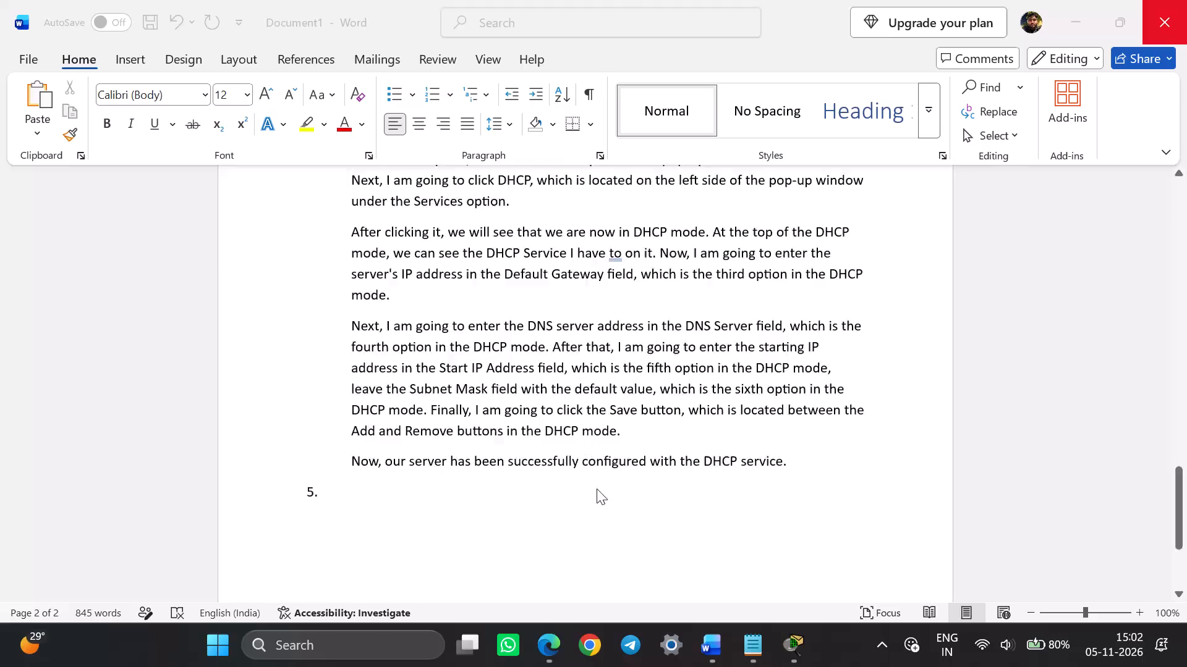
Begin numbered item 5 at the end of the document with "Now I am going to click pc0 which is the first".
scroll(597, 489, up, 7)
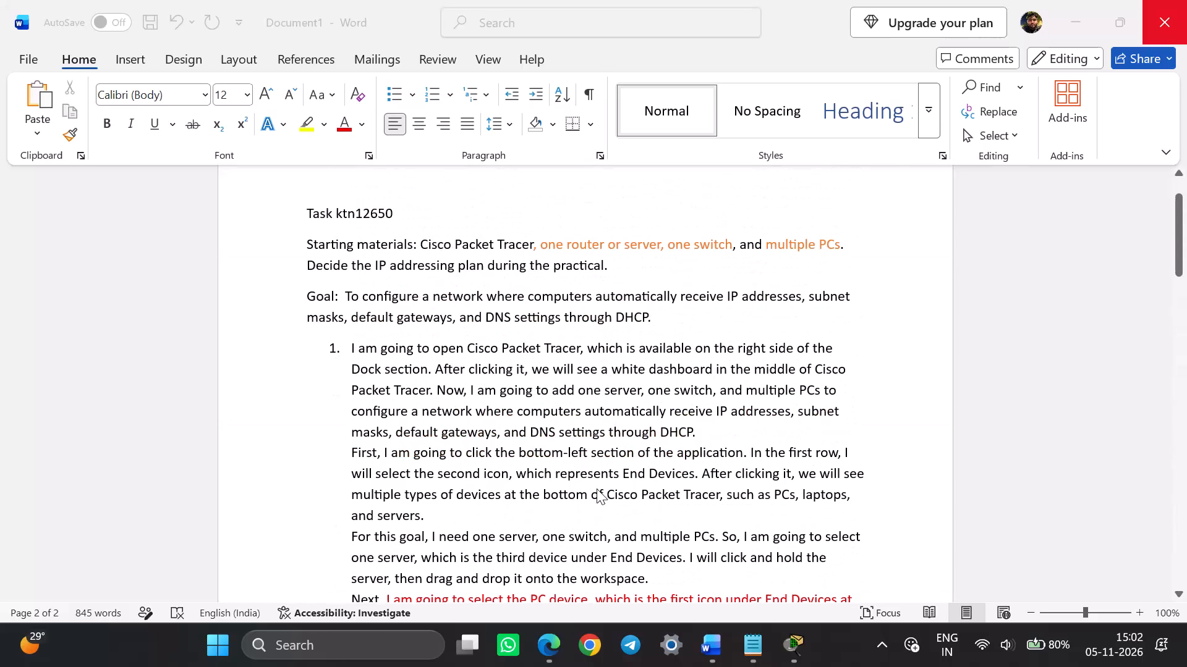
scroll(597, 489, down, 7)
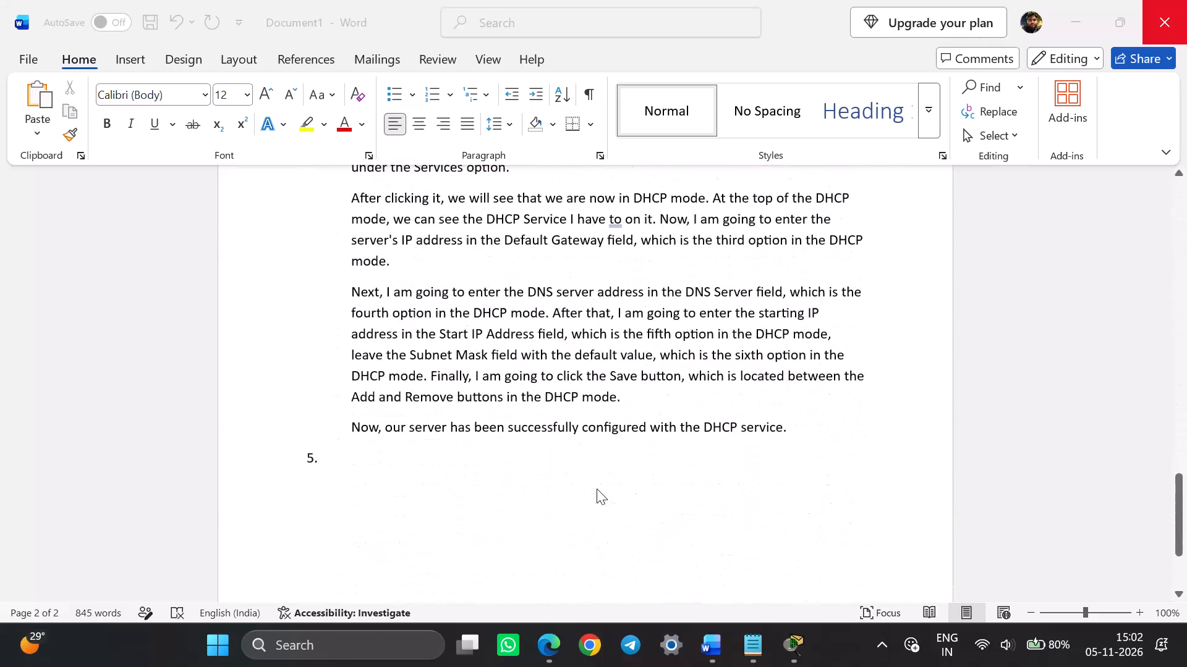
click(394, 447)
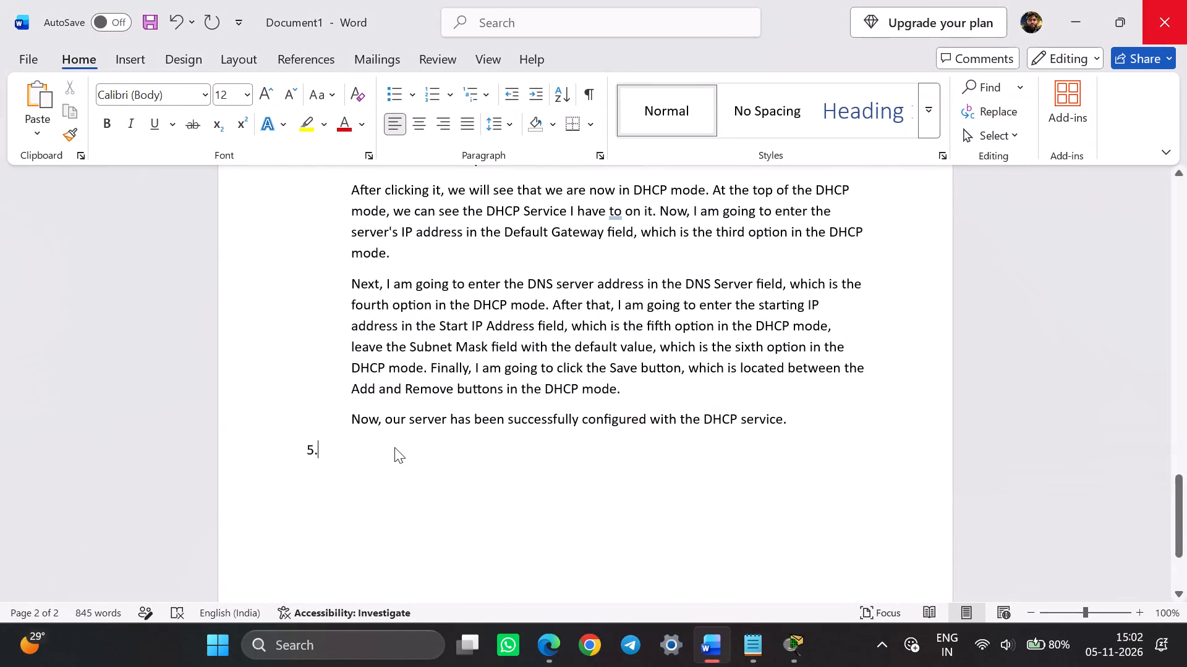
key(space)
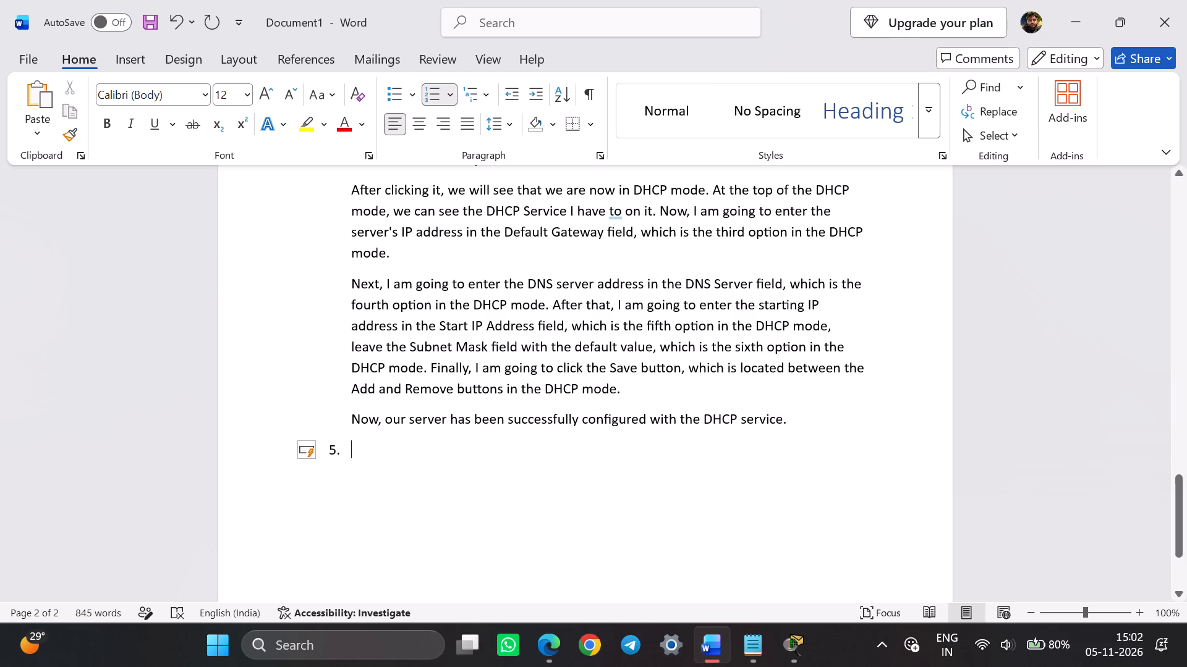
text(now)
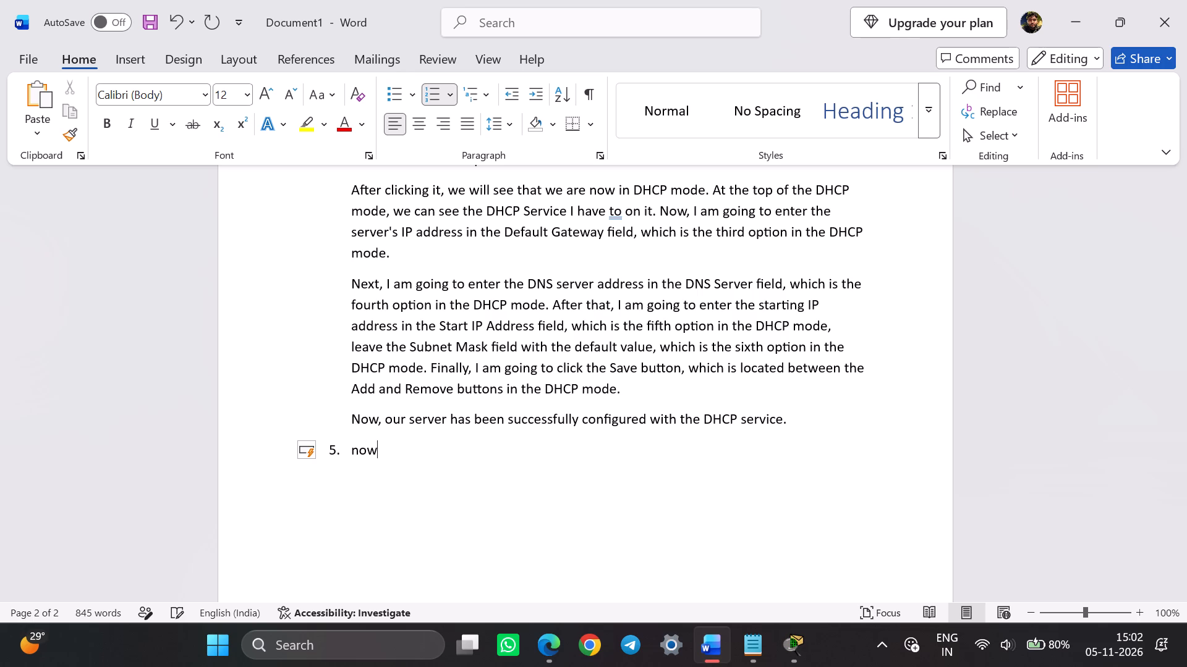
key(space)
text(i am going to click)
key(space)
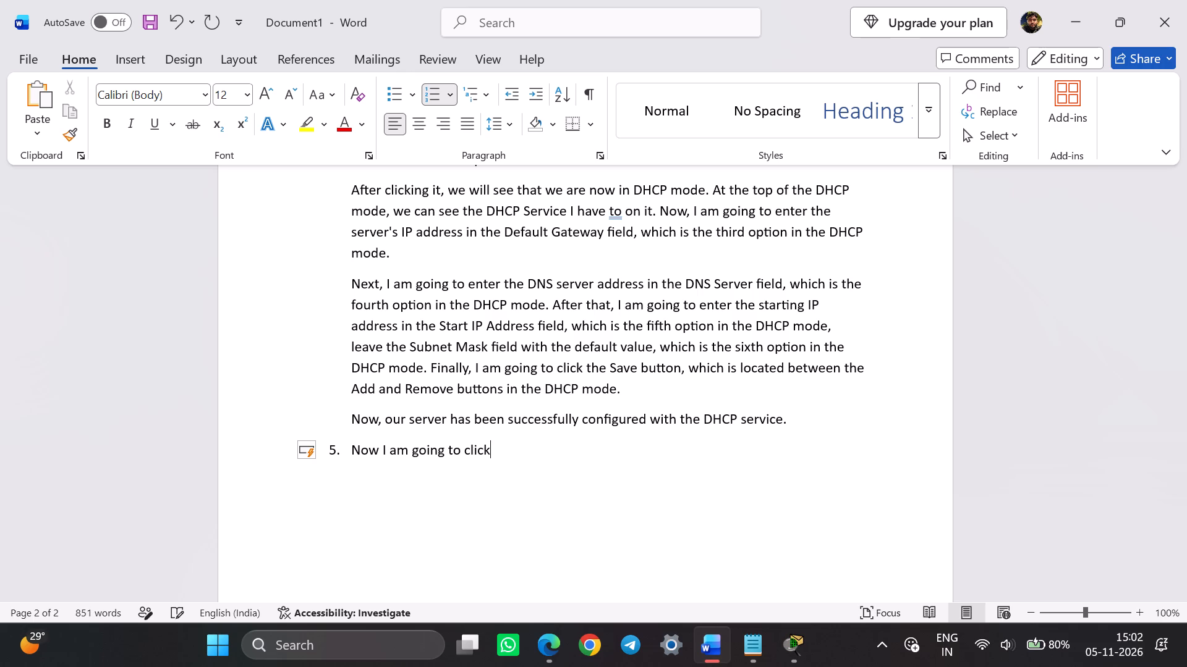
text(pc)
text(0 which is th)
text(e first)
key(space)
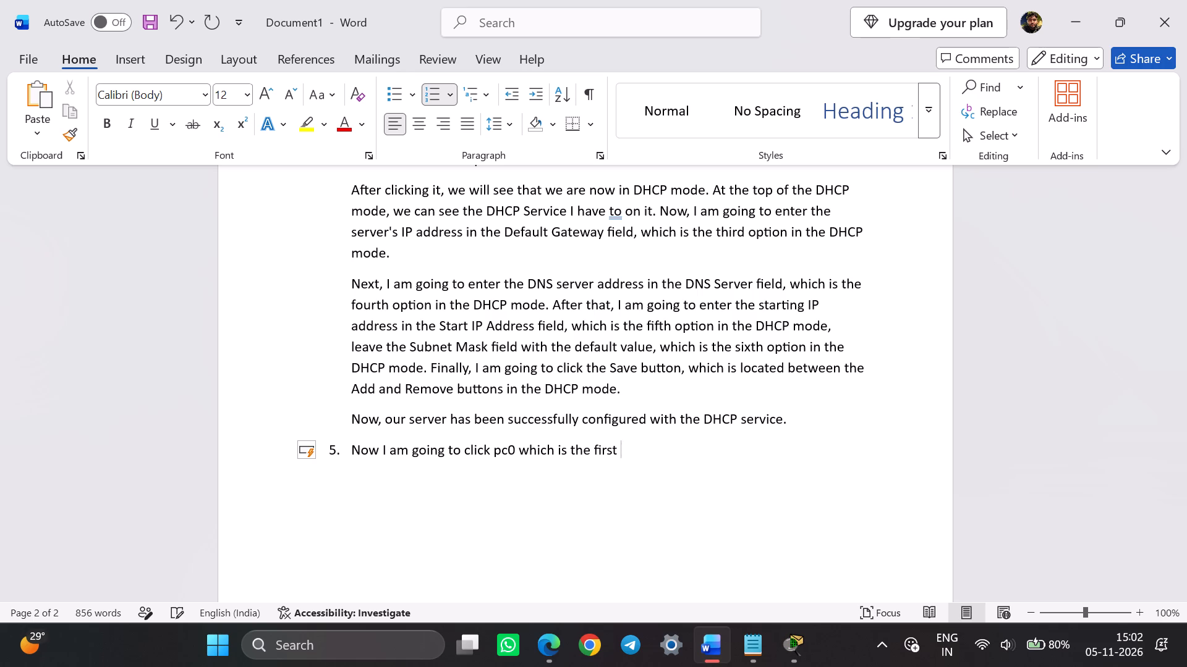
Continue item 5 with the words "pc from the left side in the network topology".
text(pc from the)
key(space)
text(le)
text(ft deie)
key(space)
key(BackSpace)
key(BackSpace)
key(BackSpace)
key(BackSpace)
key(BackSpace)
text(side)
key(space)
text(in the network to)
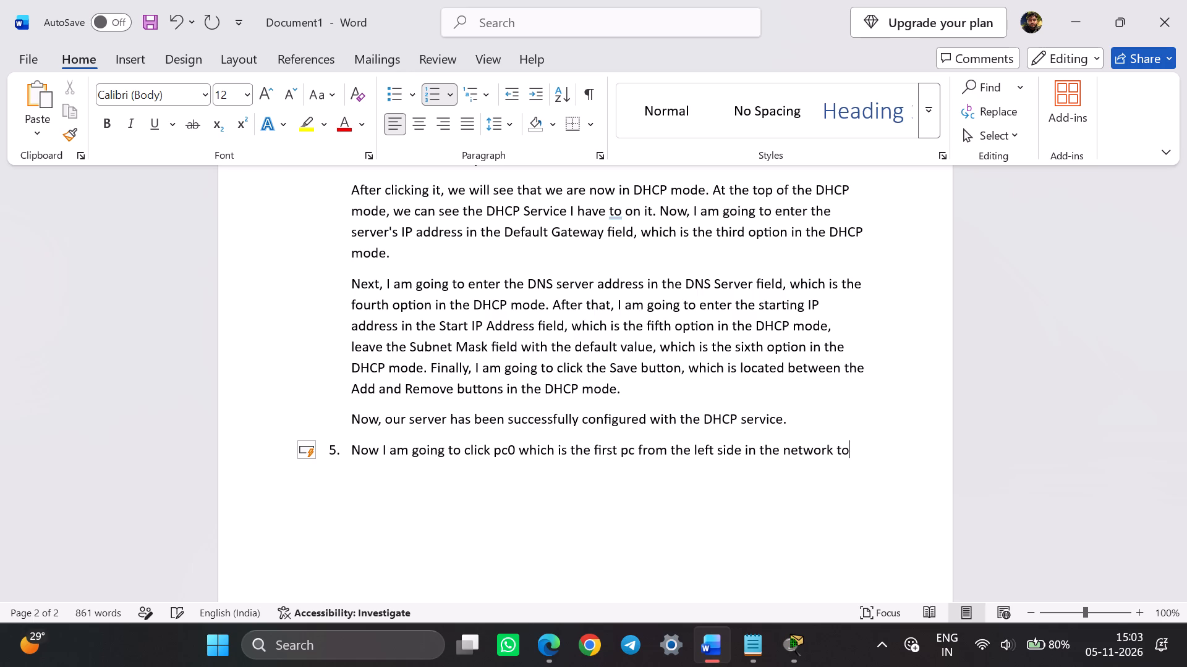
text(po)
text(logy)
key(space)
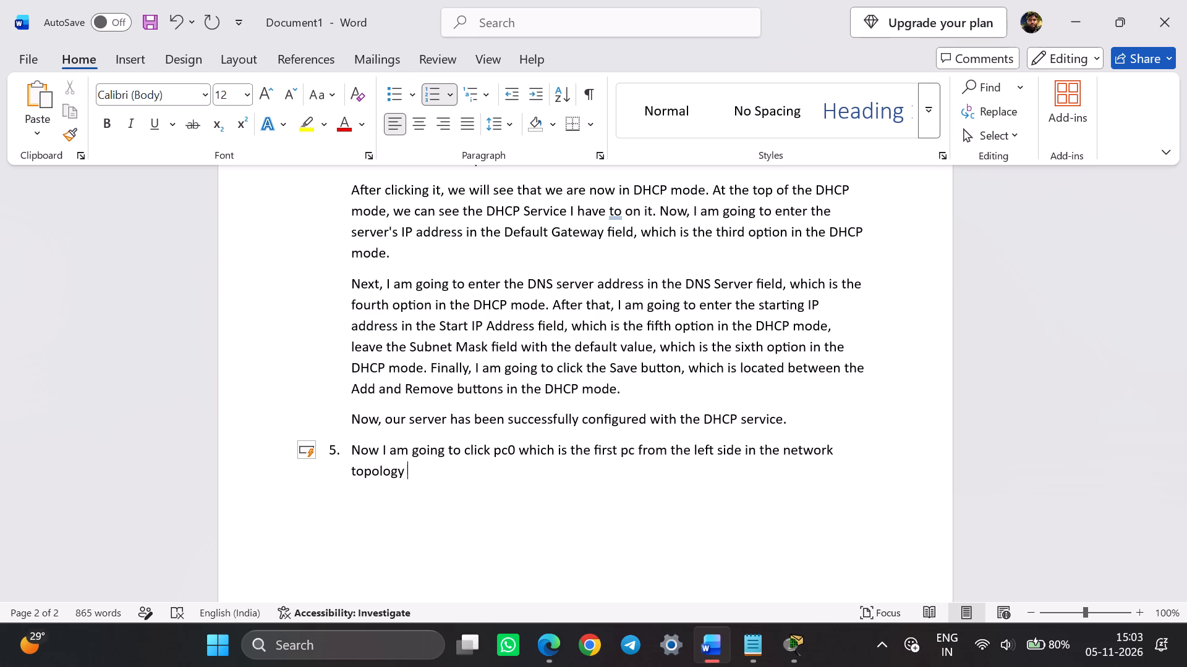
Insert "bottom of the" after "left side" in item 5.
click(740, 456)
key(space)
text(bottom os the)
key(space)
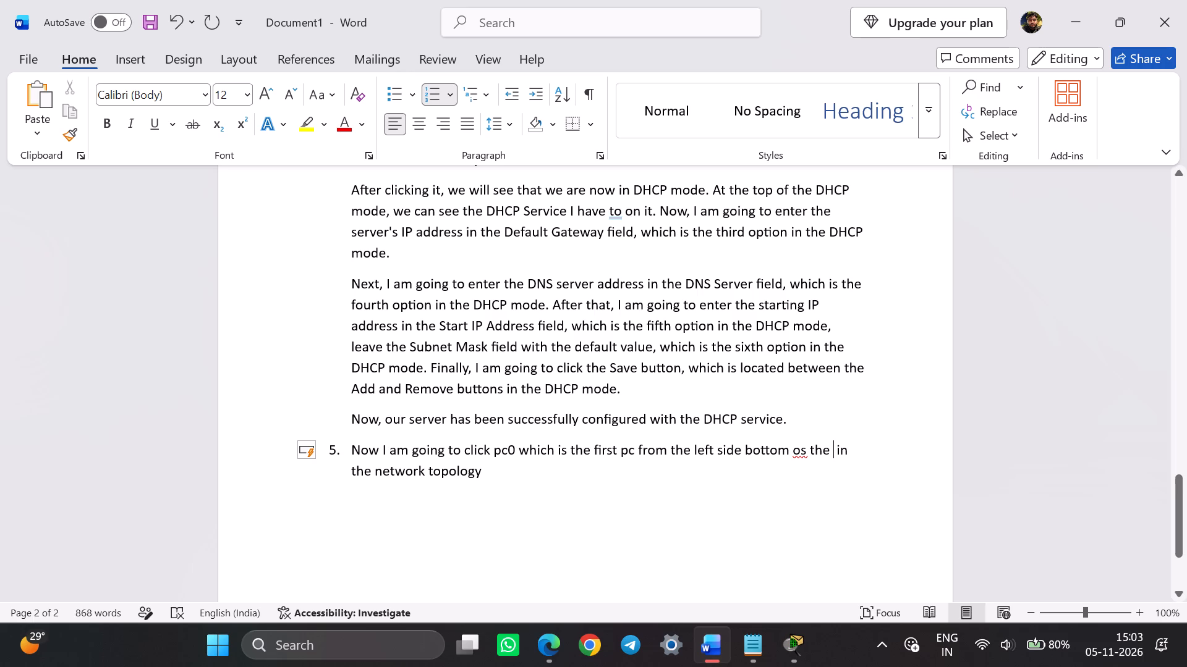
click(807, 443)
key(BackSpace)
key(f)
Remove the surplus "the in" from item 5 so the phrase reads "bottom of the network topology".
click(856, 447)
key(BackSpace)
key(BackSpace)
key(BackSpace)
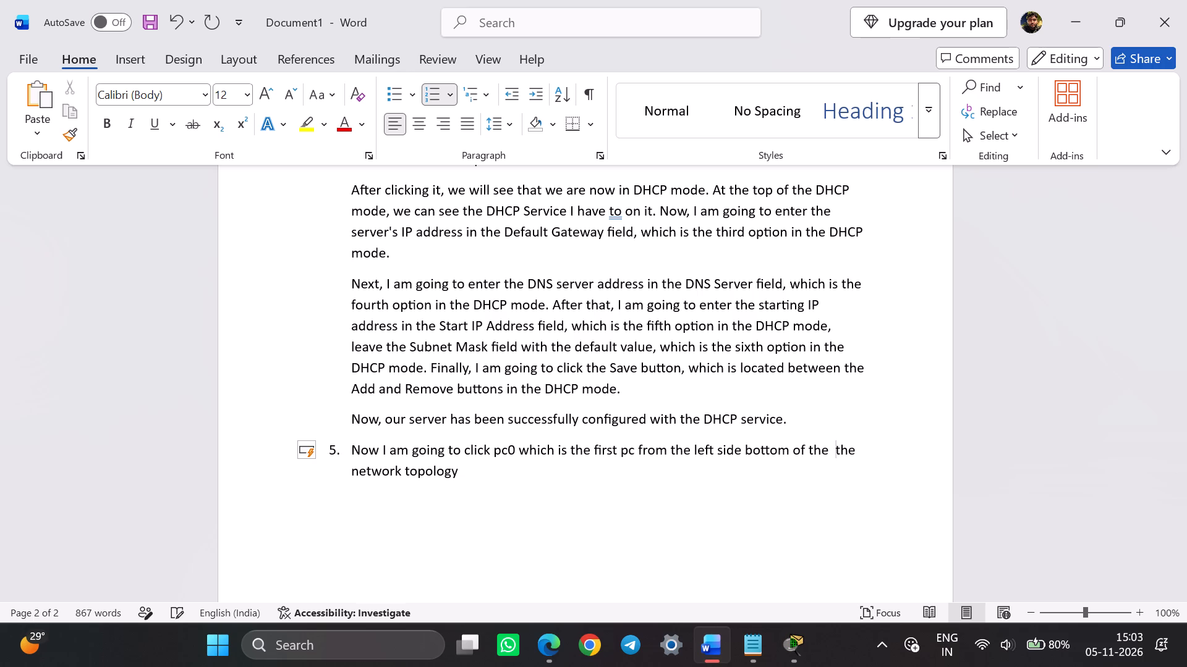
key(BackSpace)
key(BackSpace)
key(BackSpace)
key(BackSpace)
key(BackSpace)
key(BackSpace)
key(space)
Add "after clicking" at the end of item 5, following "network topology".
click(564, 483)
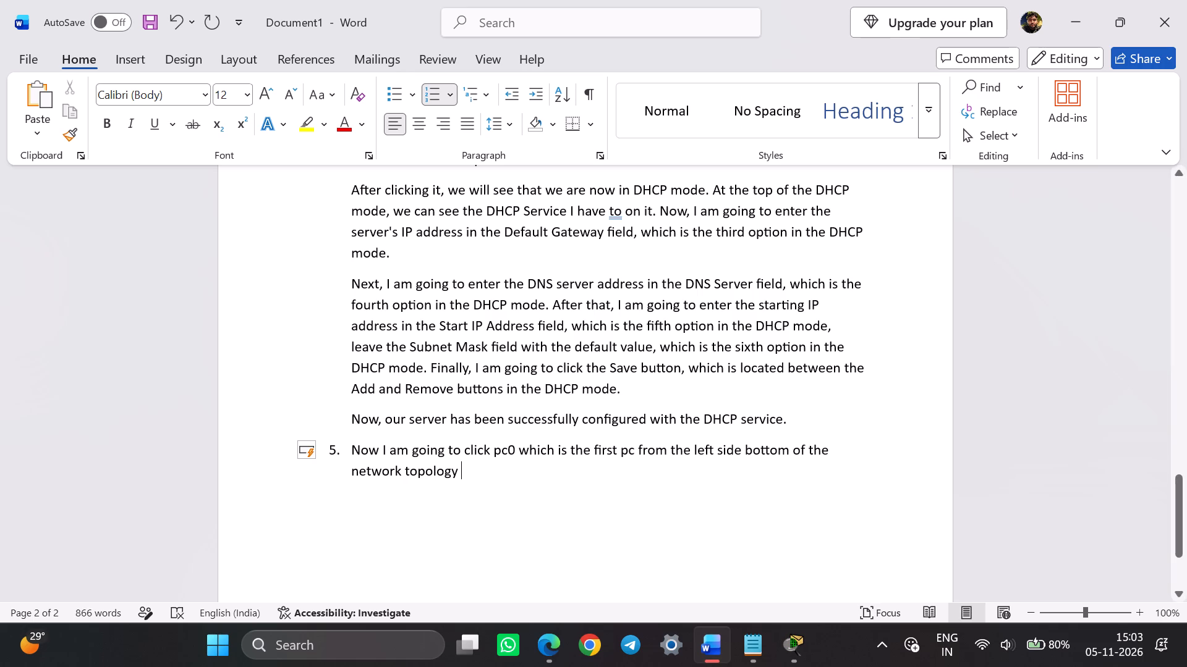
key(space)
text(after cli)
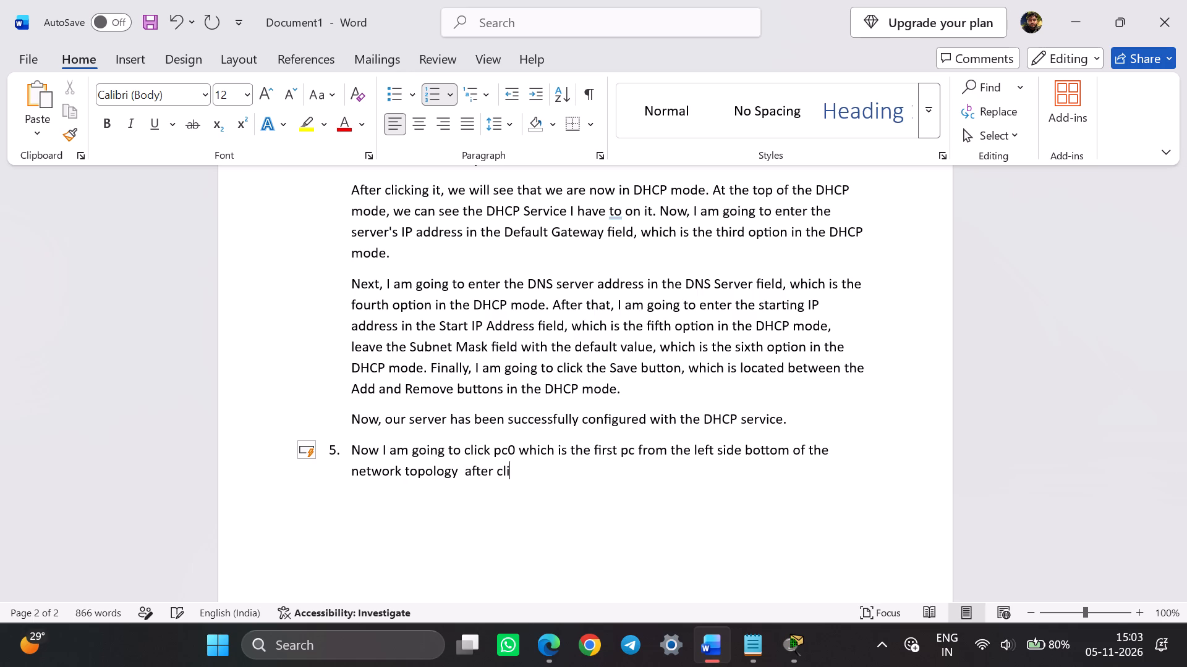
text(cking)
key(space)
Switch to Cisco Packet Tracer, close the Server0 window and open PC0's device window.
click(720, 654)
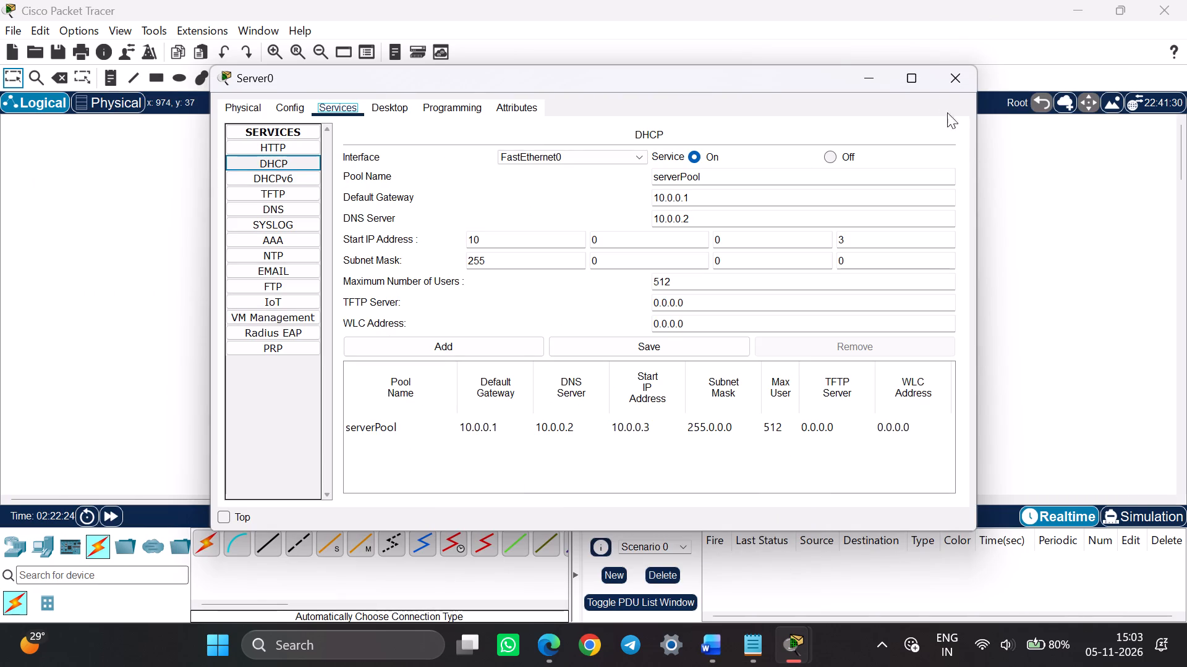
click(952, 69)
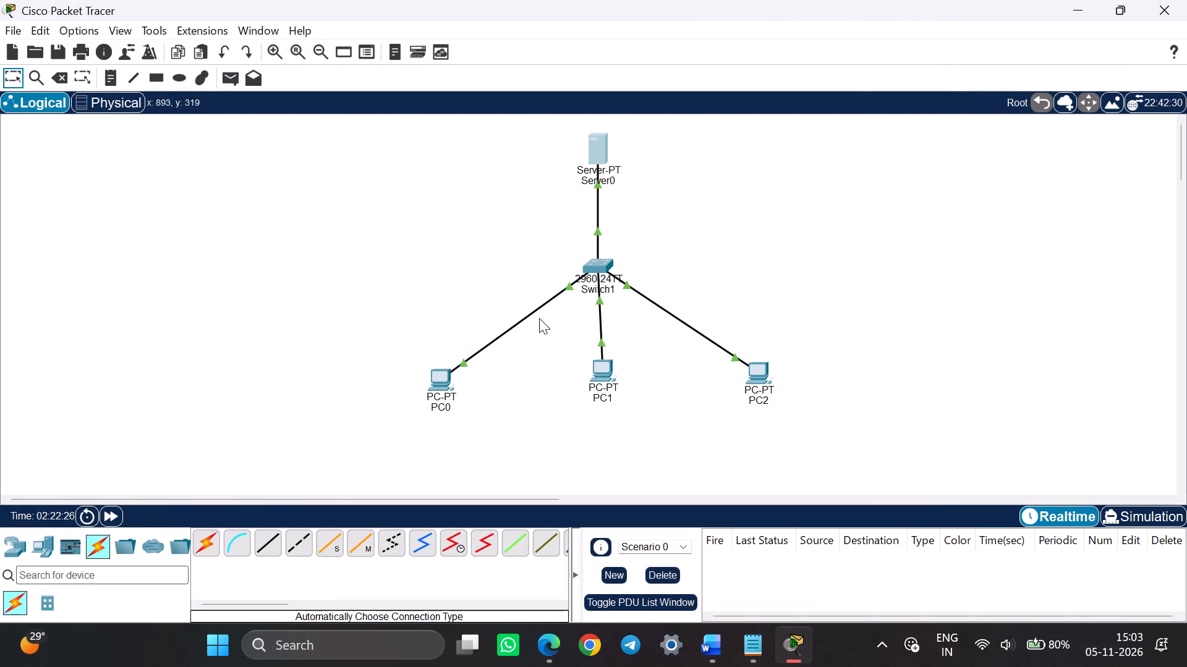
click(437, 381)
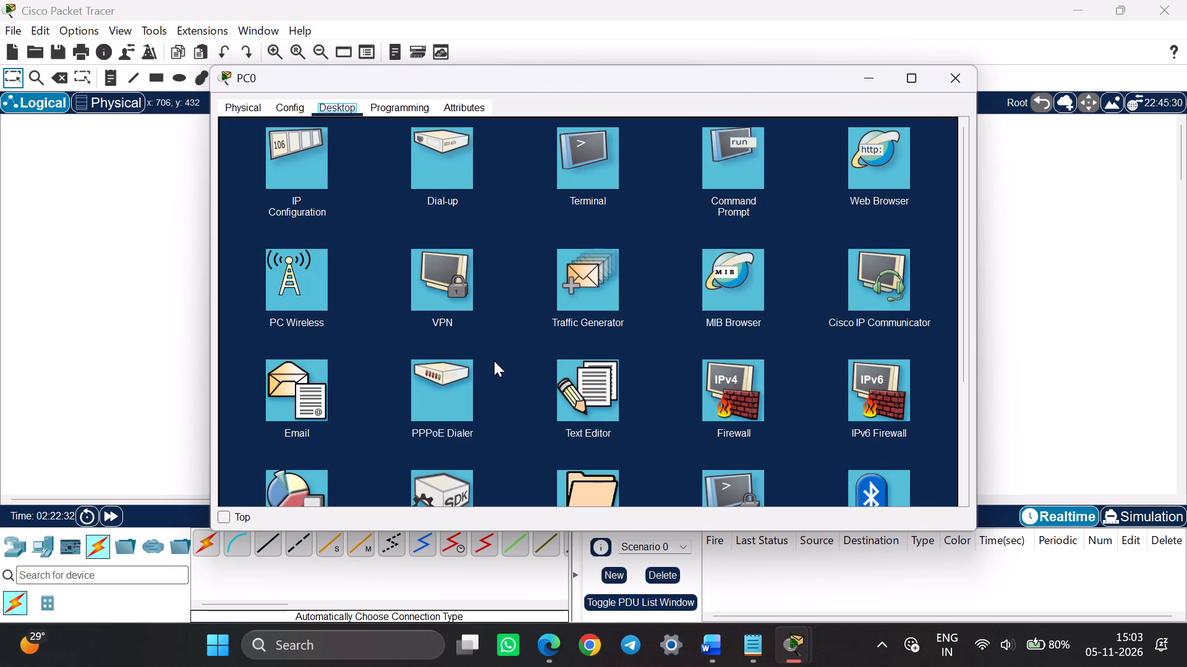
Return to the Word document and review how the earlier numbered items describe the procedure.
click(715, 637)
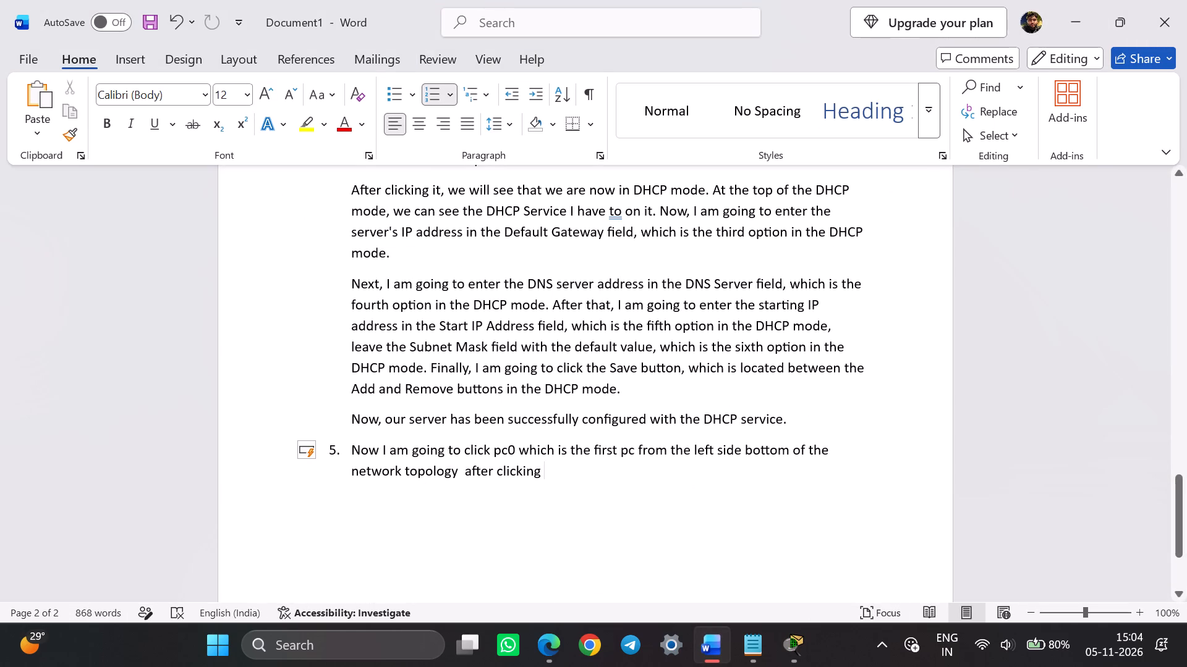
scroll(597, 510, up, 1)
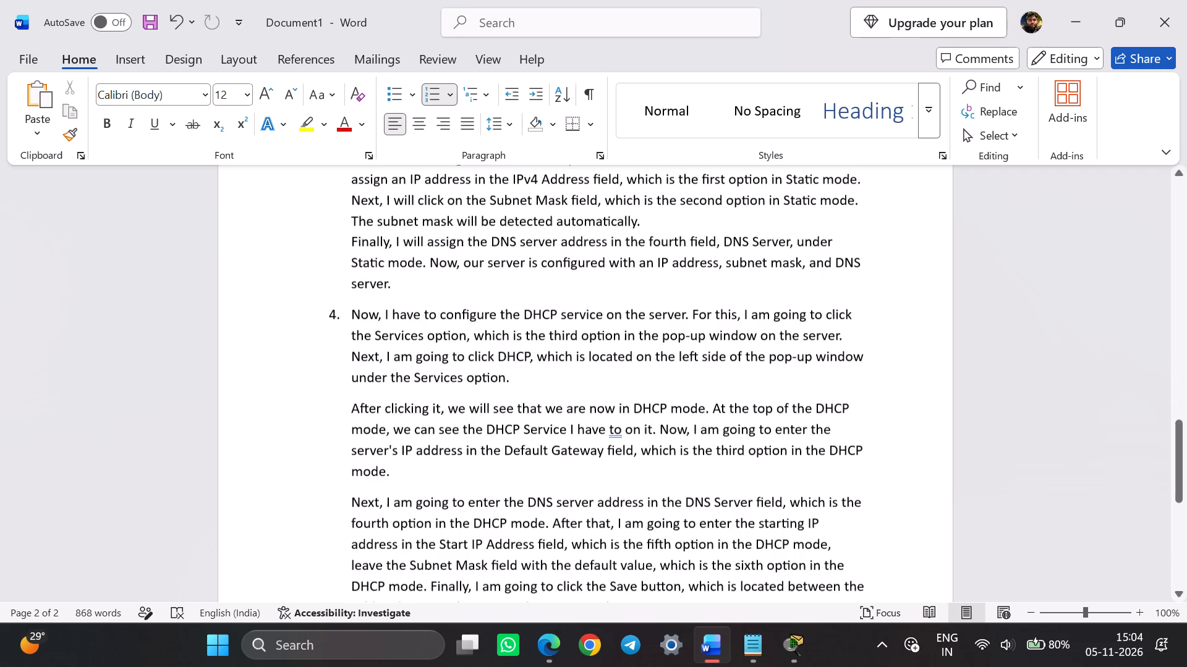
scroll(597, 510, up, 1)
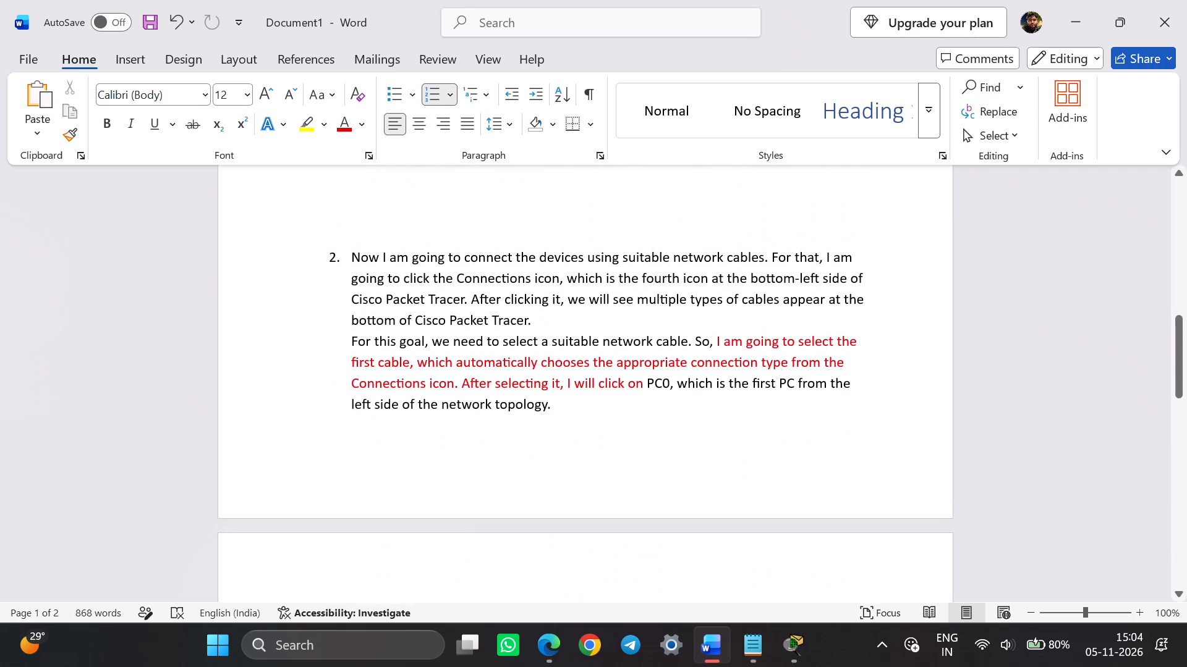
scroll(597, 510, up, 2)
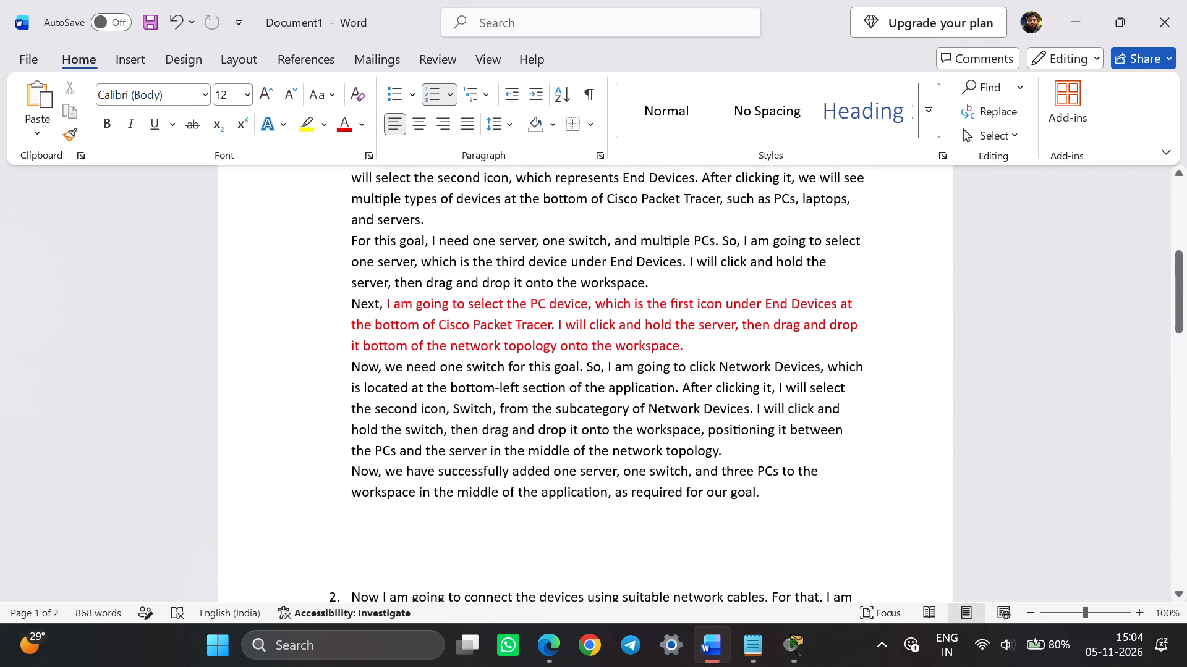
scroll(597, 510, down, 3)
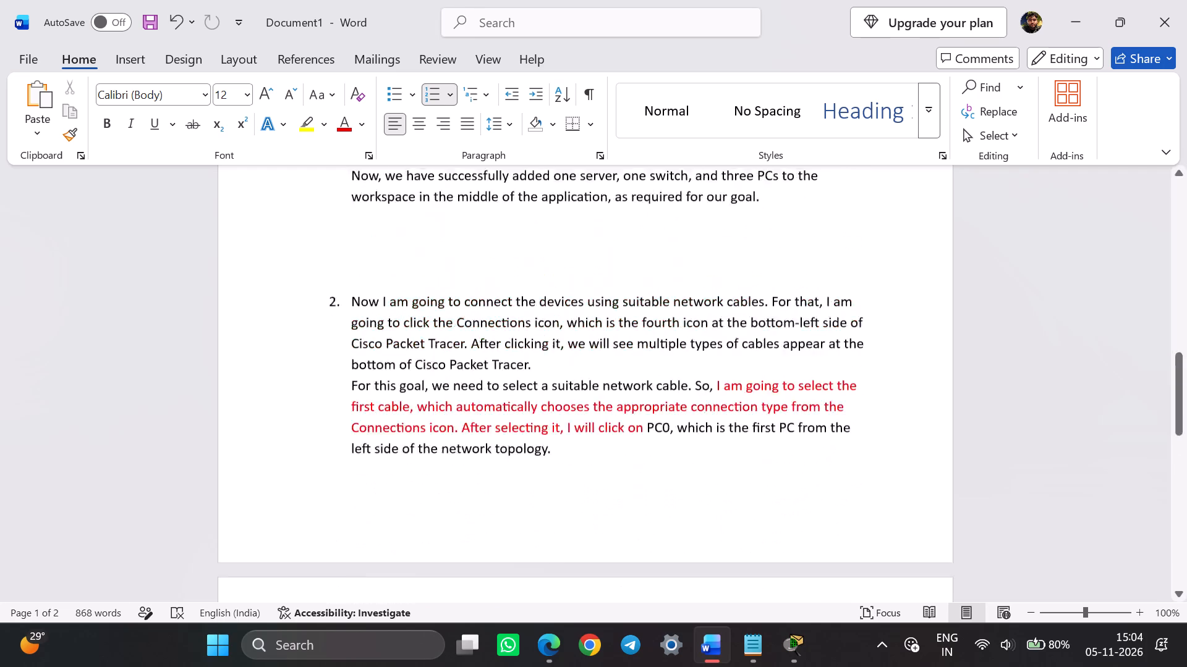
scroll(597, 510, down, 5)
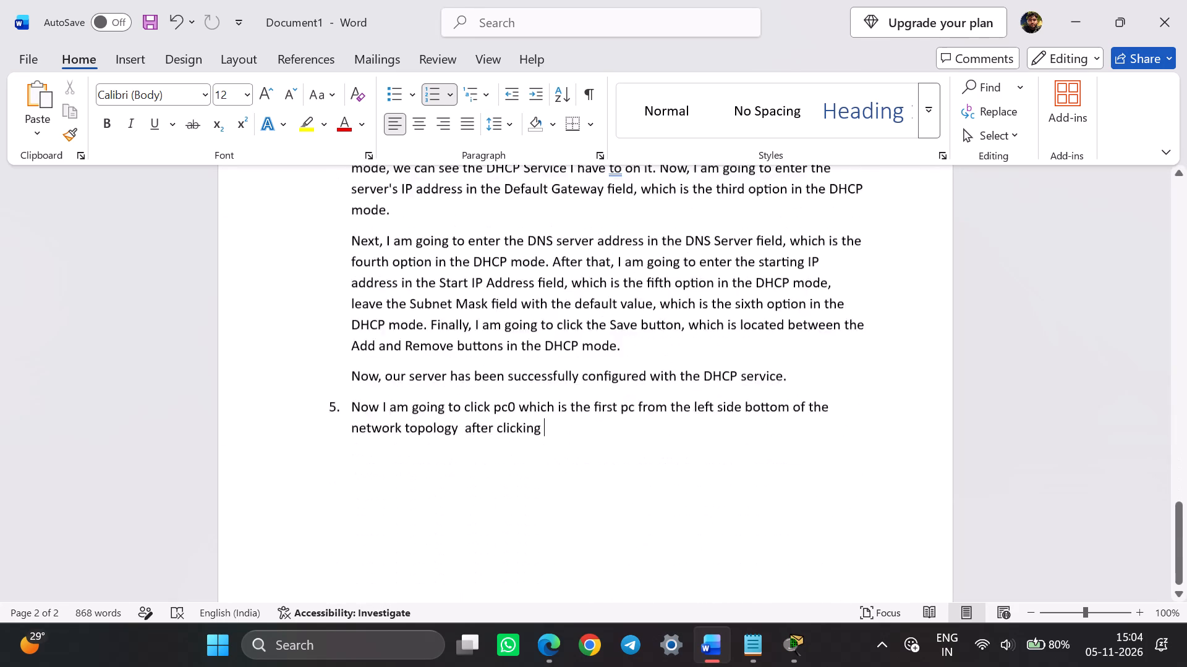
scroll(597, 510, down, 1)
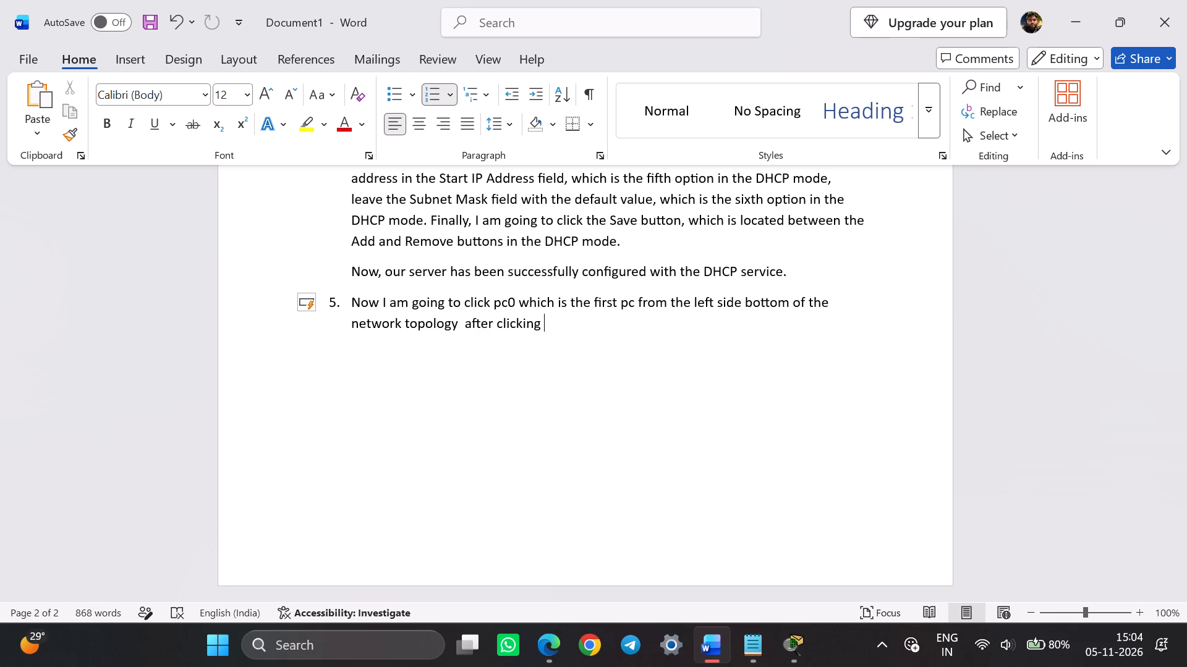
Continue item 5 after "after clicking" with the text "a popup windows will open for the pc".
text(a)
key(space)
text(popup)
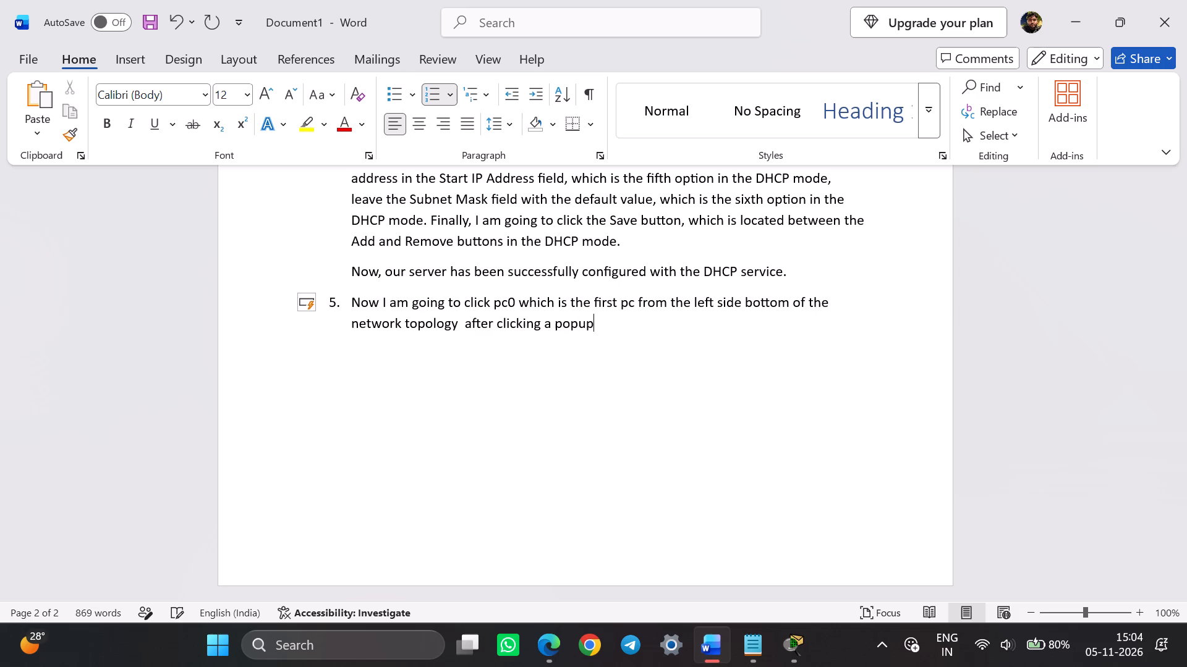
key(space)
text(windoe)
key(BackSpace)
text(ws with)
key(BackSpace)
key(BackSpace)
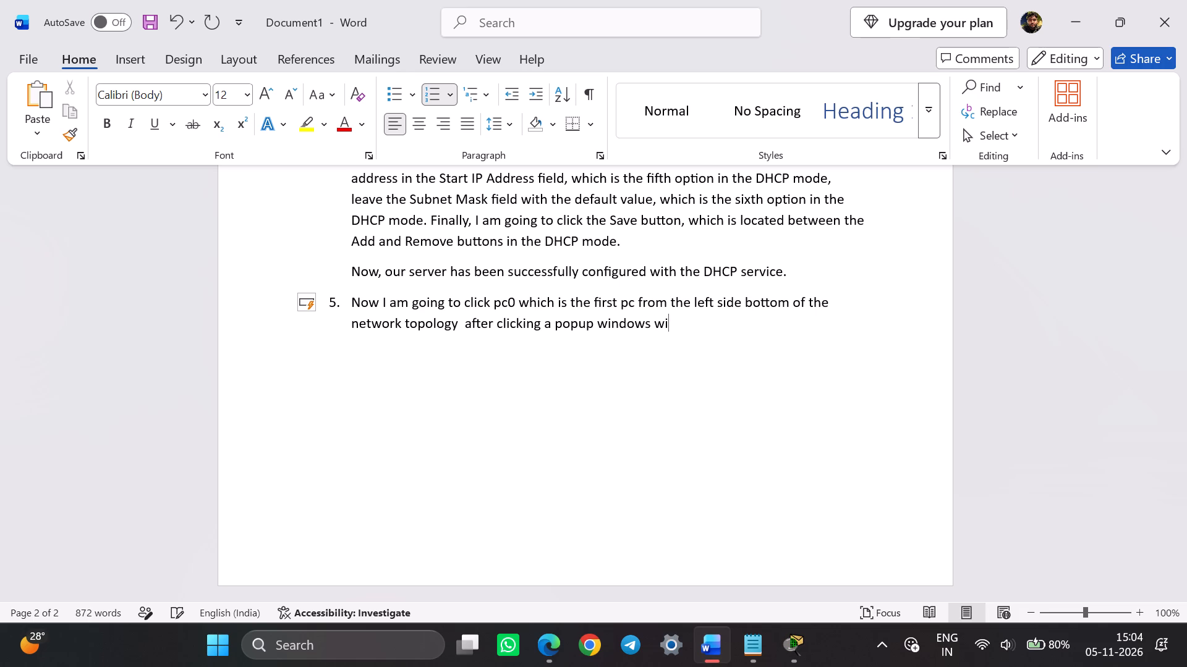
text(ll ope)
text(n for the pc)
key(space)
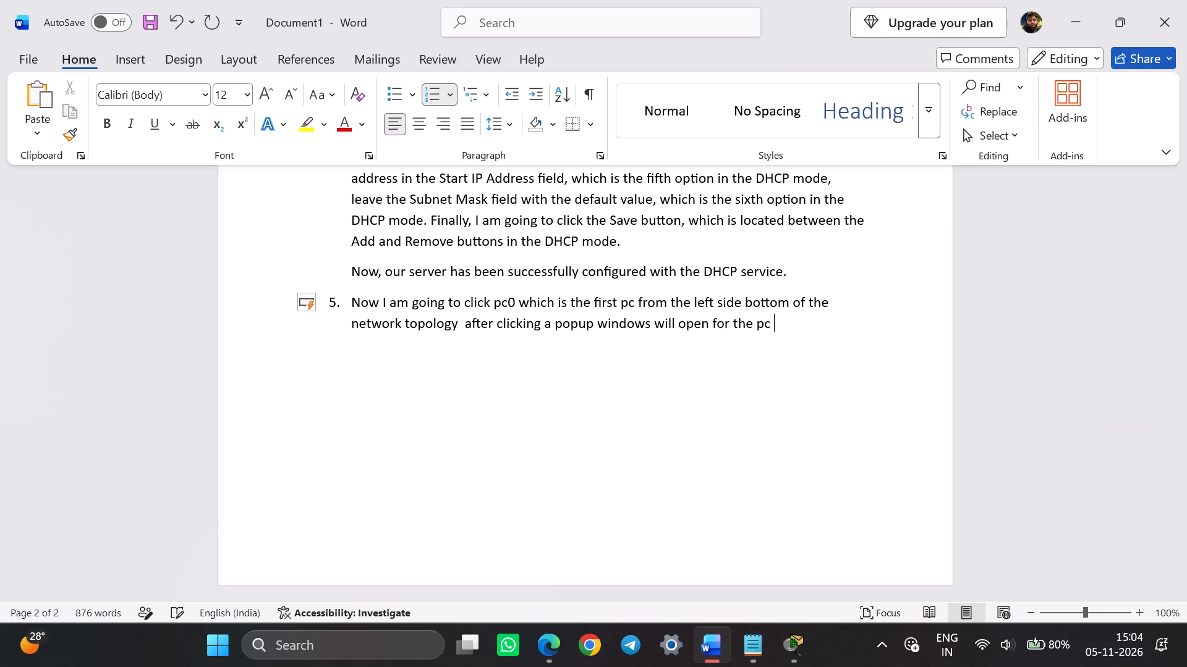
Add "and click on Desktop option" to the end of item 5, following "for the pc".
text(adn)
key(BackSpace)
key(BackSpace)
key(BackSpace)
text(and)
key(space)
key(s)
key(BackSpace)
text(click on)
key(space)
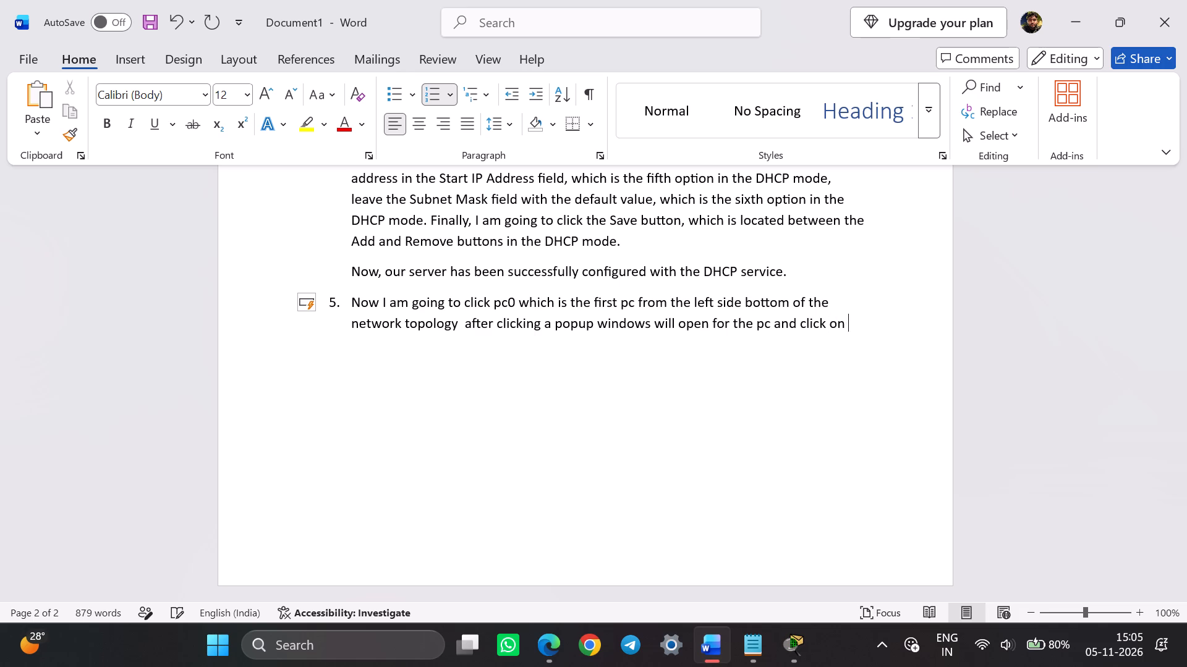
text(DE)
key(s)
key(BackSpace)
key(BackSpace)
text(esktop option)
key(space)
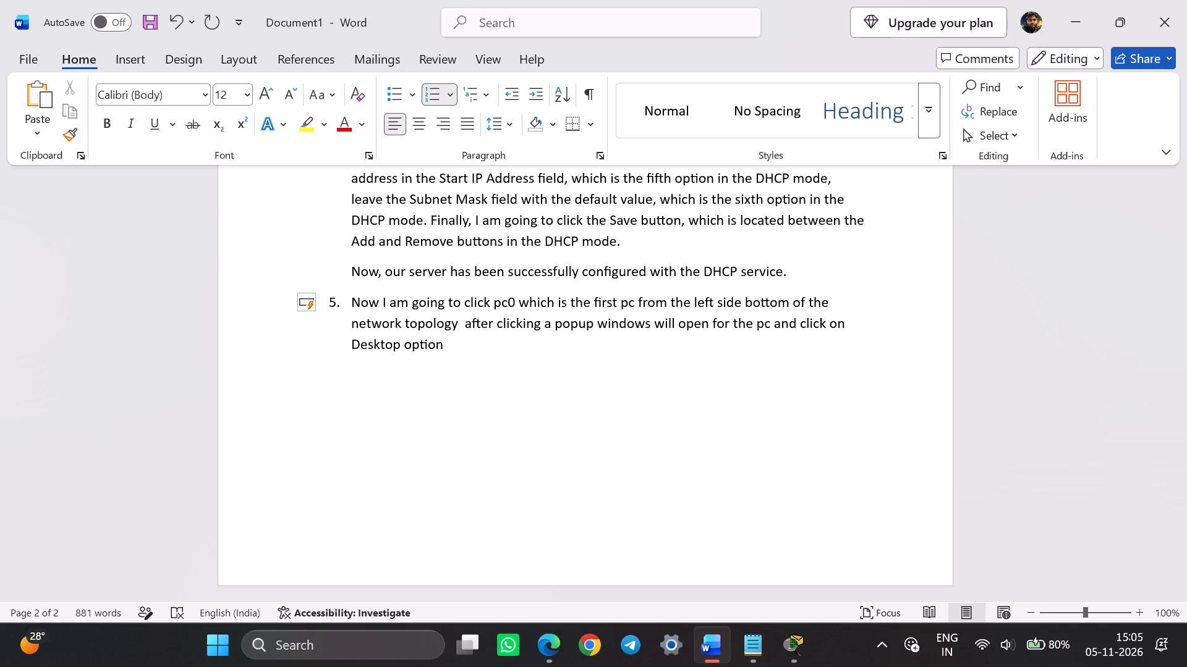
Add "which is third option" after "Desktop option" in item 5, checking the position against PC0's device window in Cisco Packet Tracer.
text(which is)
key(space)
click(711, 651)
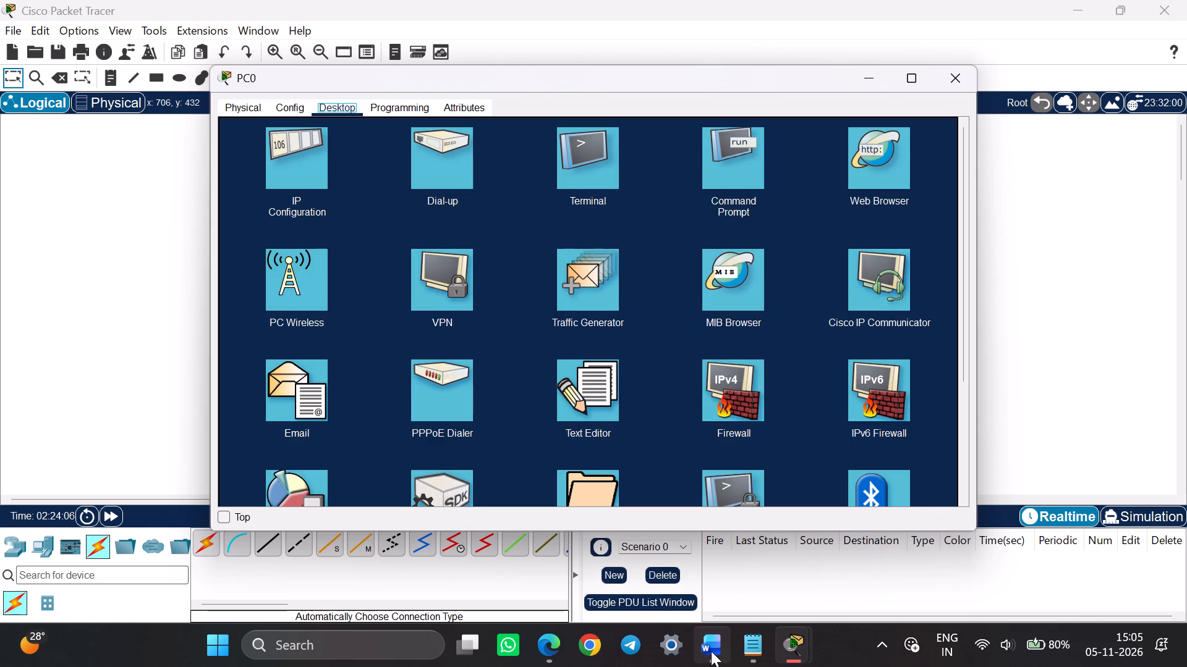
click(711, 651)
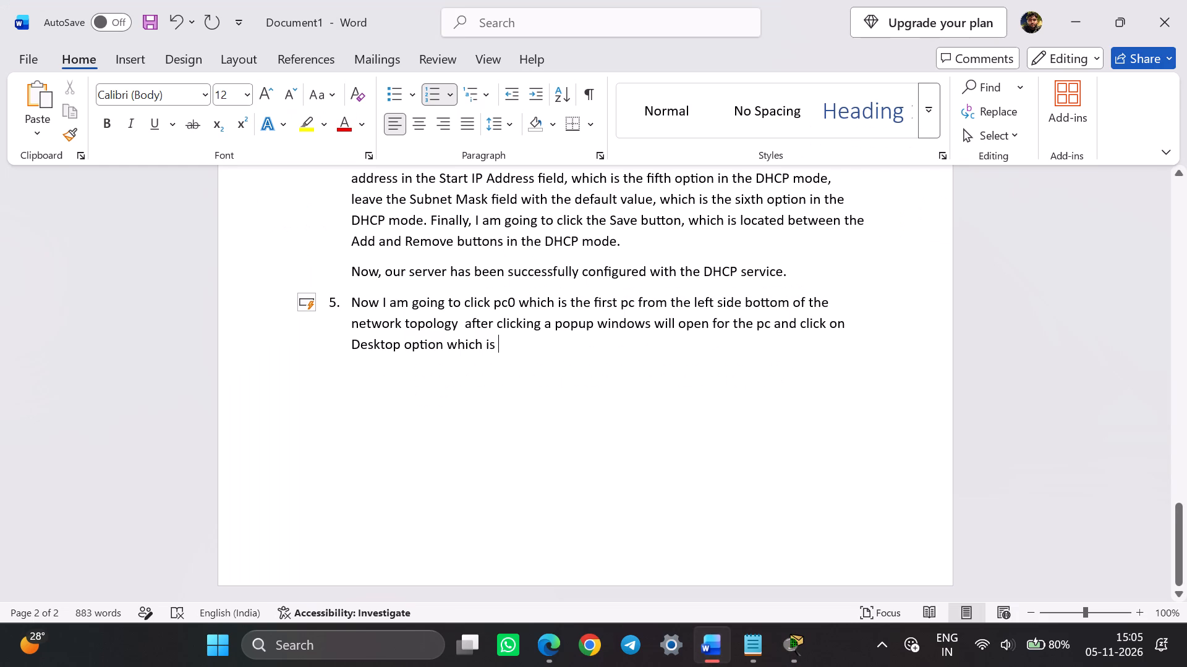
text(third opr)
key(BackSpace)
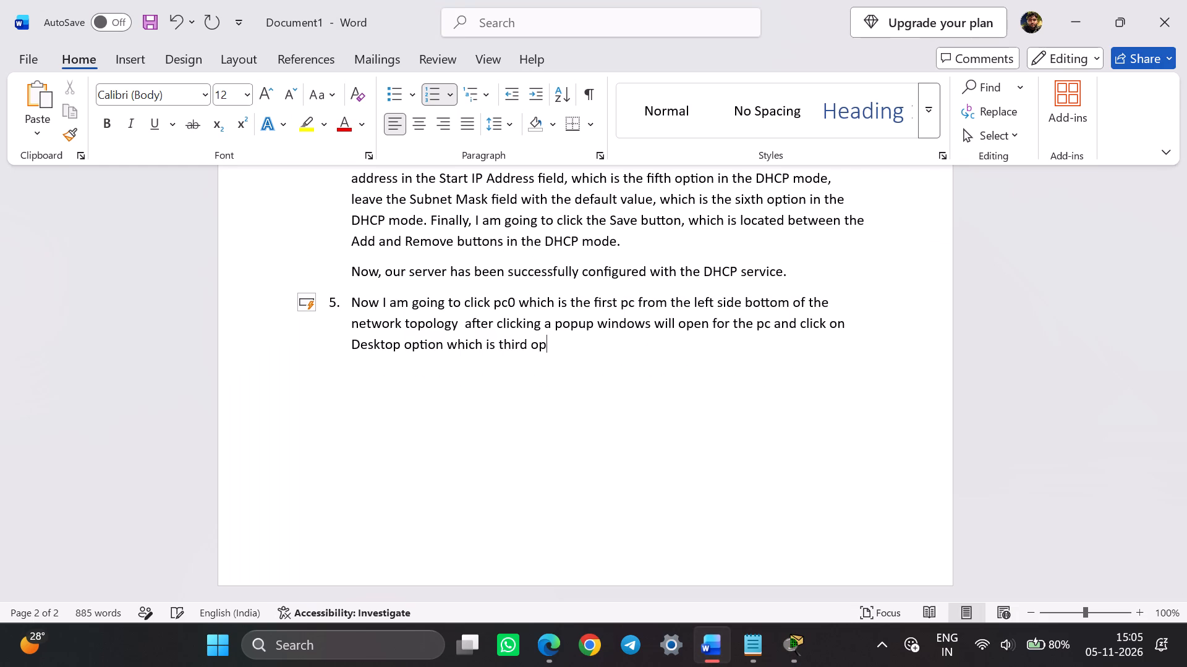
text(tion)
key(space)
Complete the Desktop option's location in item 5 by adding "in the first row of the popup windows".
text(in the first row of the)
key(space)
text(popup windis)
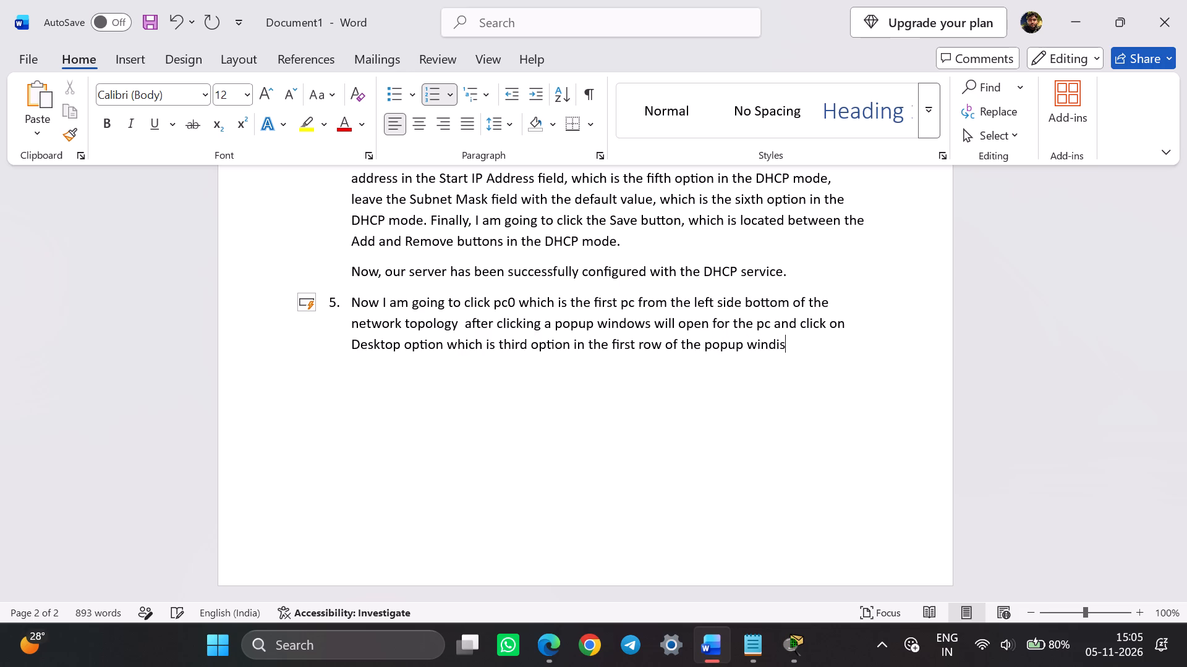
key(BackSpace)
key(BackSpace)
text(os)
key(BackSpace)
key(BackSpace)
key(BackSpace)
text(dows)
key(space)
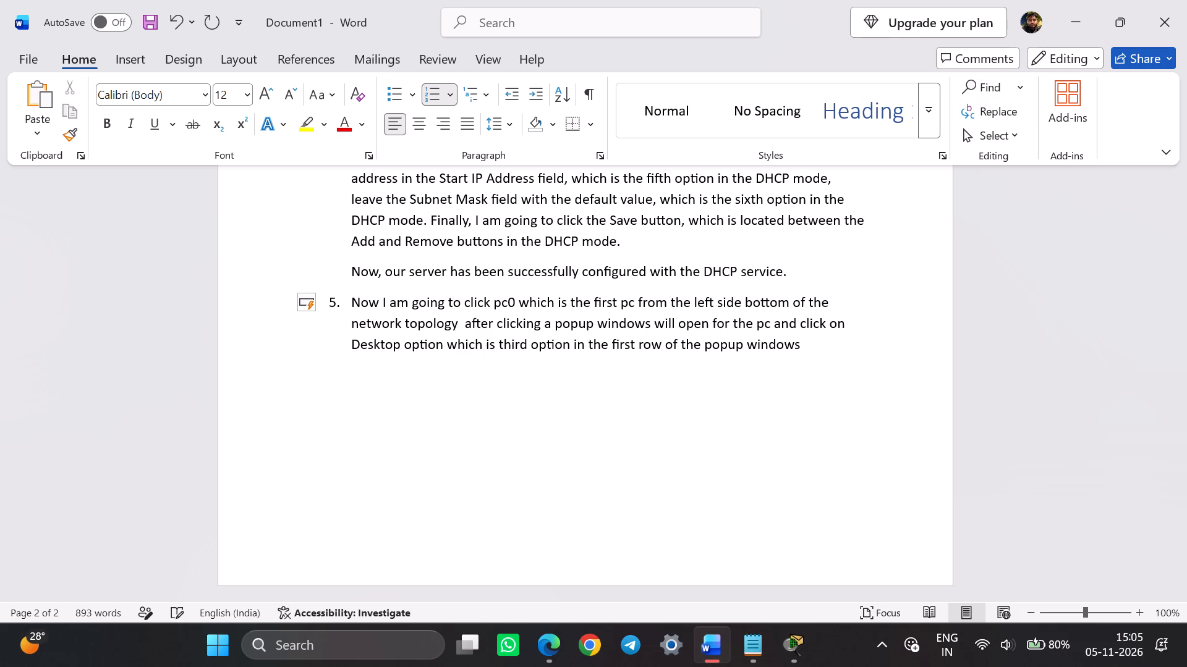
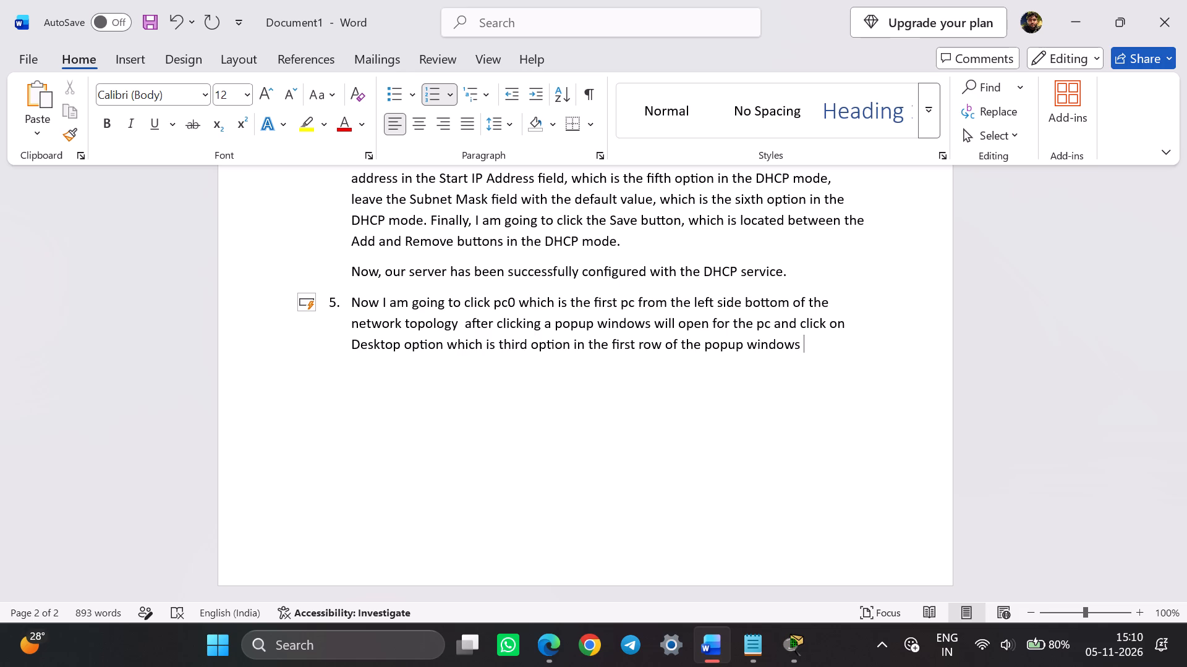
Continue item 5 with the text "now click on ip configuration which is the first option".
text(now)
key(space)
text(click on ip con)
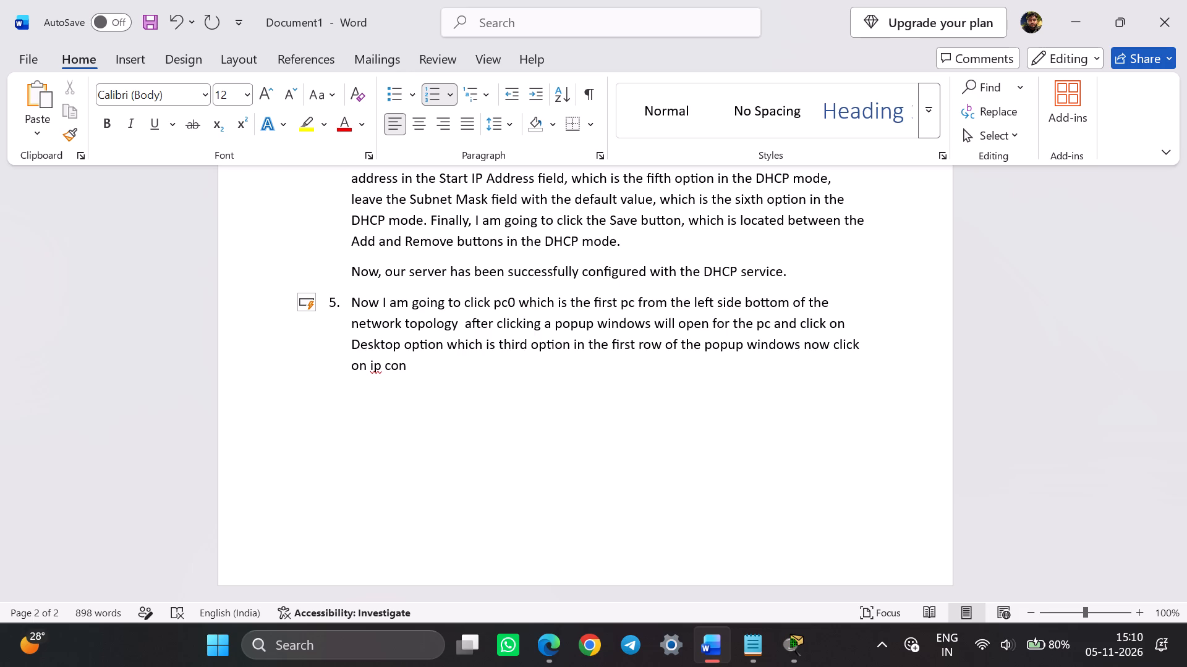
key(f)
text(iguration)
key(space)
text(which is the first option)
key(space)
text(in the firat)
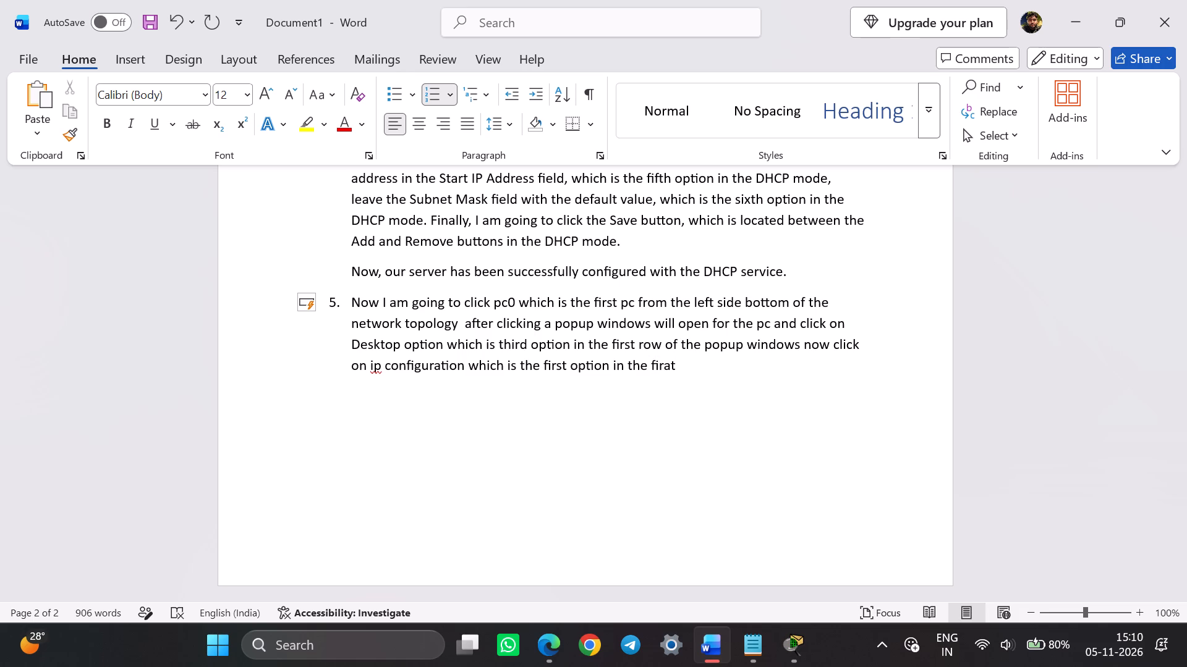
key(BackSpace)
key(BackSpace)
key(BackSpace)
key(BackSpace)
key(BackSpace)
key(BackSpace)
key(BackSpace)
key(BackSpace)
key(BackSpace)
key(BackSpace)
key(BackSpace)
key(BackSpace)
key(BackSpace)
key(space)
Complete the IP configuration option's location in item 5 by adding "from the left side in the first row in desktop option".
text(fro)
key(space)
key(BackSpace)
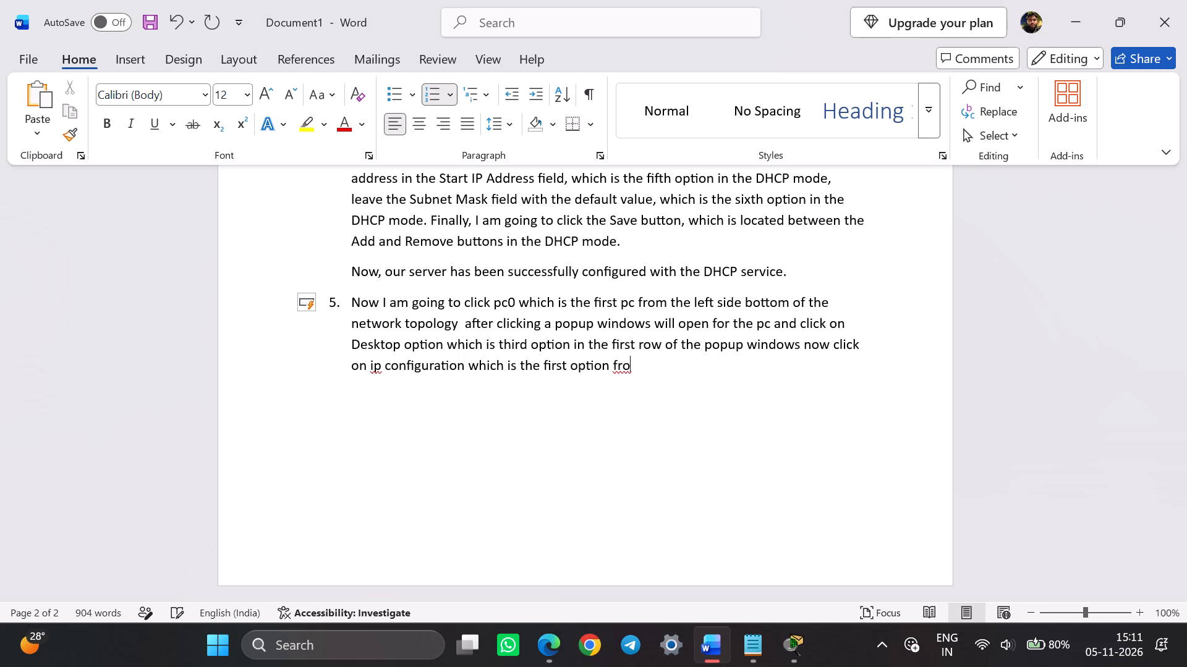
text(m the le)
text(ft)
key(space)
text(side in the first row)
key(space)
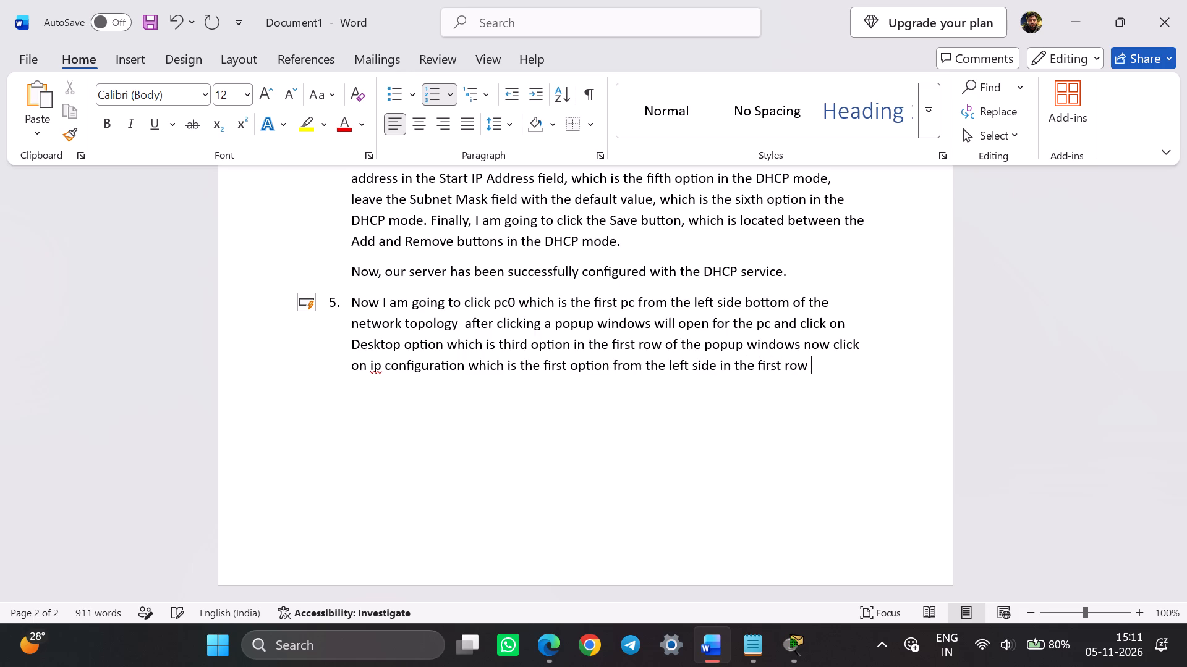
text(in desktop option)
key(space)
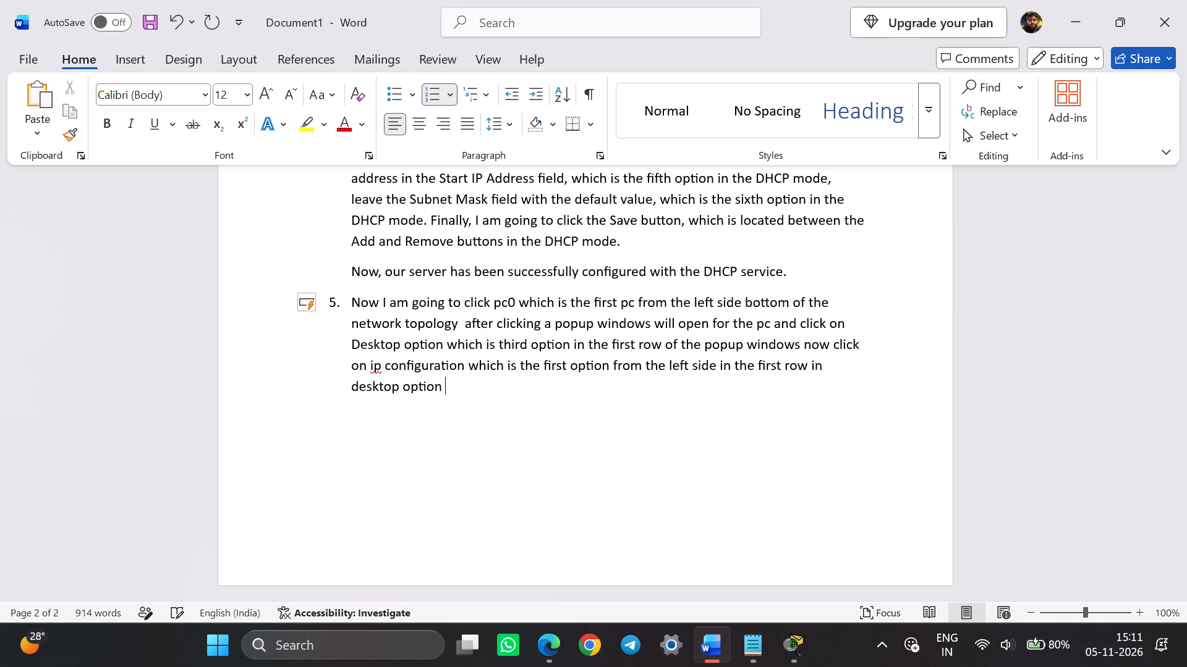
Add "now by default static option is selected select" to the end of item 5.
text(now)
key(space)
text(by default)
key(space)
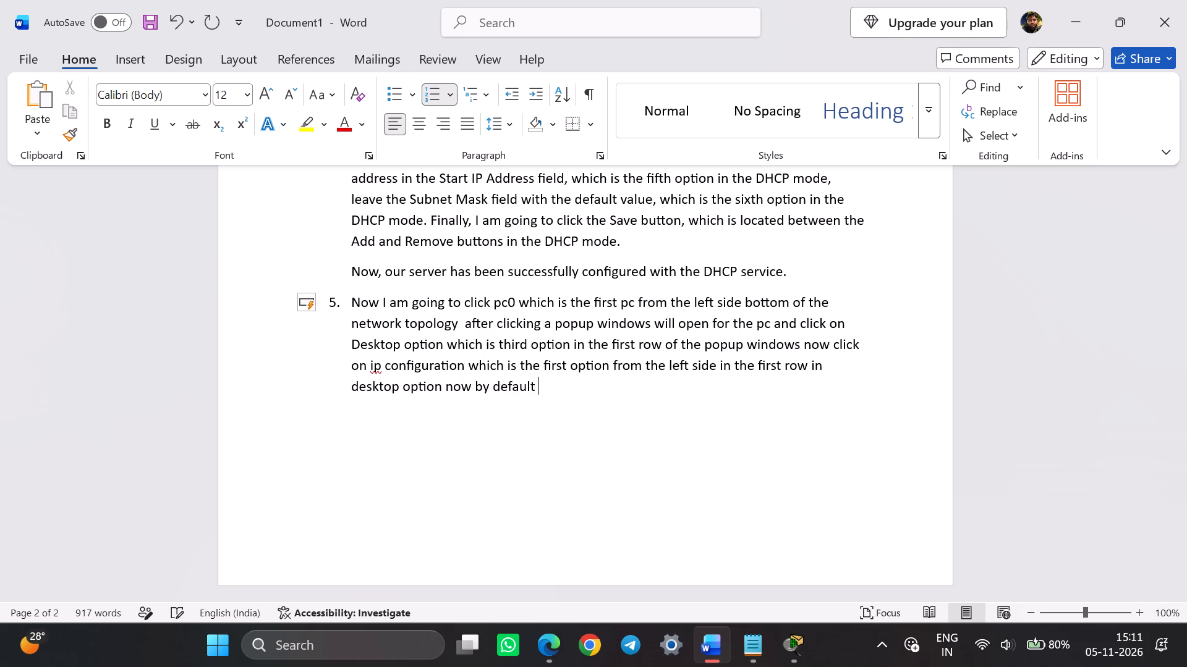
text(static)
key(space)
text(opri)
key(BackSpace)
key(BackSpace)
text(tion is selected)
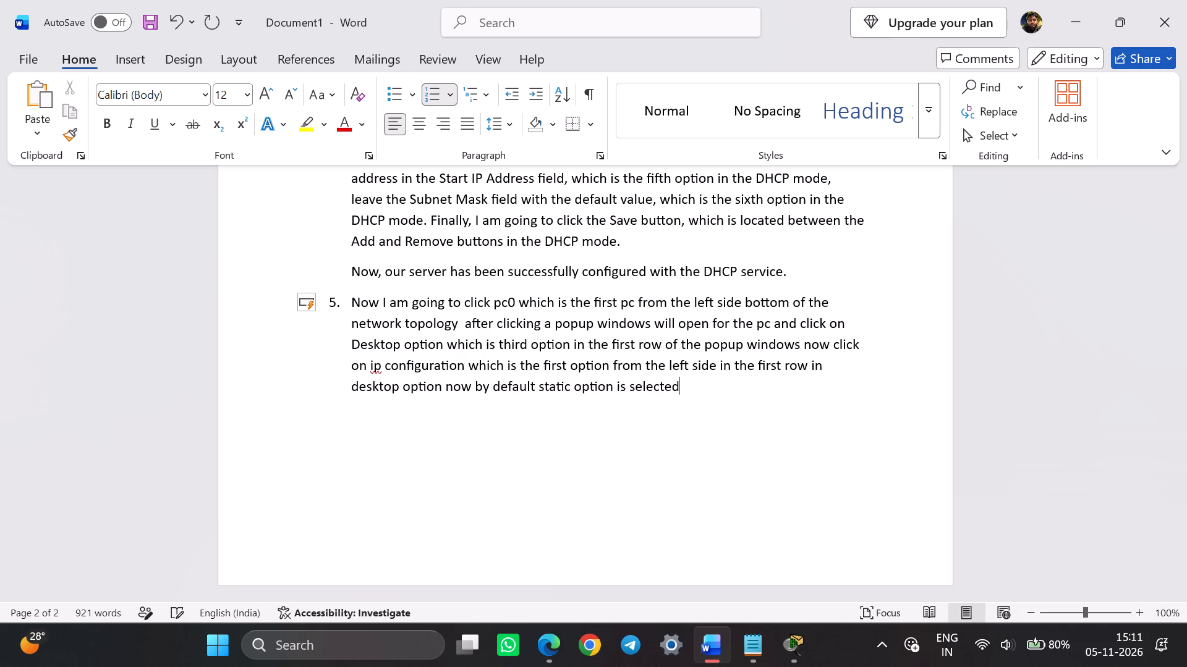
key(space)
text(selecte)
key(BackSpace)
key(space)
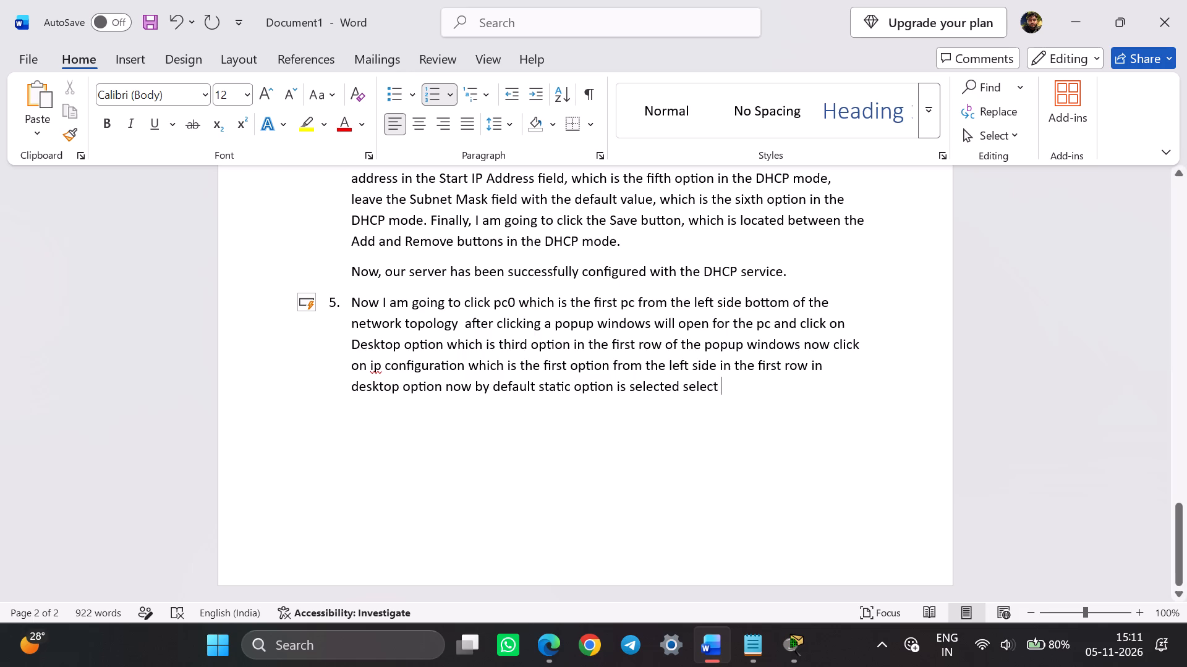
Reword "static option" as "second option static" in item 5, checking the option order in PC0's IP Configuration in Cisco Packet Tracer.
click(705, 637)
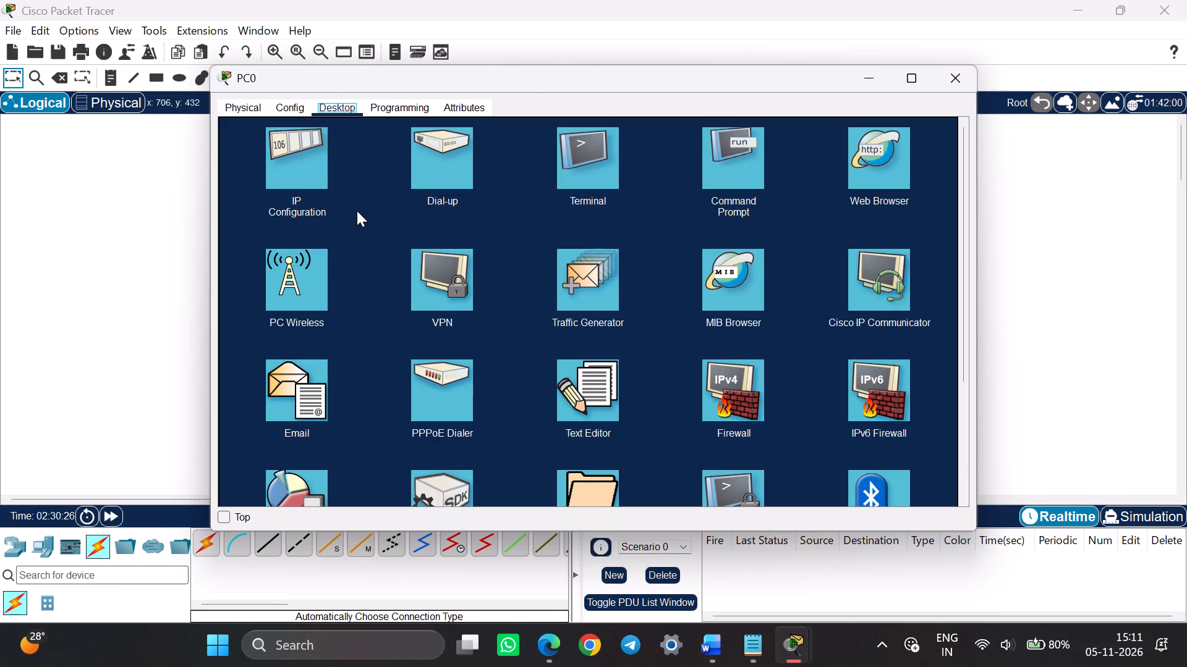
click(293, 156)
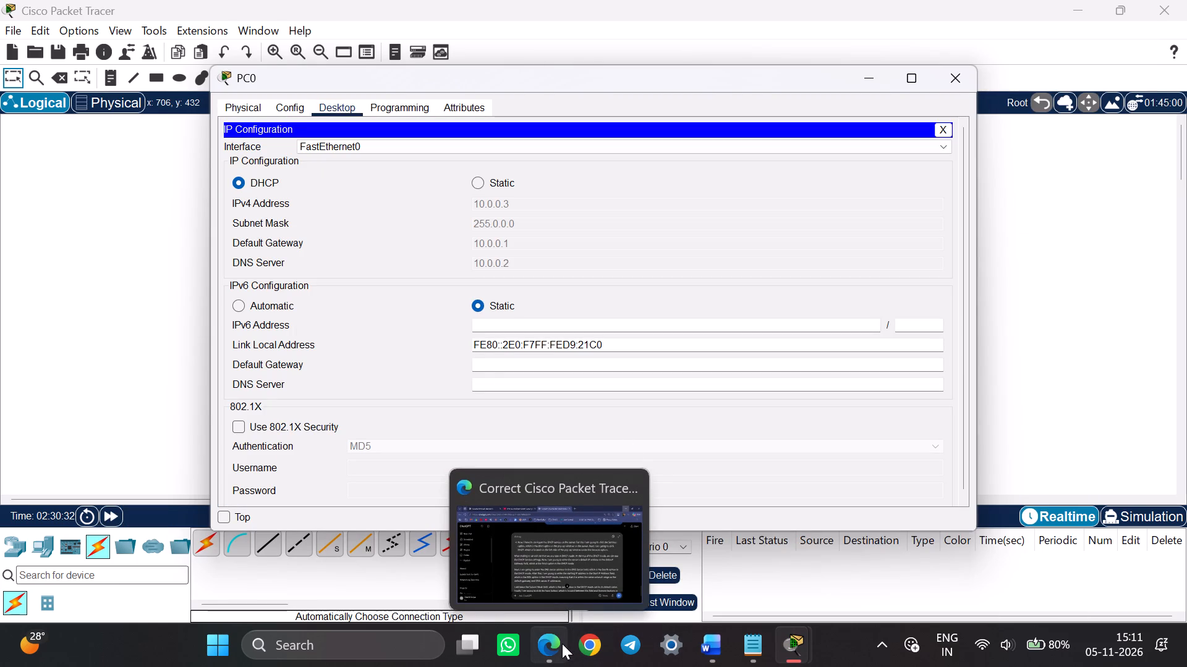
click(708, 651)
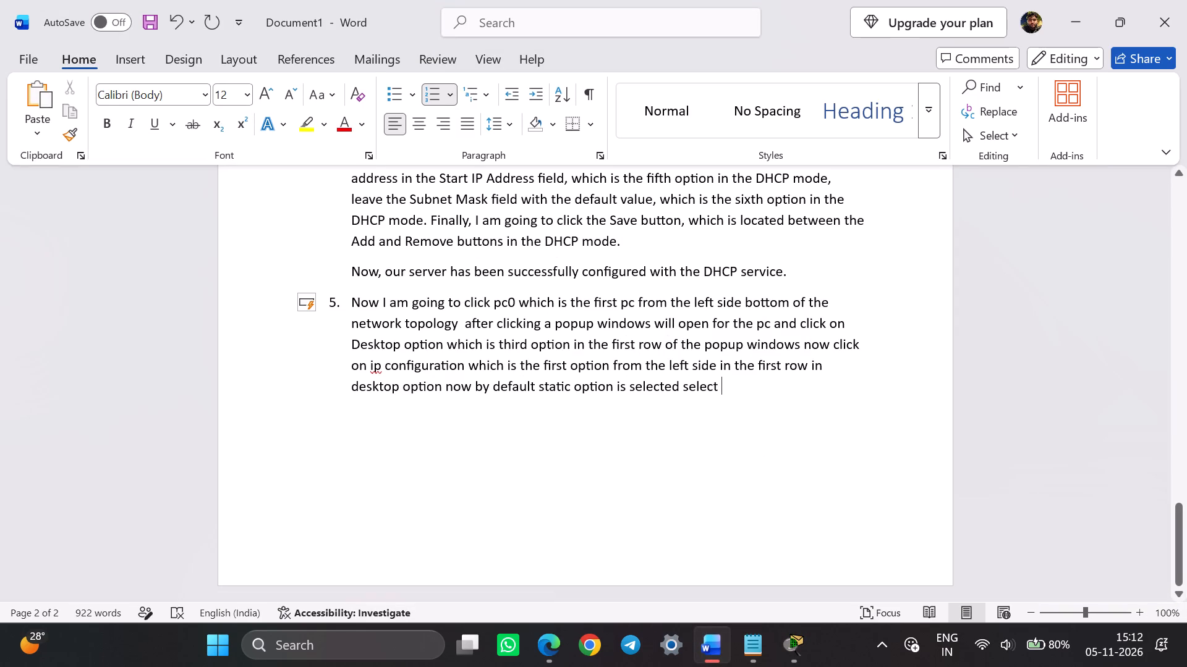
click(538, 387)
text(second option)
key(space)
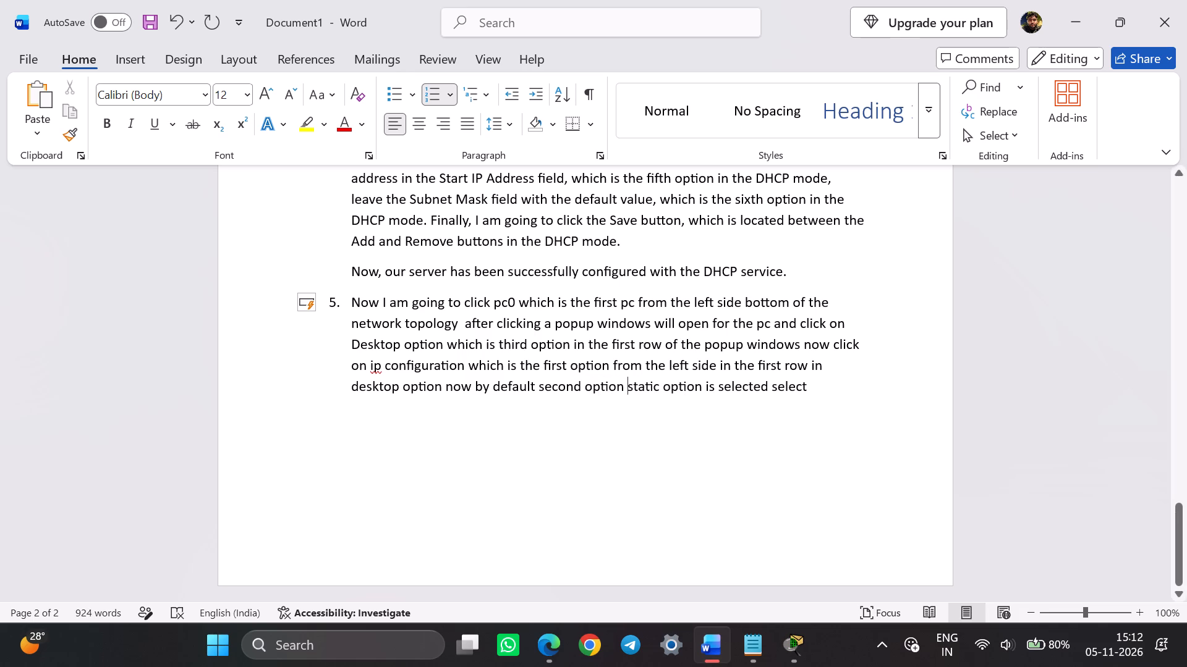
click(703, 385)
key(BackSpace)
key(BackSpace)
key(BackSpace)
key(BackSpace)
key(BackSpace)
key(BackSpace)
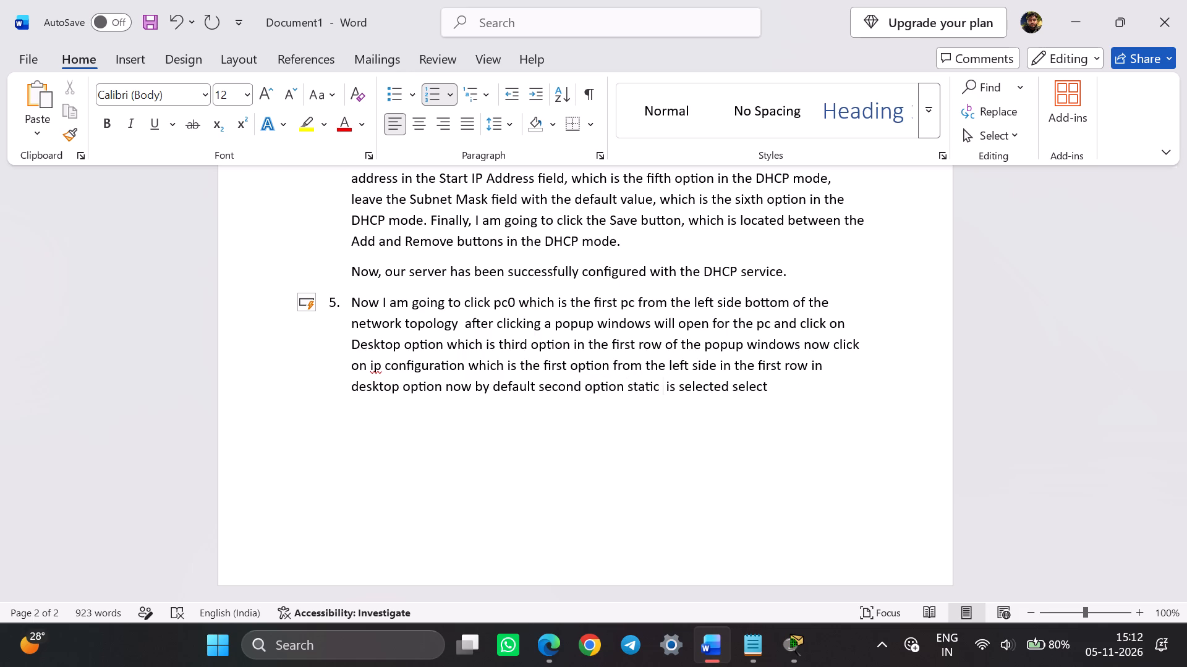
Add "first option DHCP" after "select" at the end of item 5.
click(768, 393)
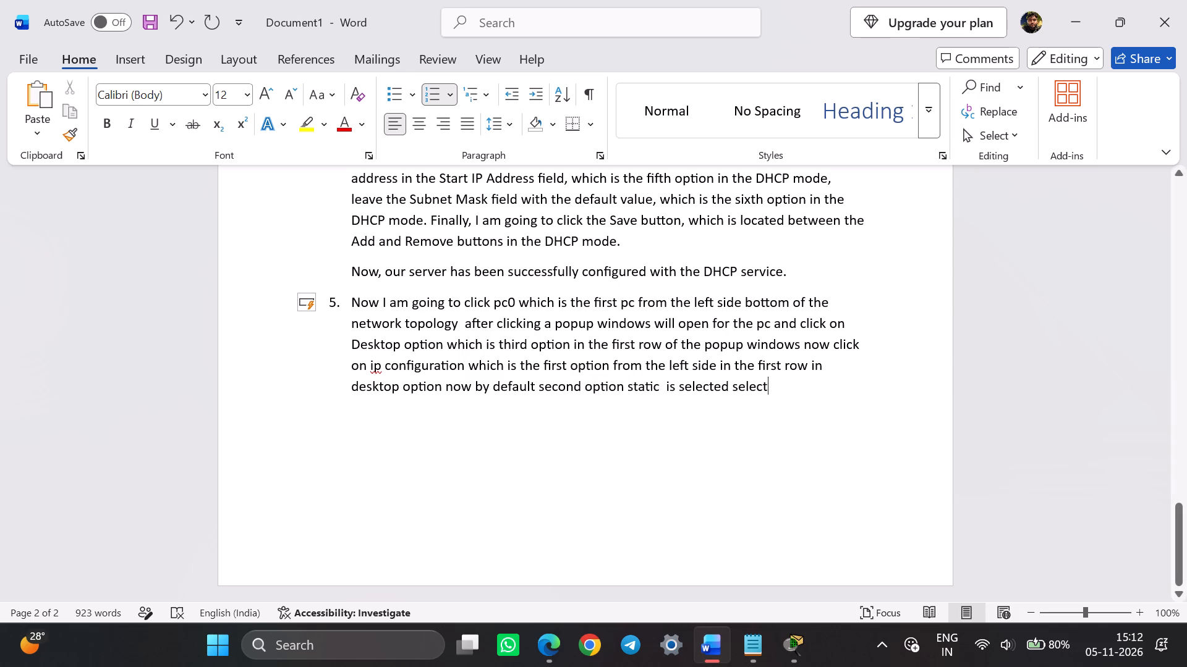
key(space)
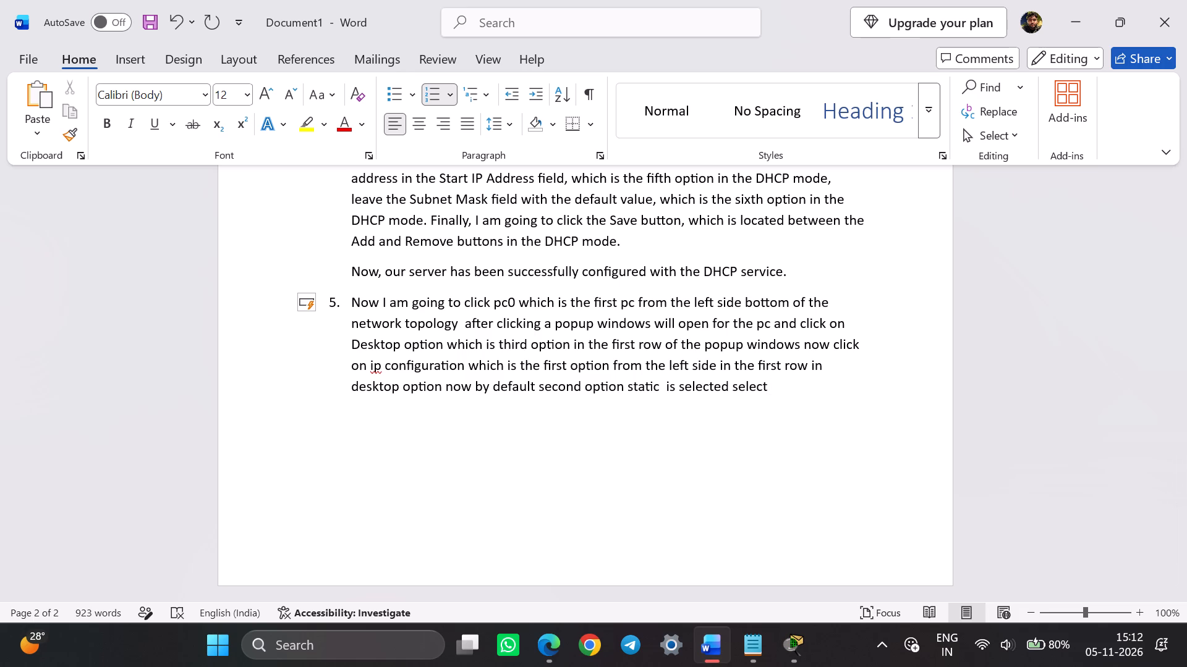
text(first option)
key(space)
text(DHCP)
key(space)
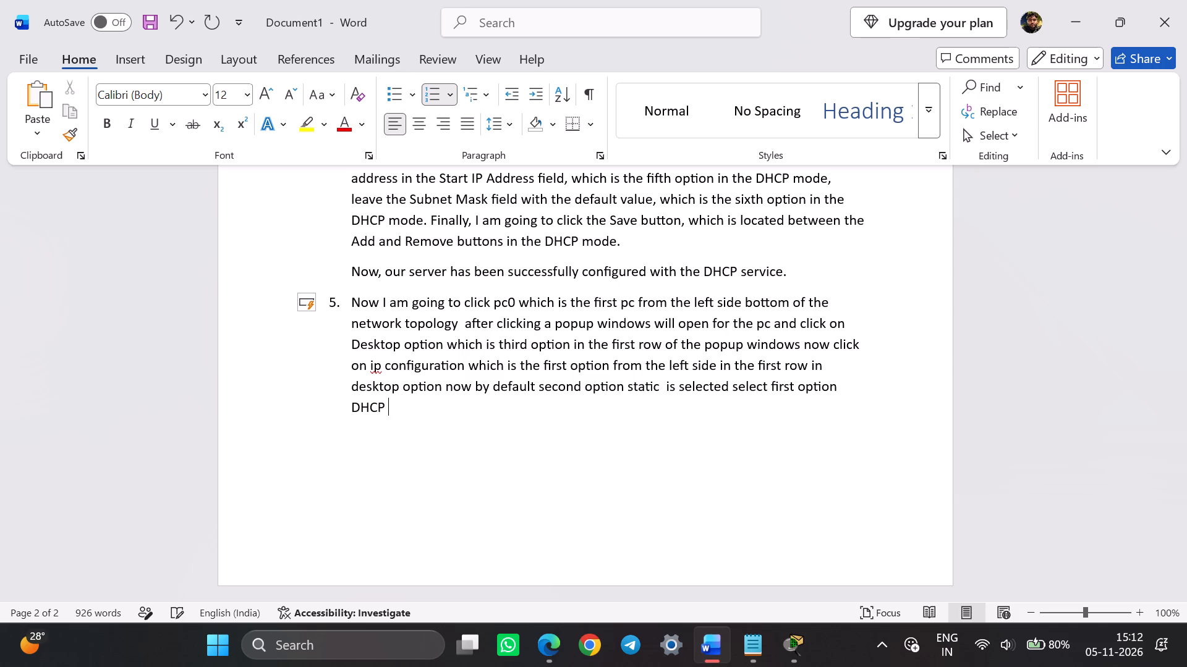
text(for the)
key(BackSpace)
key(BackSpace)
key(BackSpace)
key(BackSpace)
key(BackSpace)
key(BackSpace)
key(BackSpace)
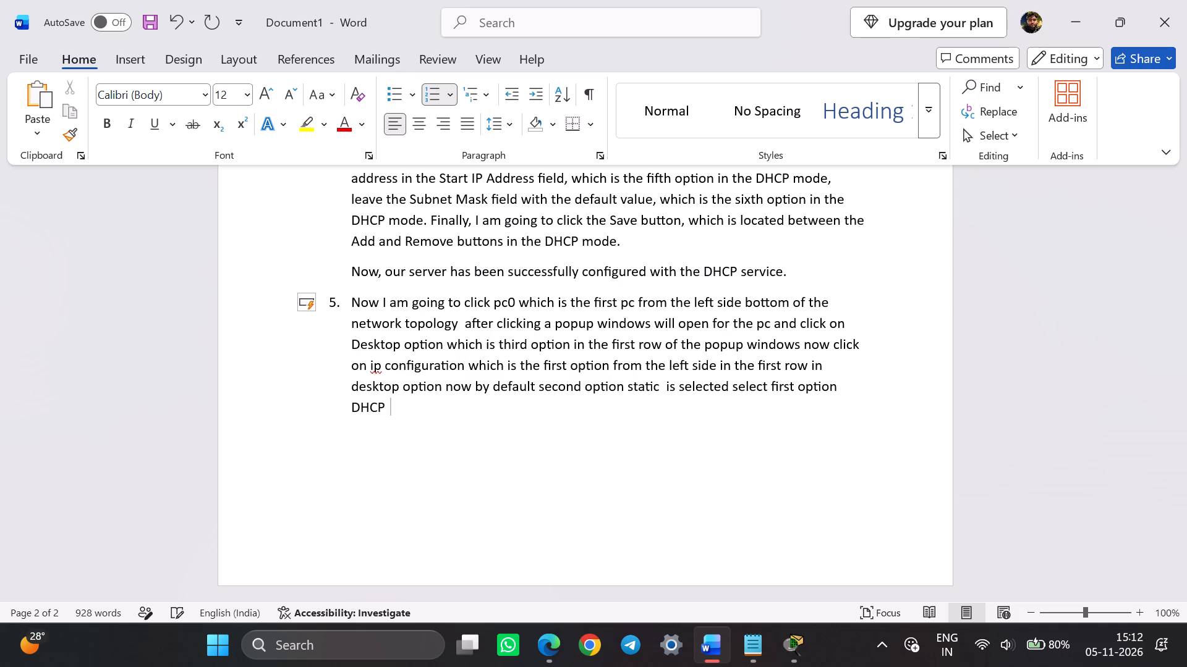
Add "in the ip configuration mode" after "DHCP" at the end of item 5.
text(in the ip conf)
text(iguration mode)
key(space)
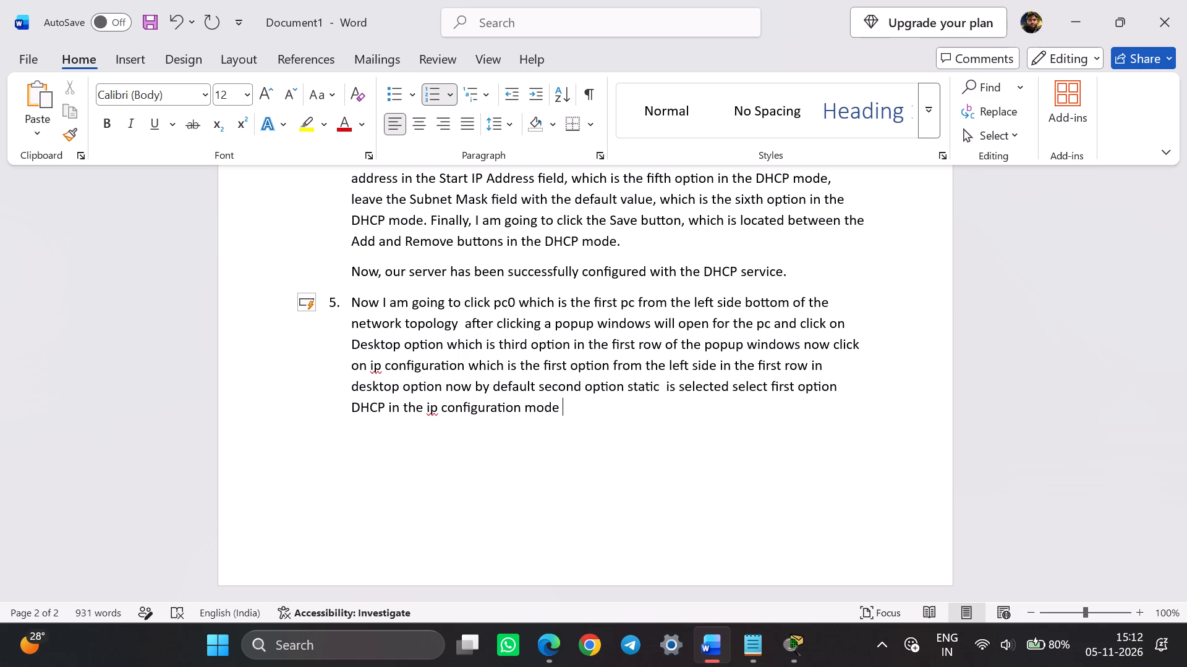
Add "for the automatically receive ip address" after "mode" at the end of item 5.
text(for the)
key(space)
text(auto)
text(ma)
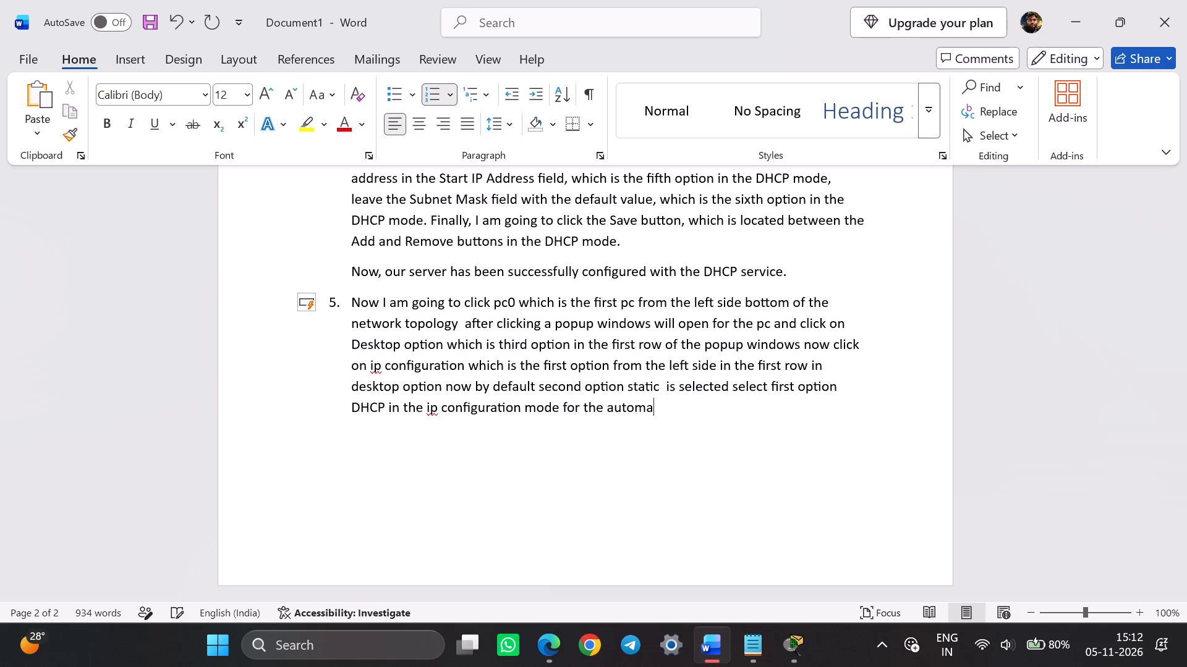
text(ticall)
text(y re)
key(BackSpace)
text(eceive ip address)
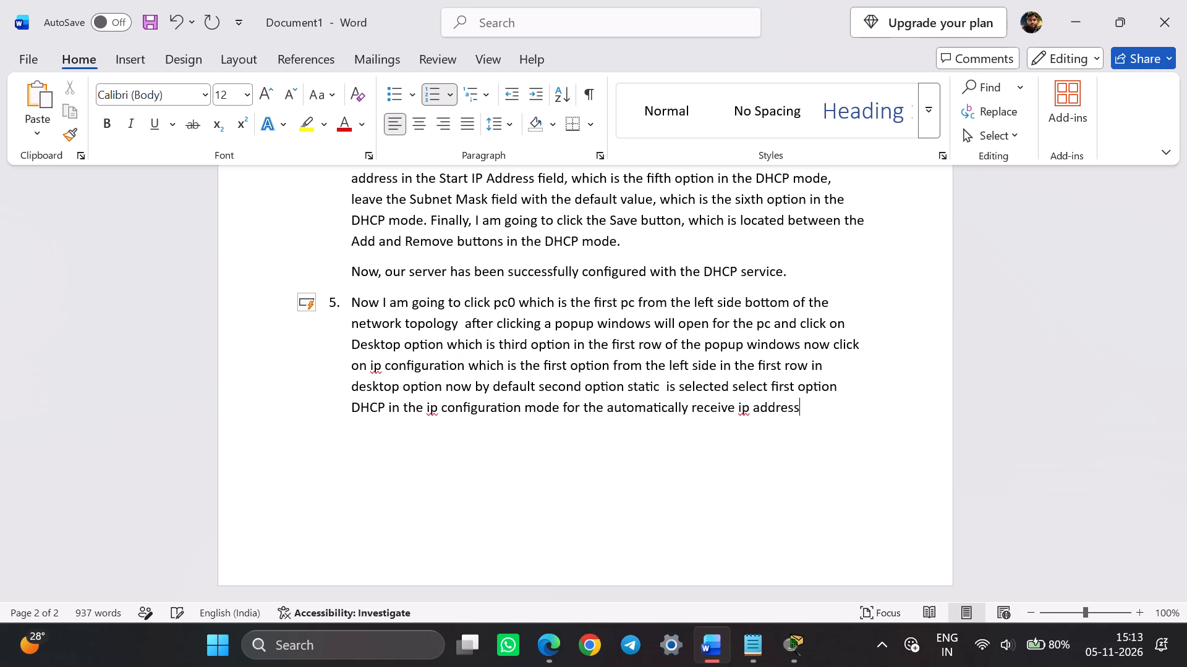
Continue the list at the end of item 5 with ", subnet mask, default gateways".
text(, subnet)
key(space)
text(mask)
text(,)
key(space)
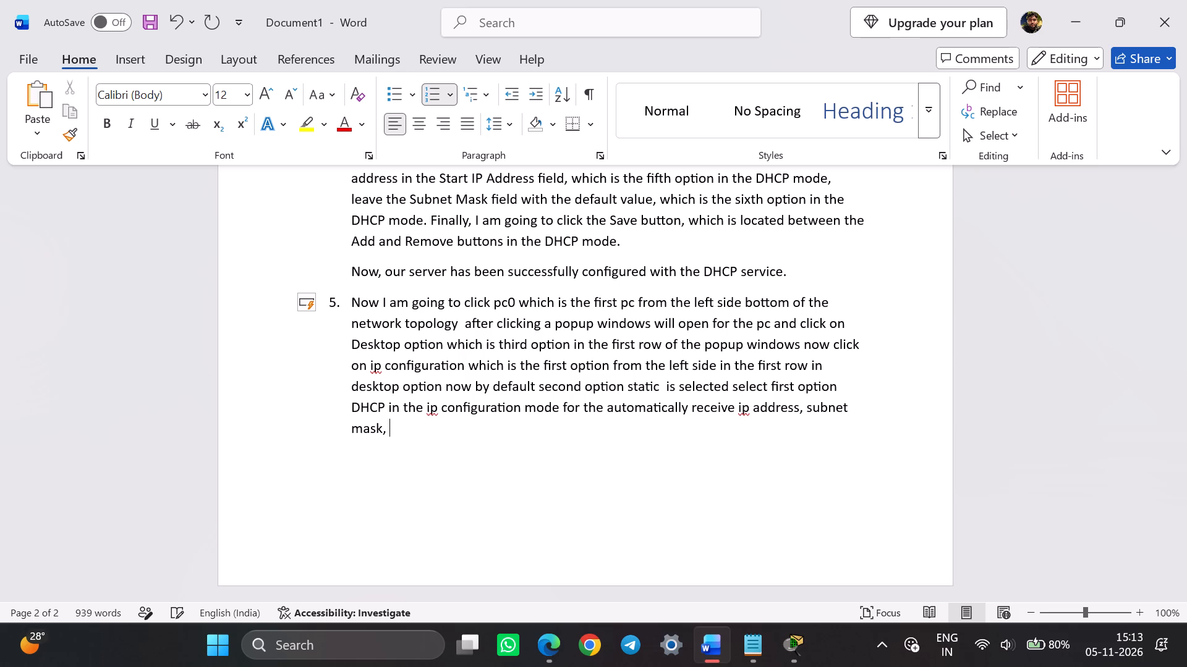
text(default)
key(space)
text(gate)
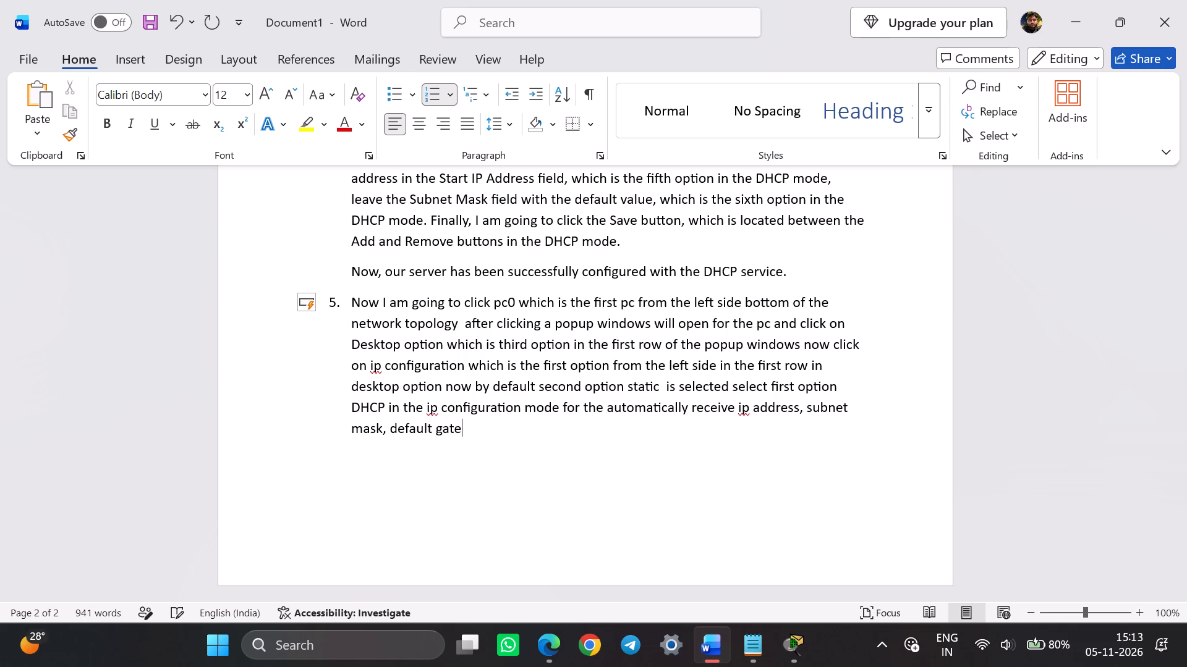
text(ways)
key(space)
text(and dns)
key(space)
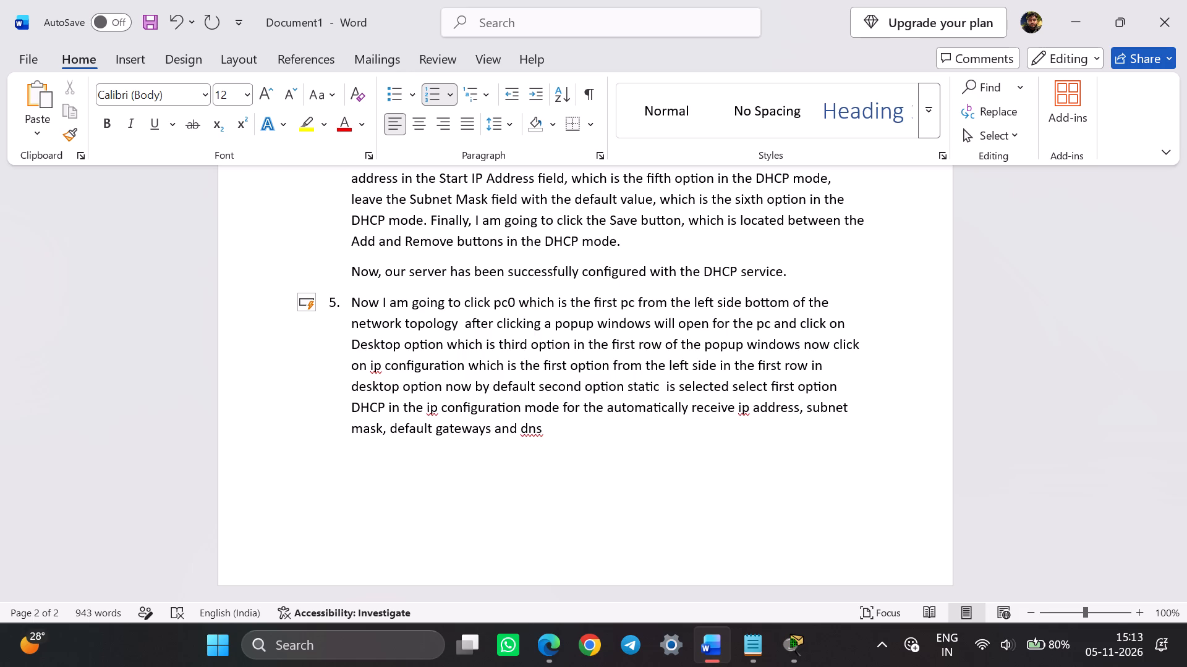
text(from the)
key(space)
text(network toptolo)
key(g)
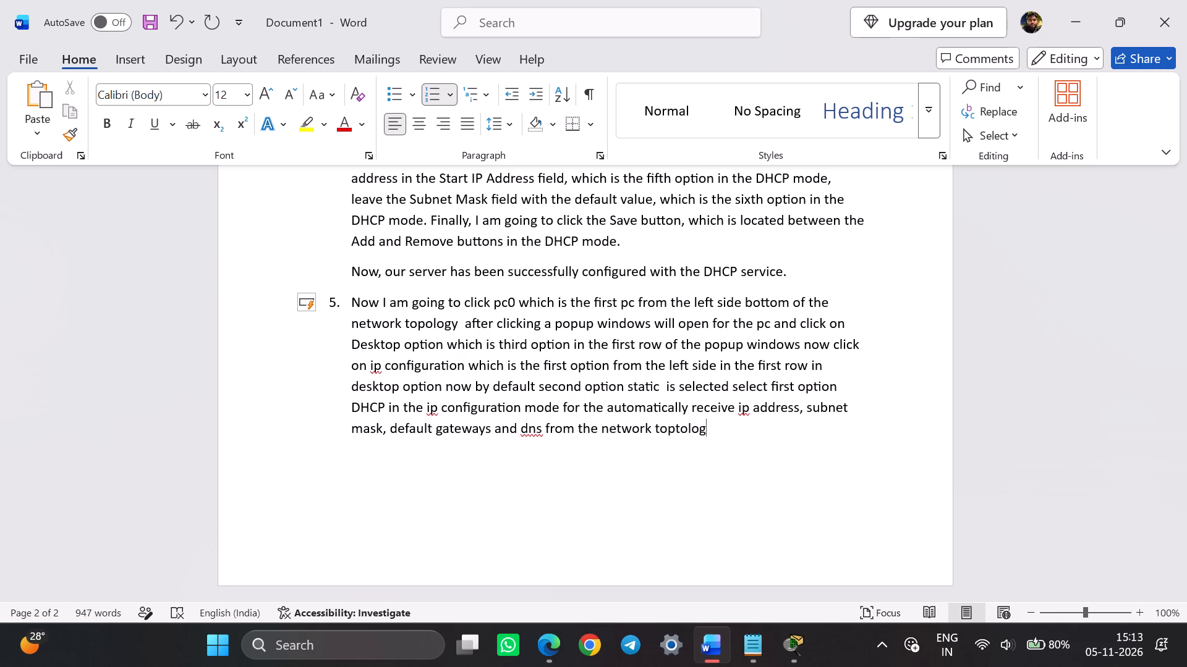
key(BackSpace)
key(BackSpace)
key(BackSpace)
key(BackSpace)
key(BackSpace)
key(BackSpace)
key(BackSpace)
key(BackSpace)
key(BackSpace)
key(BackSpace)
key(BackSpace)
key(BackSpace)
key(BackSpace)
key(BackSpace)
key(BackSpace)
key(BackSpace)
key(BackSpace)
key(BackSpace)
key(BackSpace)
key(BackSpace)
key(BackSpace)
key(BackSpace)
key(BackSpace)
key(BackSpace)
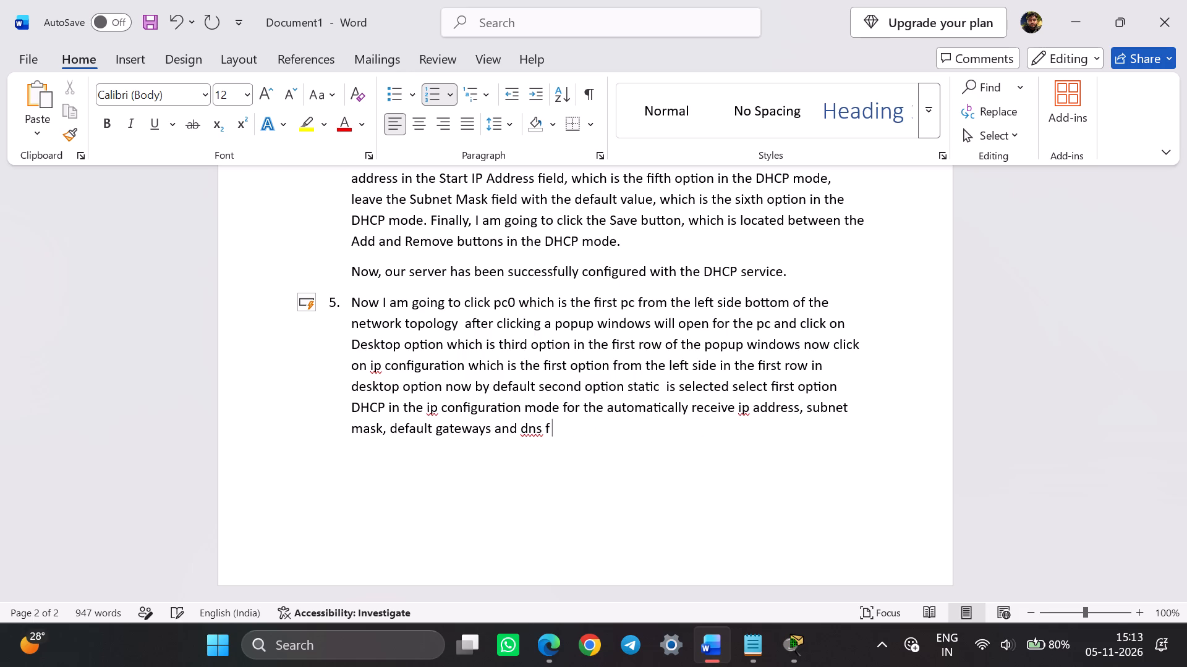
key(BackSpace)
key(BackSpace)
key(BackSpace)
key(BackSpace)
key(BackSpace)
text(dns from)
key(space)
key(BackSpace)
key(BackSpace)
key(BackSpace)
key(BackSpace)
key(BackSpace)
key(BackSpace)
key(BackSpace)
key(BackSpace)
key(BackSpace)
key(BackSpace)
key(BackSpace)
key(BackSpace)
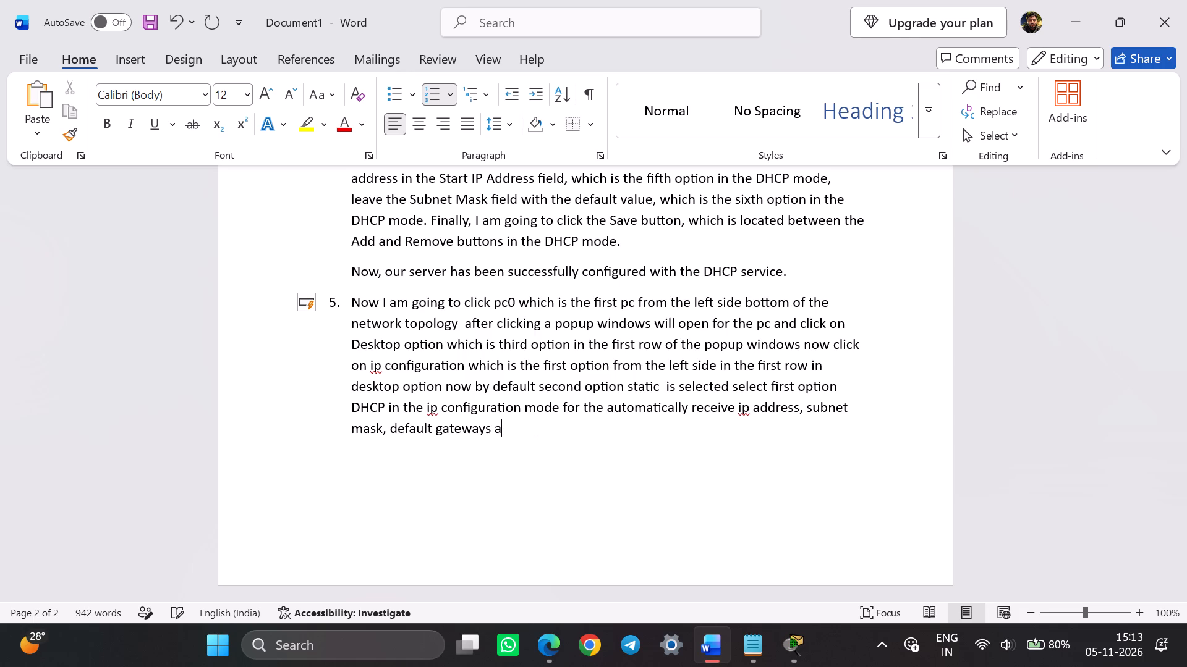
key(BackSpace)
Finish the item 5 sentence with "and DNS." after "default gateways".
text(and dns)
key(BackSpace)
key(BackSpace)
key(BackSpace)
text(DNS)
key(period)
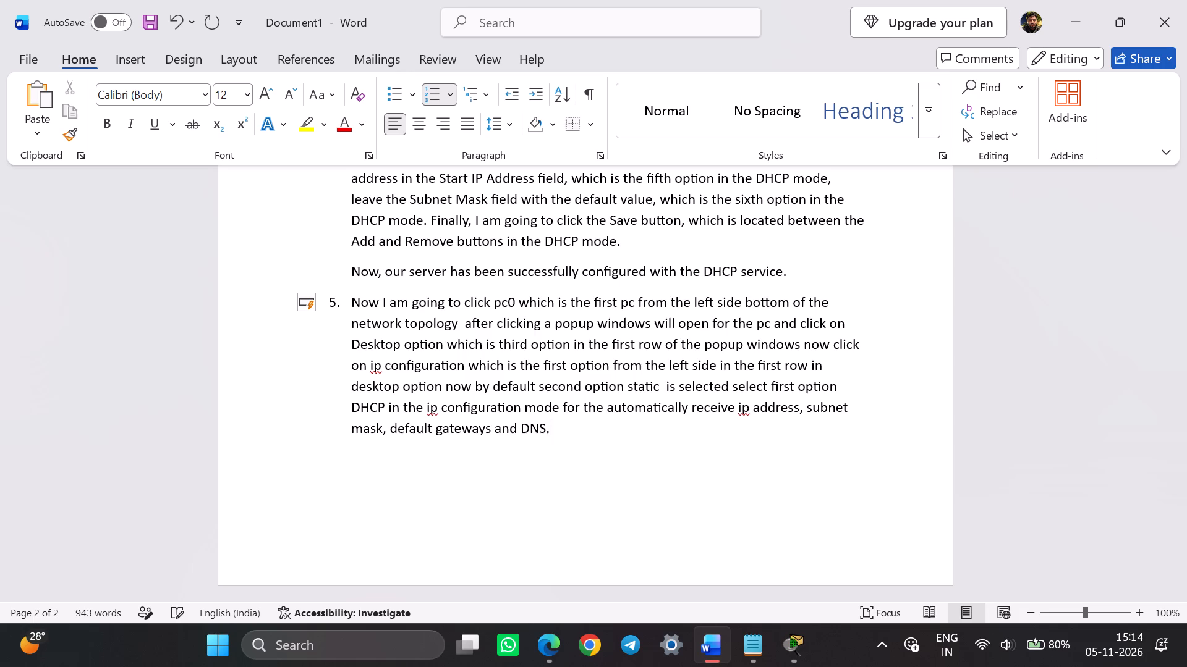
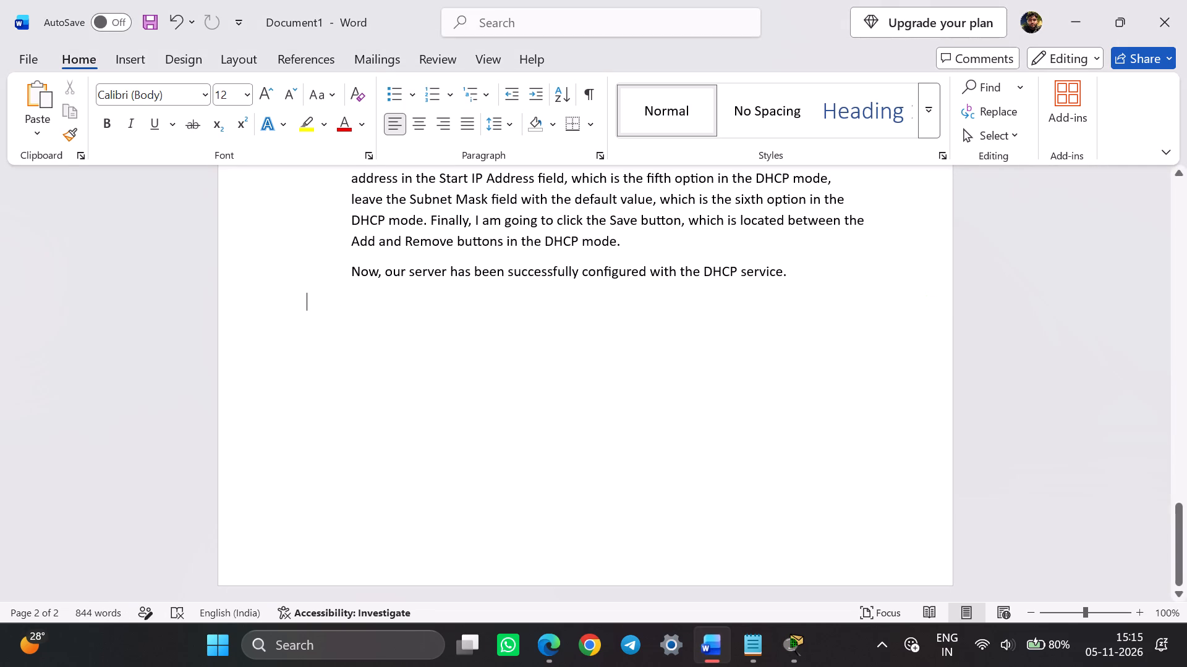
text(5.)
key(space)
key(ctrl+v)
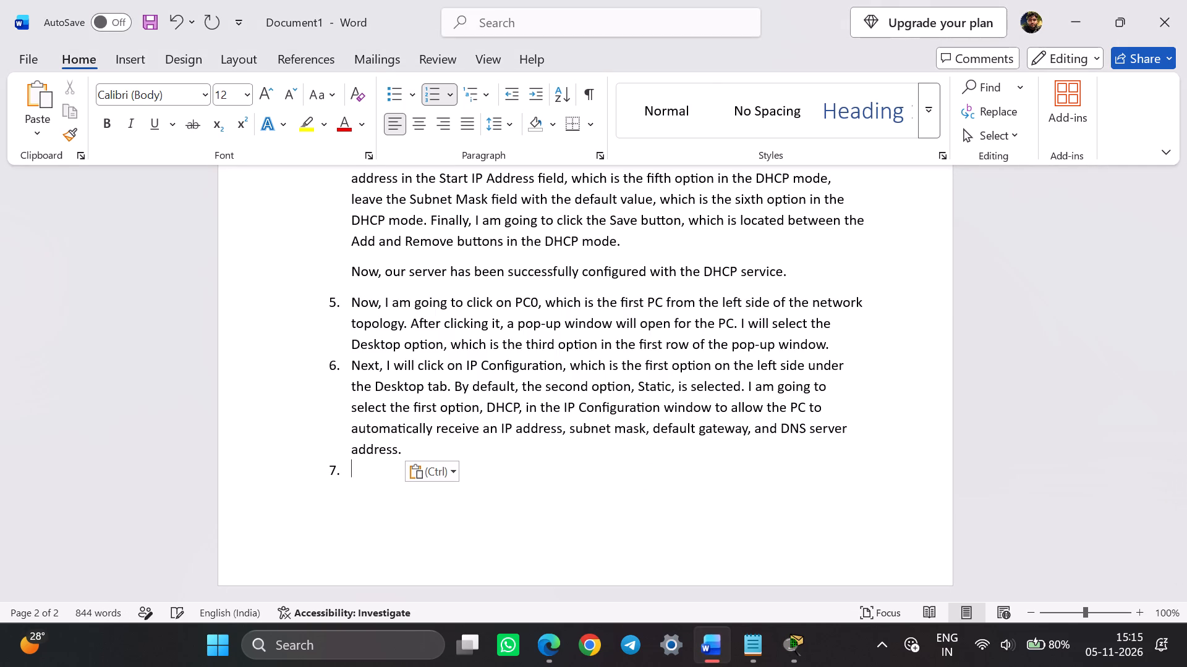
key(BackSpace)
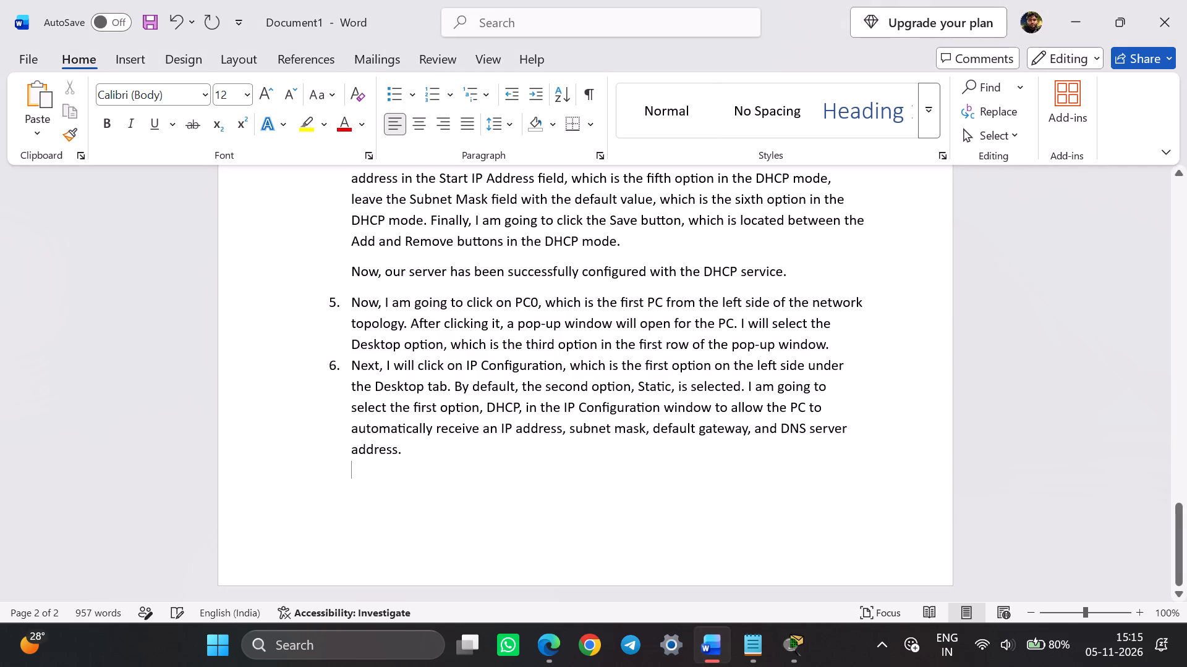
click(348, 372)
key(BackSpace)
Break item 5 after "a pop-up window will open for the PC." so "I will select the Desktop option" starts its own unnumbered line.
click(739, 324)
key(Return)
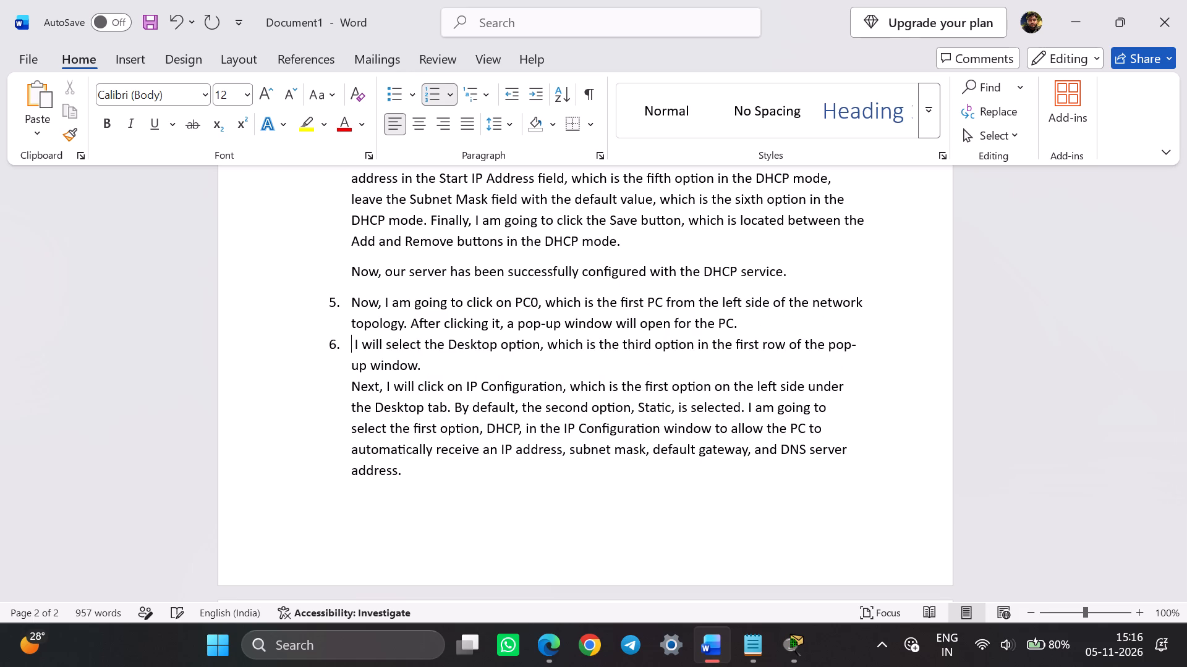
key(BackSpace)
key(Right)
key(BackSpace)
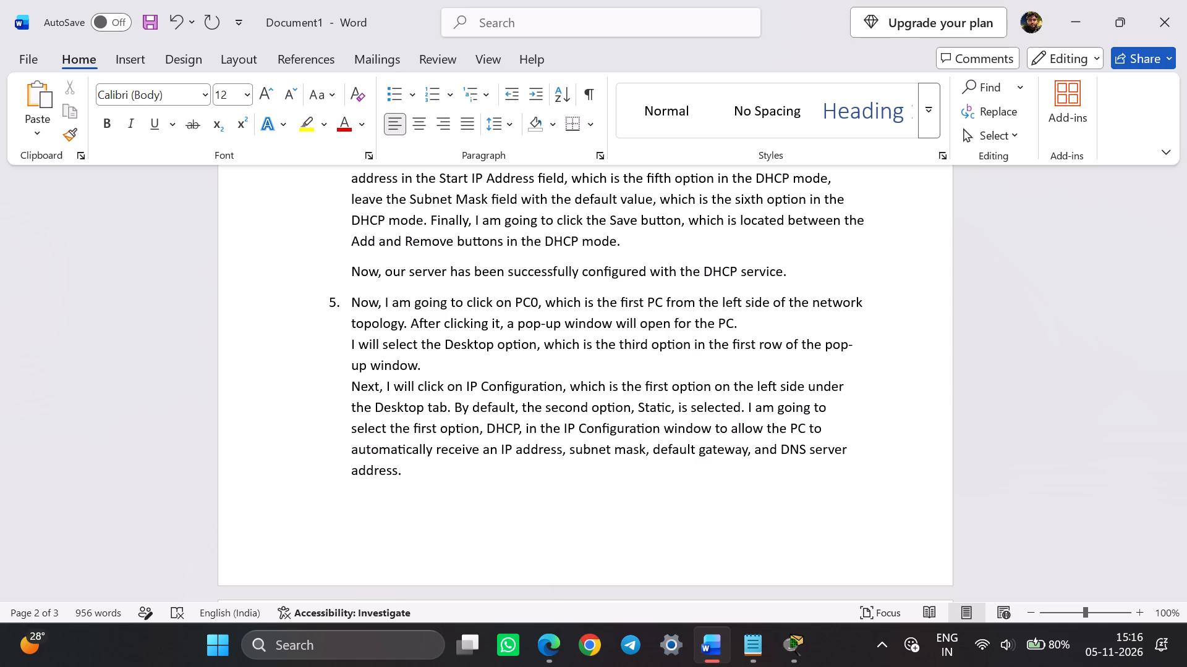
Join the "Next, I will click on IP Configuration" paragraph onto the end of the Desktop option sentence, separated by a space.
key(Down)
key(Up)
key(Down)
key(Down)
key(BackSpace)
key(BackSpace)
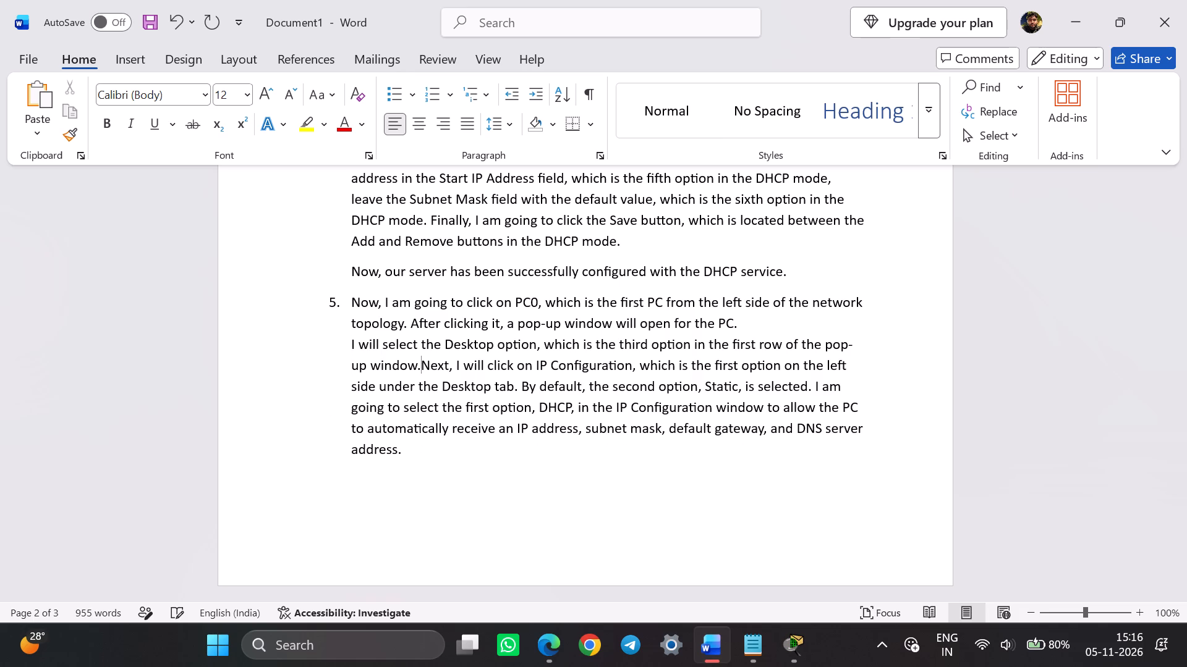
key(space)
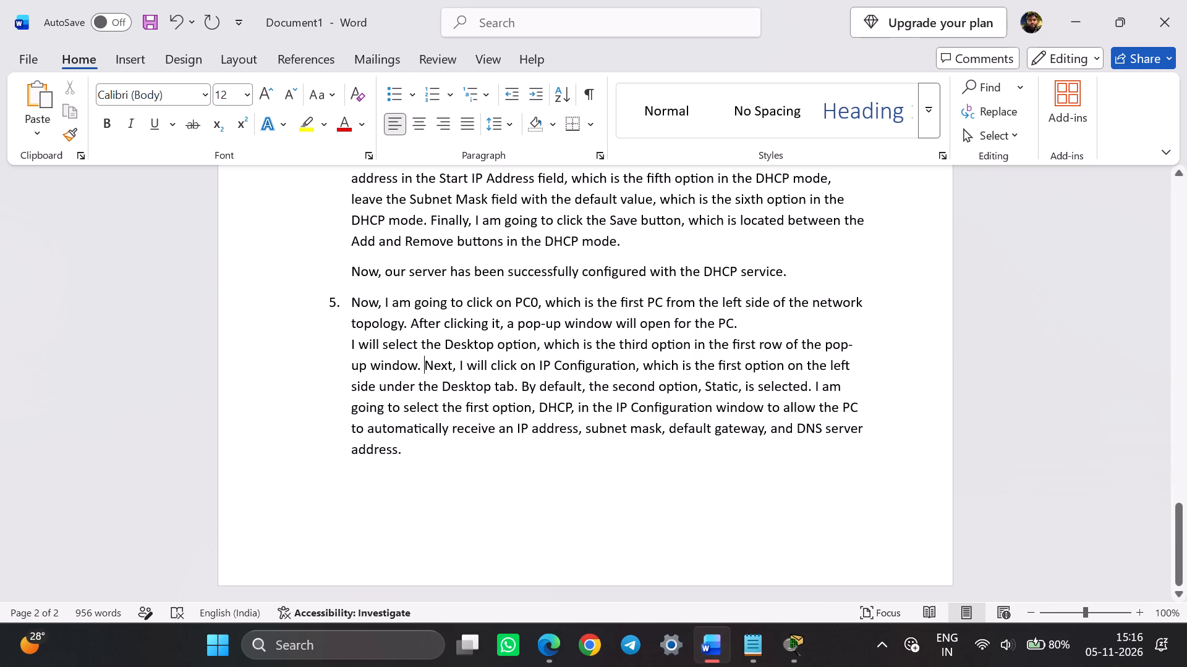
Add "in Ip configuration" after "Static, is selected" in item 5, using the spelling suggestion "Ip".
click(809, 393)
key(space)
text(in ip)
key(space)
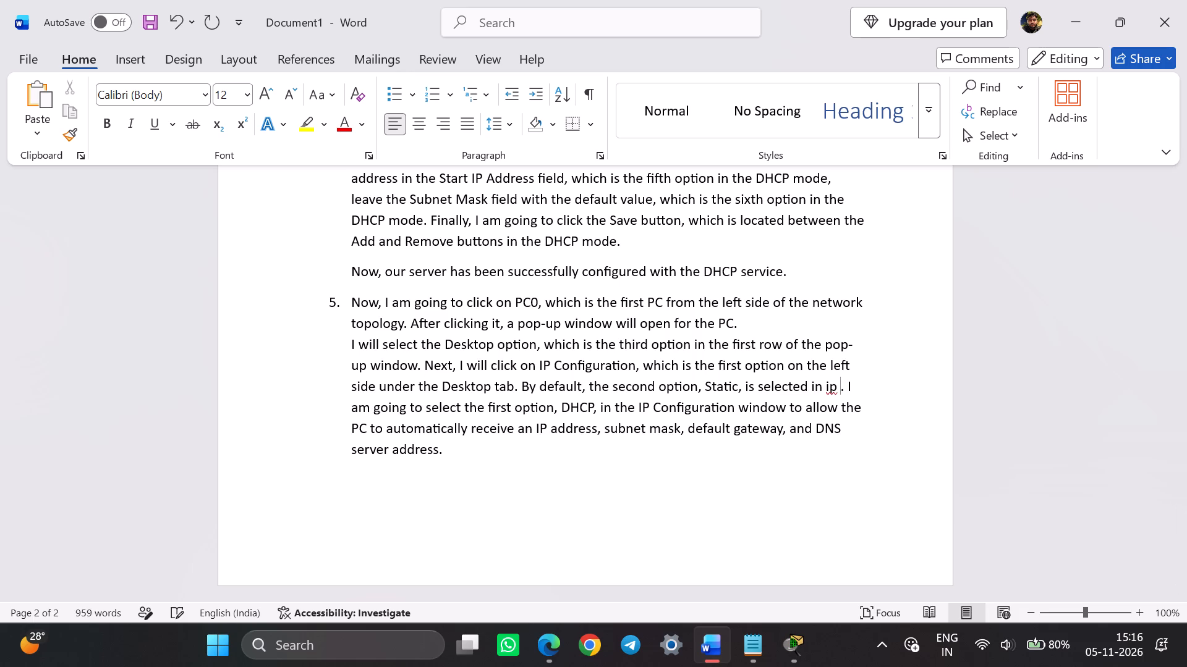
key(BackSpace)
key(BackSpace)
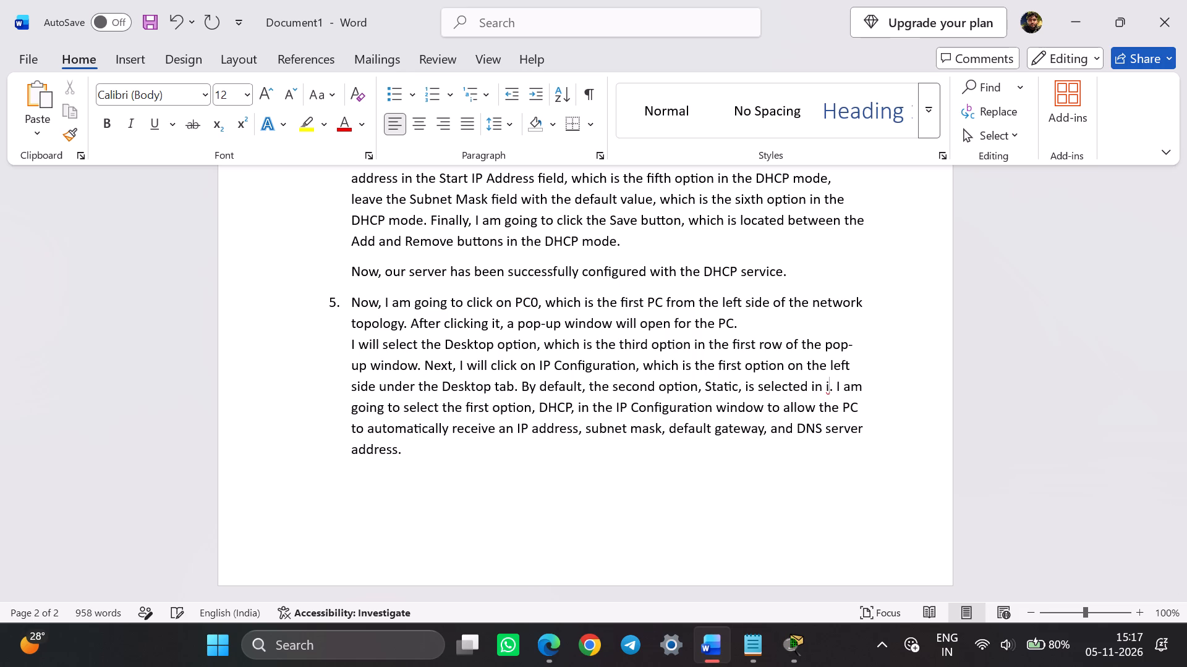
text(p conf)
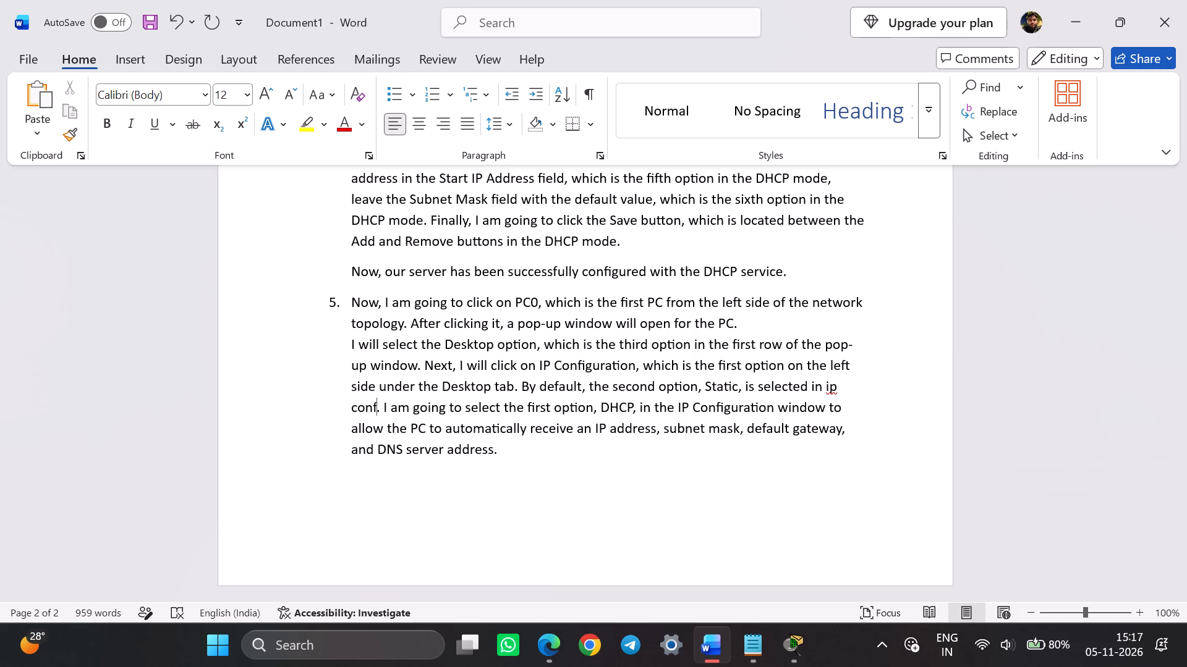
text(iguration)
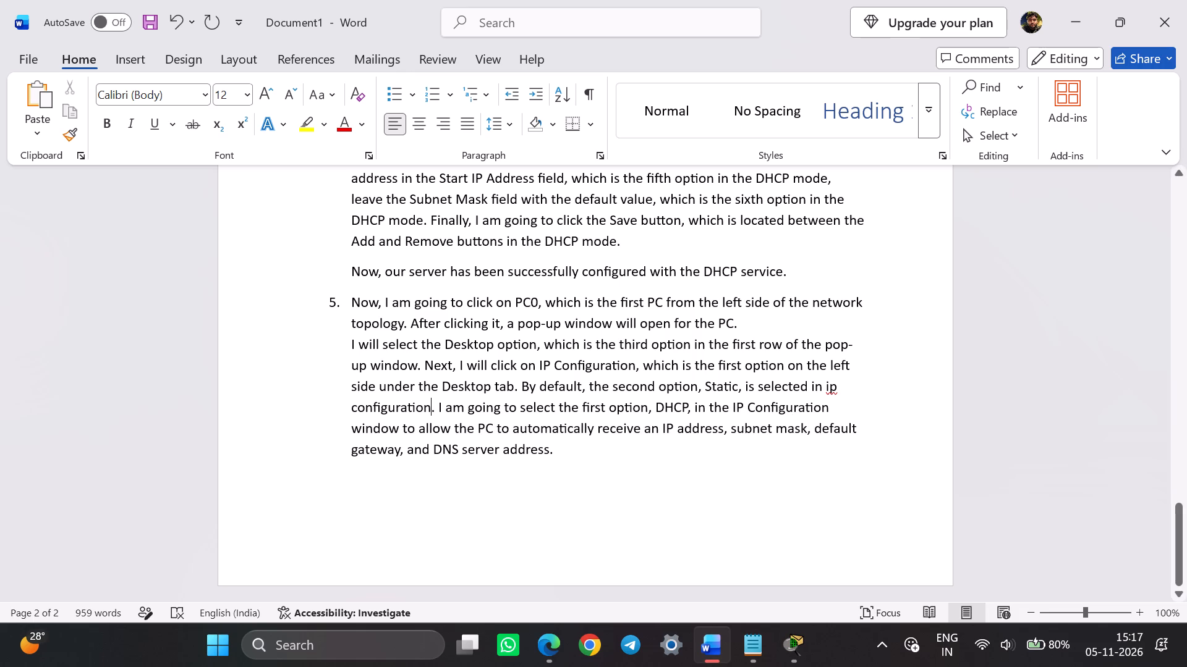
click(829, 389)
right_click(829, 389)
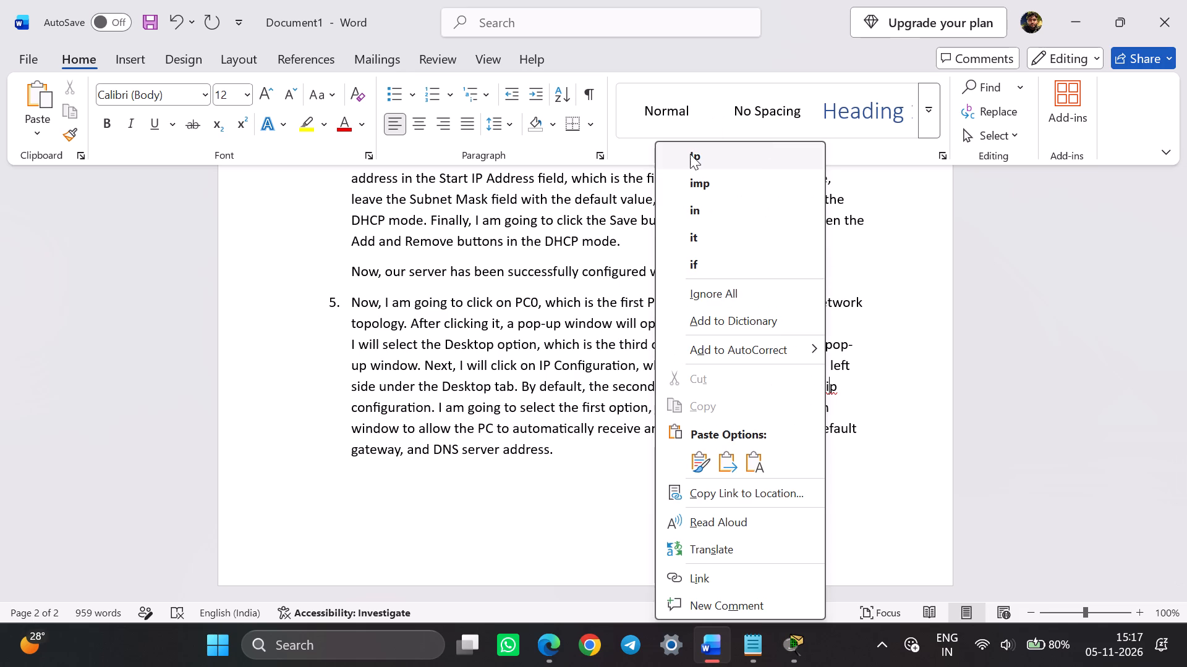
click(690, 154)
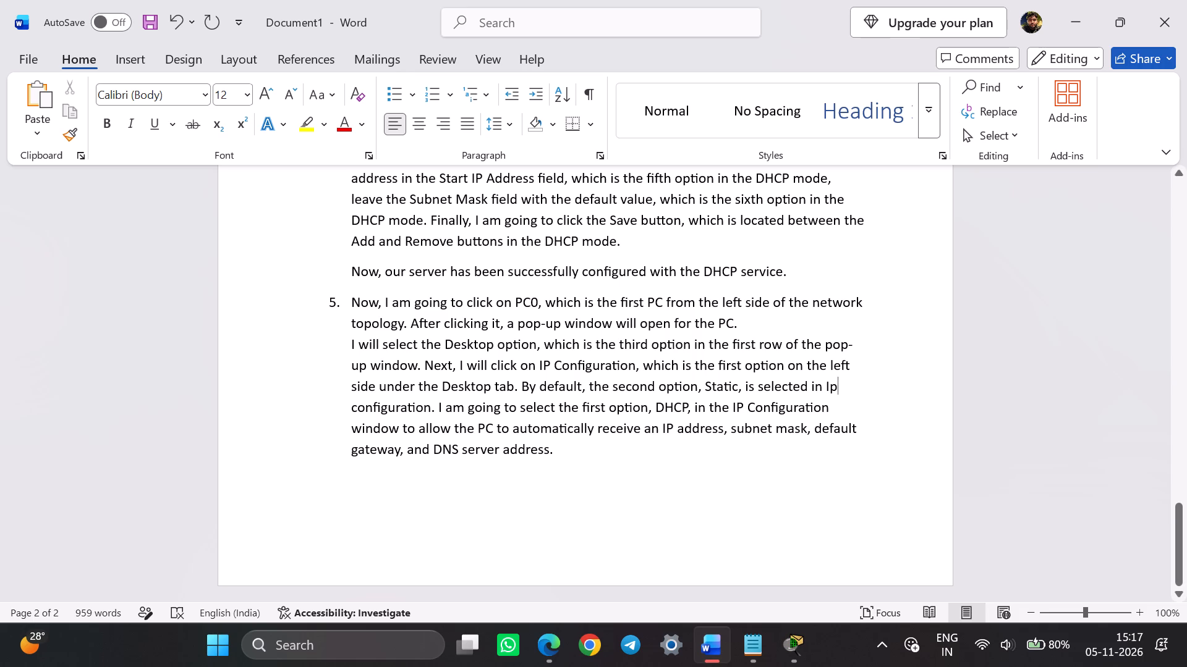
Start a new empty numbered item 6 below the end of item 5.
click(592, 448)
key(Return)
key(BackSpace)
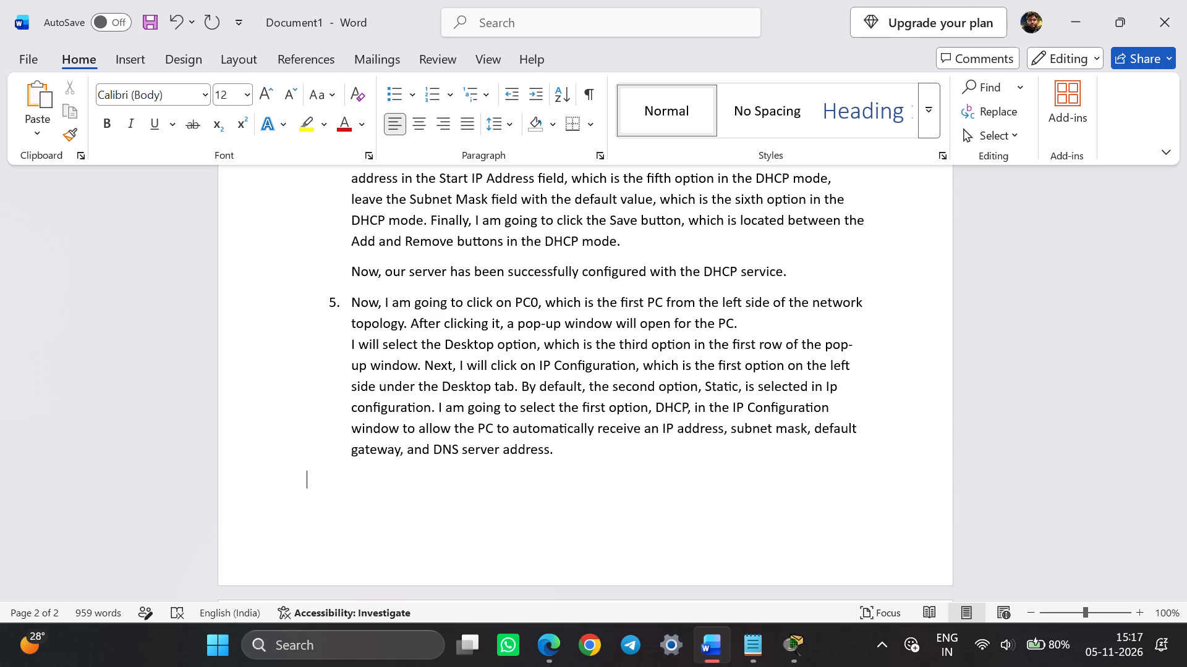
key(6)
text(.)
key(space)
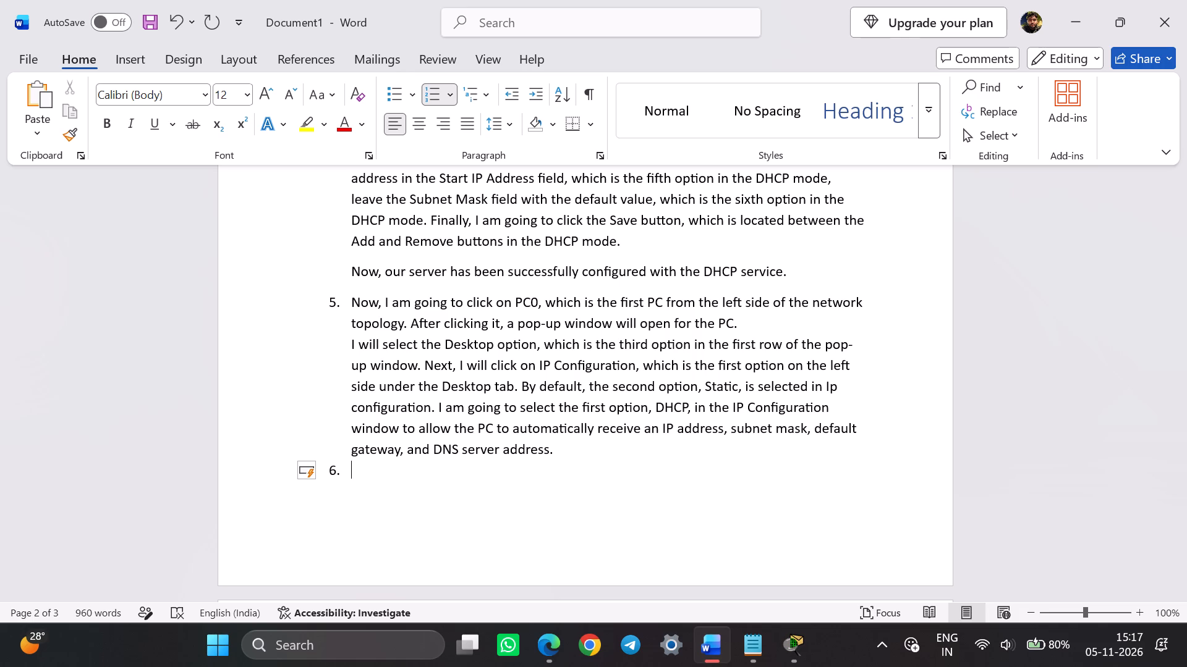
Switch to Cisco Packet Tracer, close the PC0 configuration window, and return to the Word document.
click(692, 650)
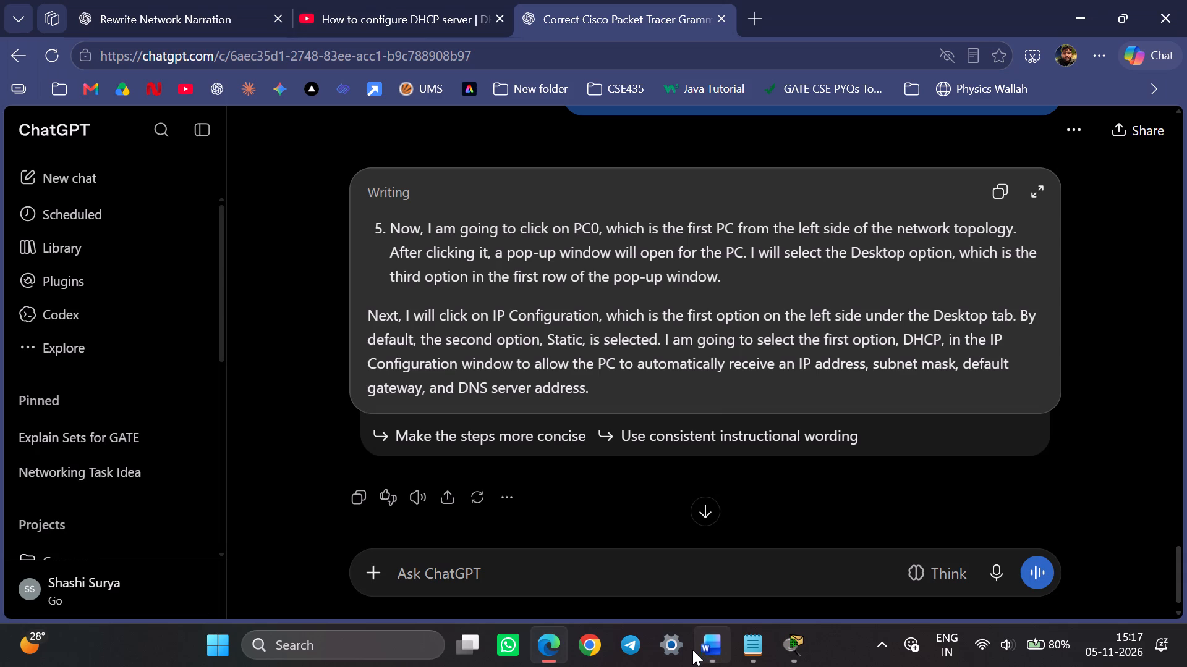
click(793, 630)
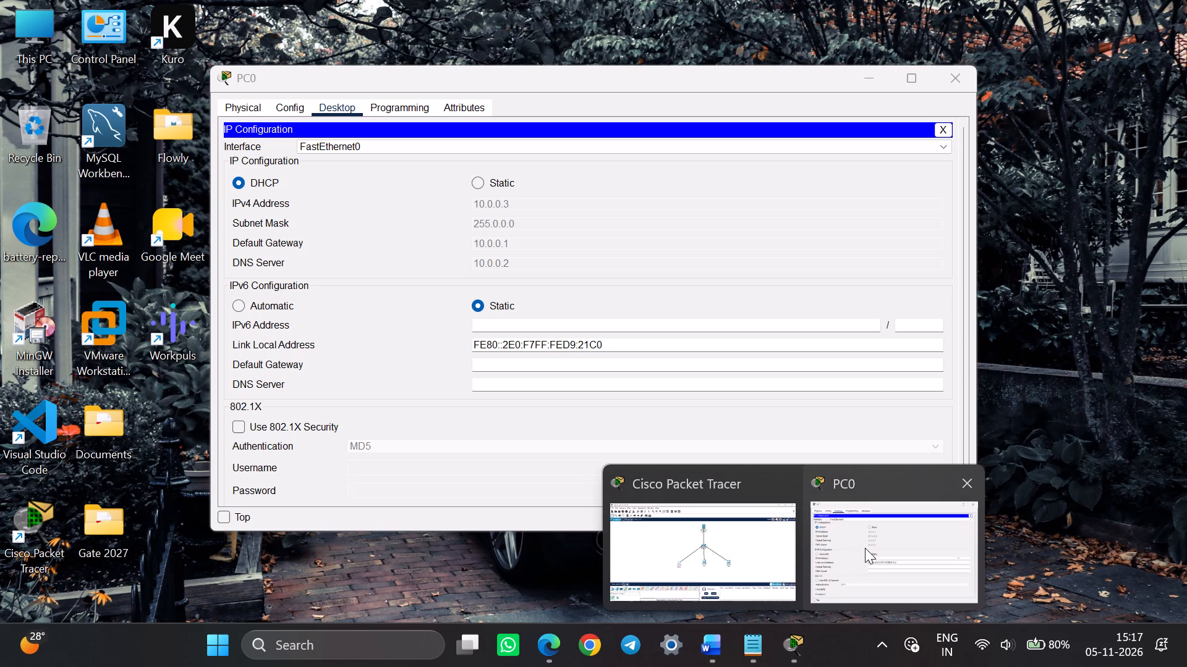
click(850, 546)
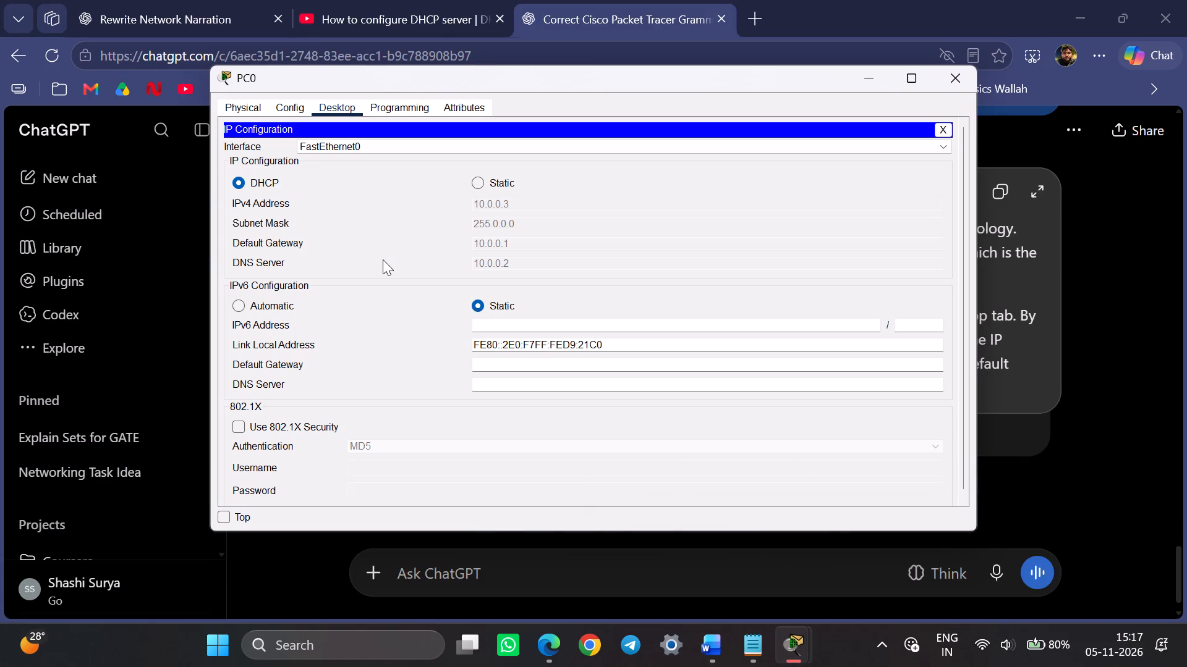
click(949, 83)
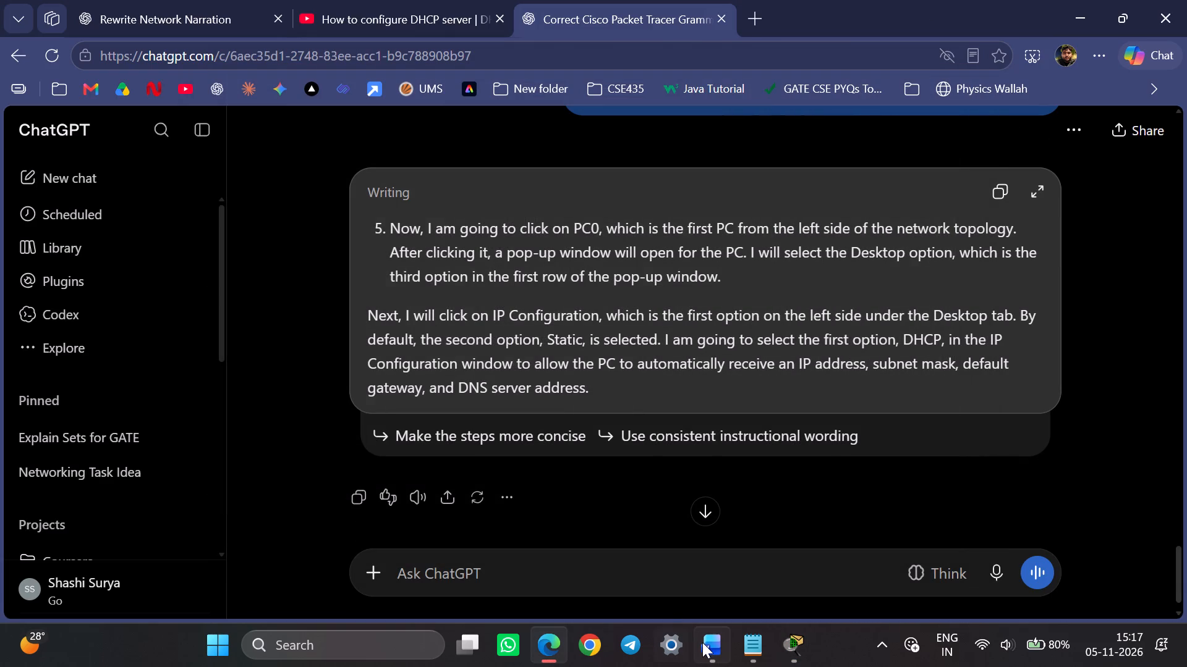
click(702, 642)
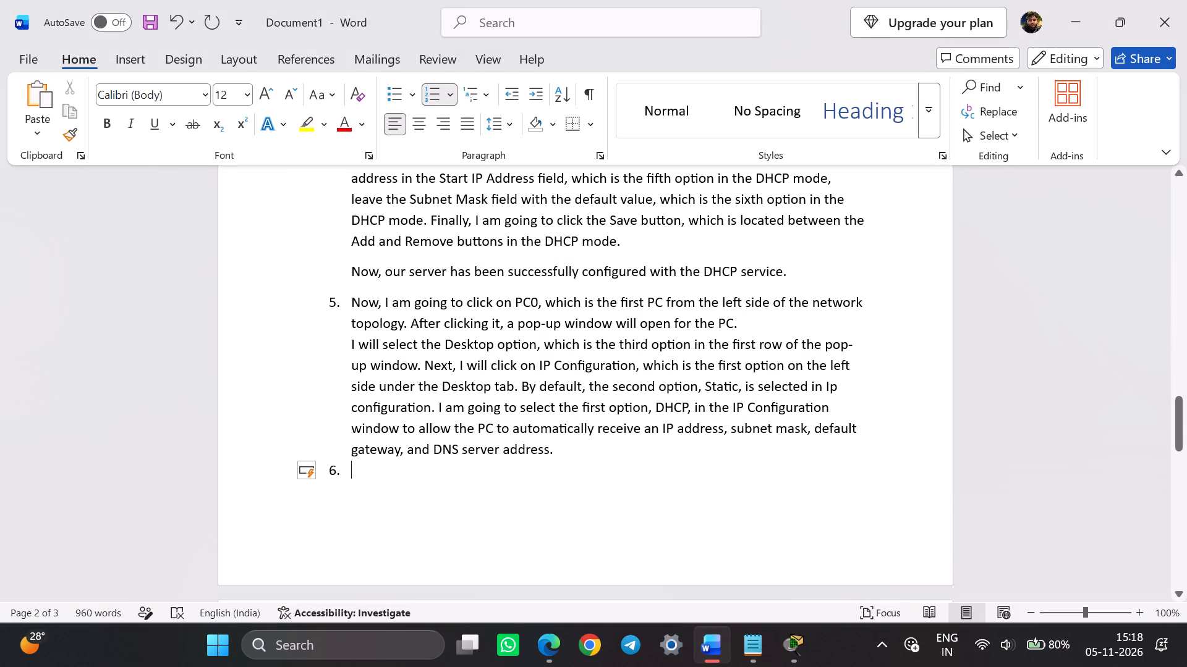
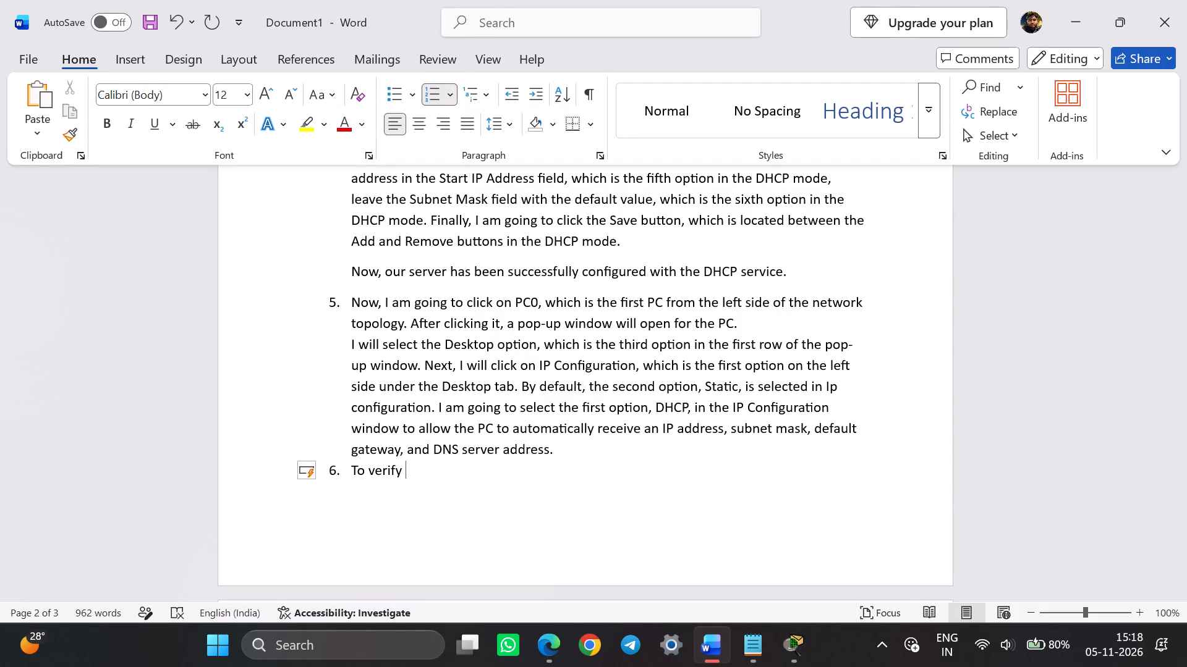
Continue item 6 after "To verify" with "that each pc receives thee correct network settings".
text(that each)
key(space)
text(pc)
key(space)
text(rc)
key(BackSpace)
text(ee)
key(BackSpace)
text(ceives)
key(space)
text(thee correct)
key(space)
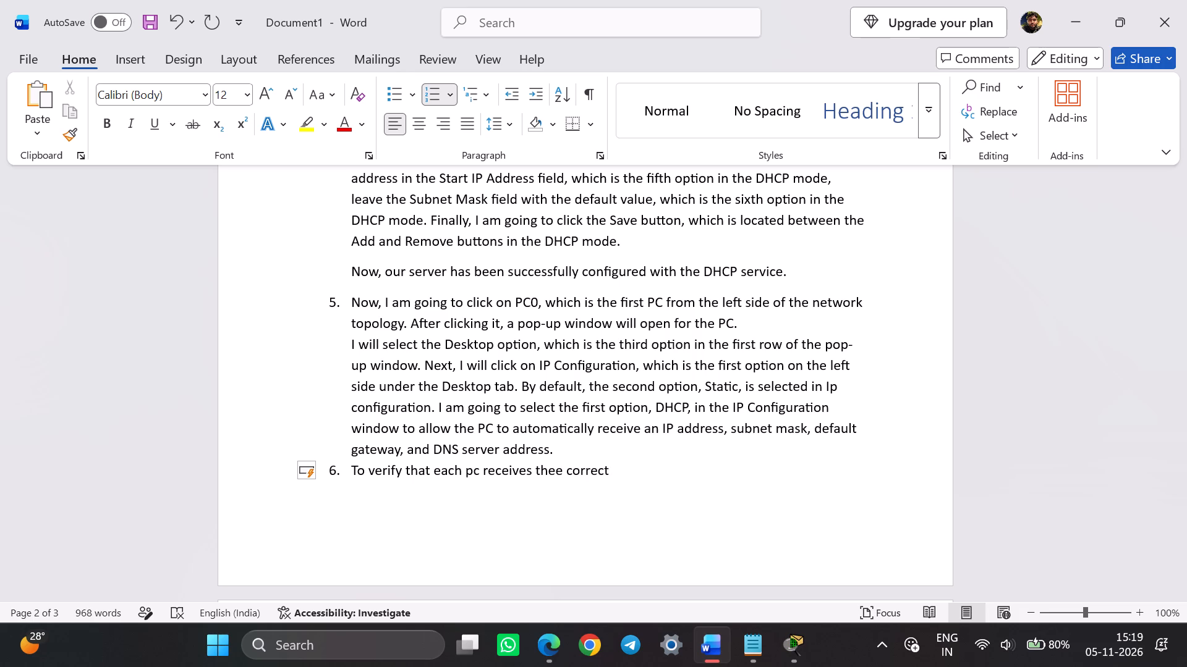
text(network)
key(space)
text(setting)
key(space)
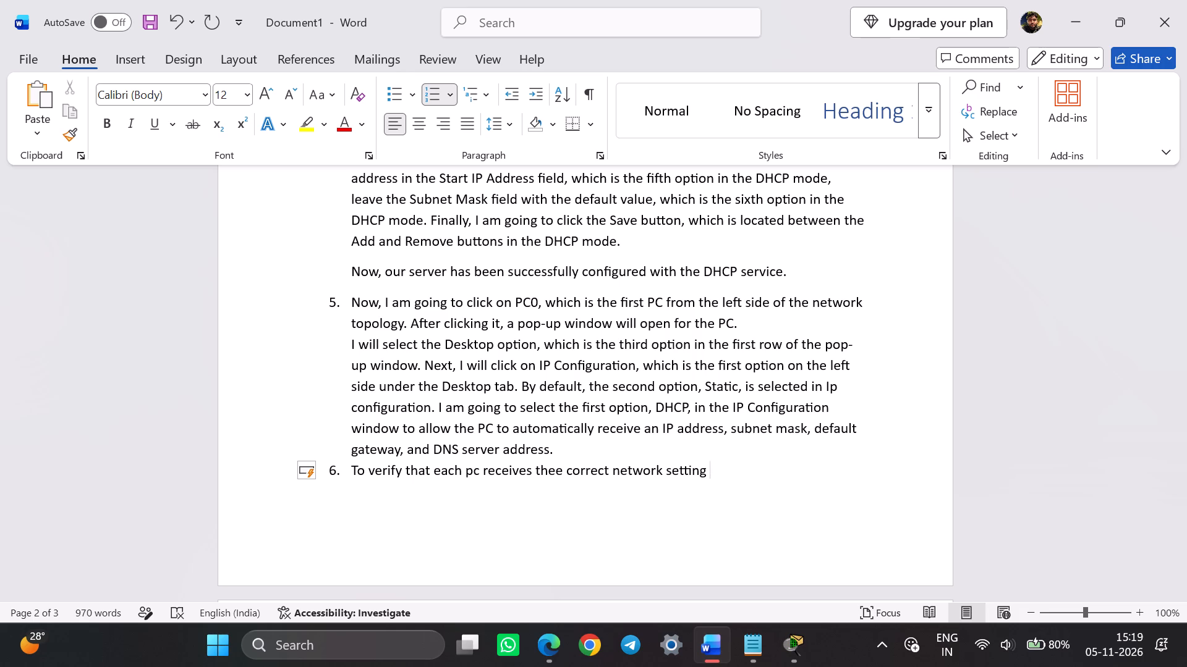
key(BackSpace)
text(s)
key(space)
Extend the item 6 sentence with "or not check the ip address which is".
text(oe)
key(BackSpace)
text(r not check)
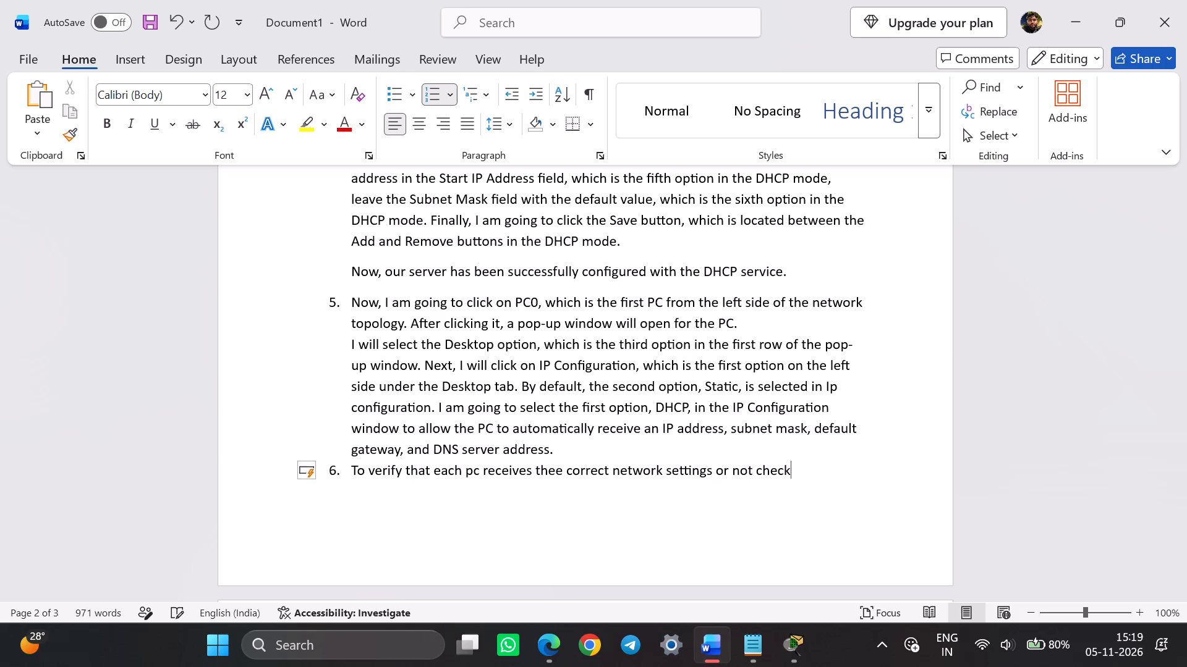
key(space)
text(the ip)
key(space)
text(address)
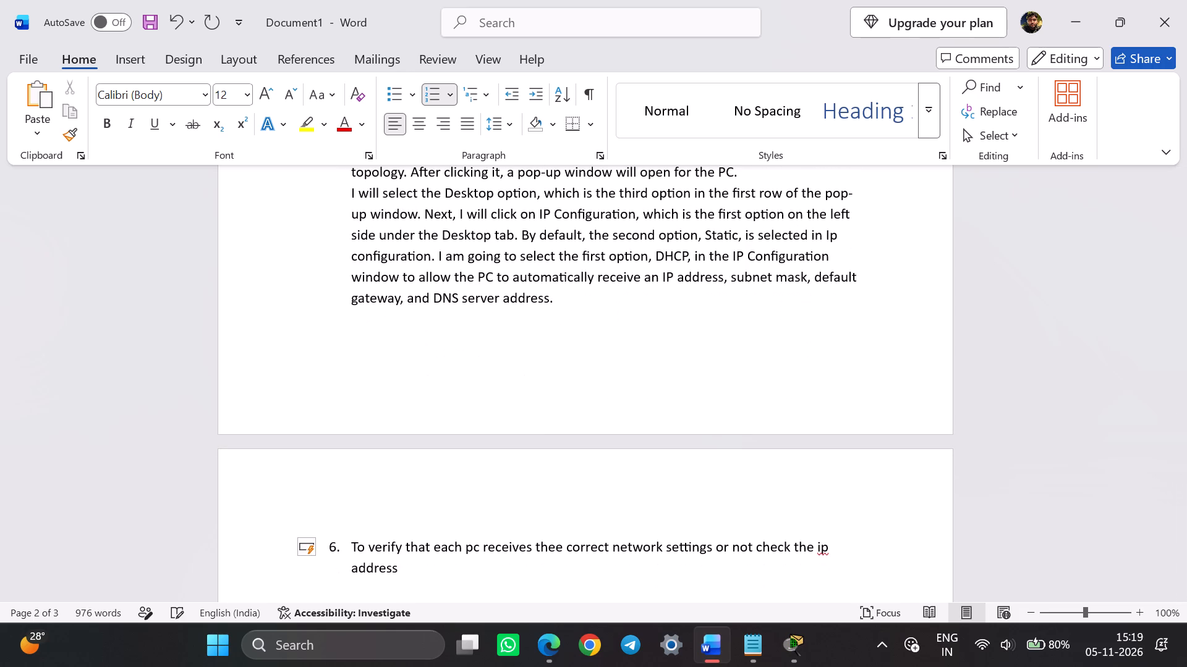
key(space)
text(which is)
key(space)
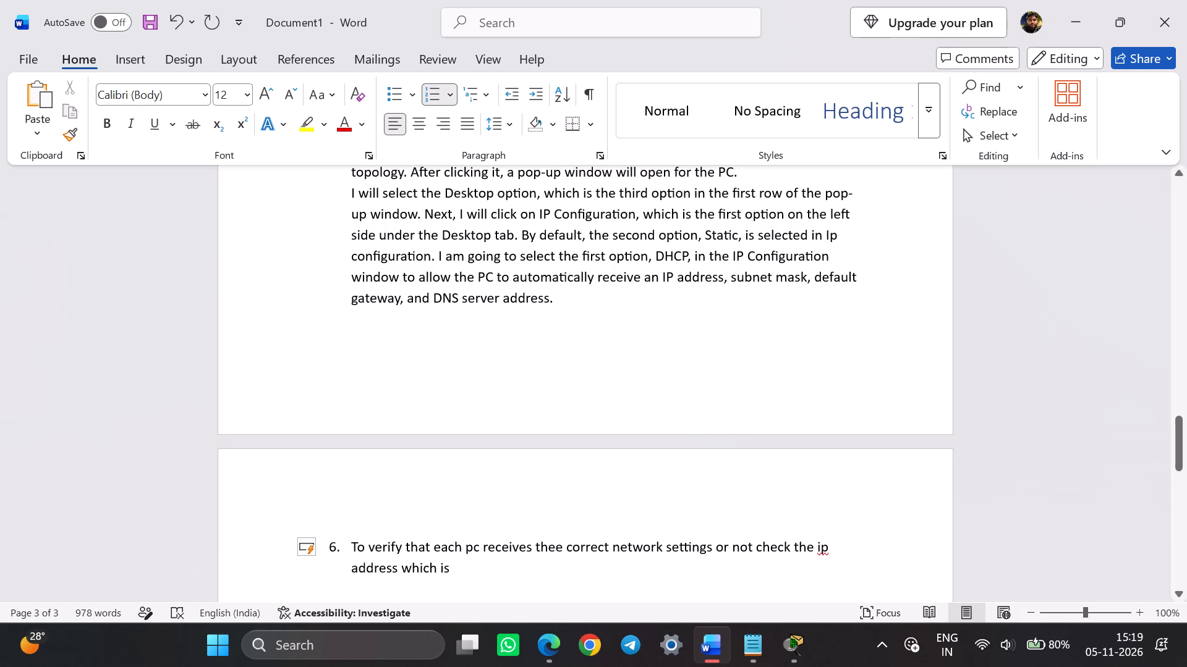
Switch to Cisco Packet Tracer, review the IP Configuration of PC0, PC1 and PC2 one after another, and return to the Word document.
click(715, 657)
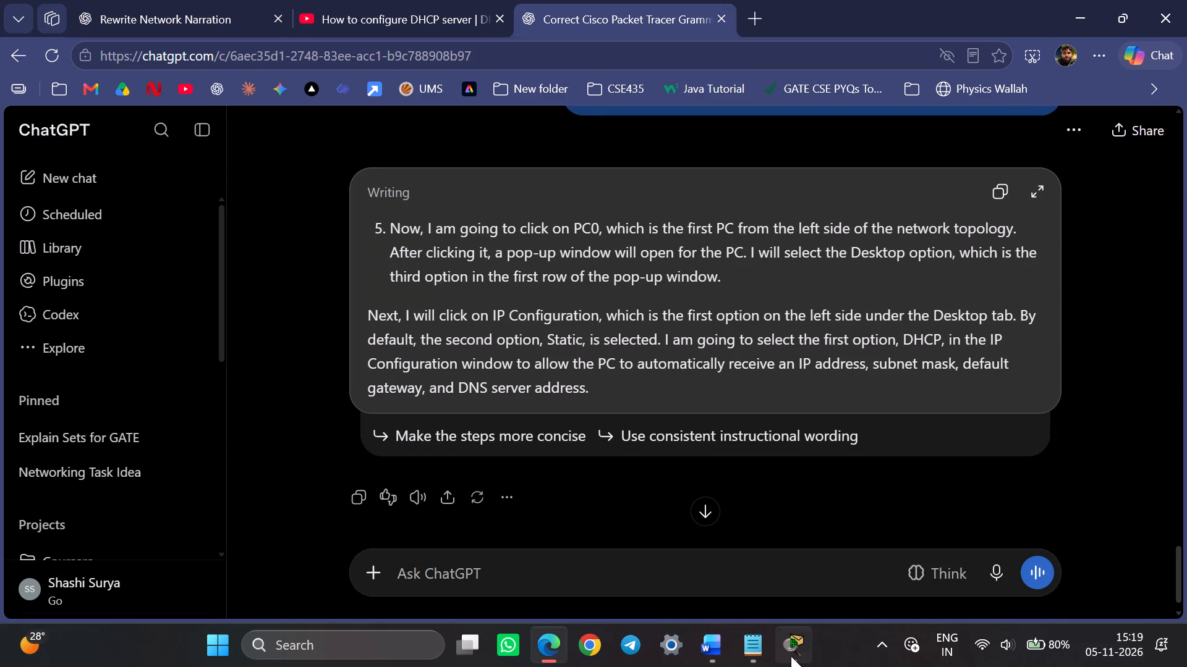
click(794, 657)
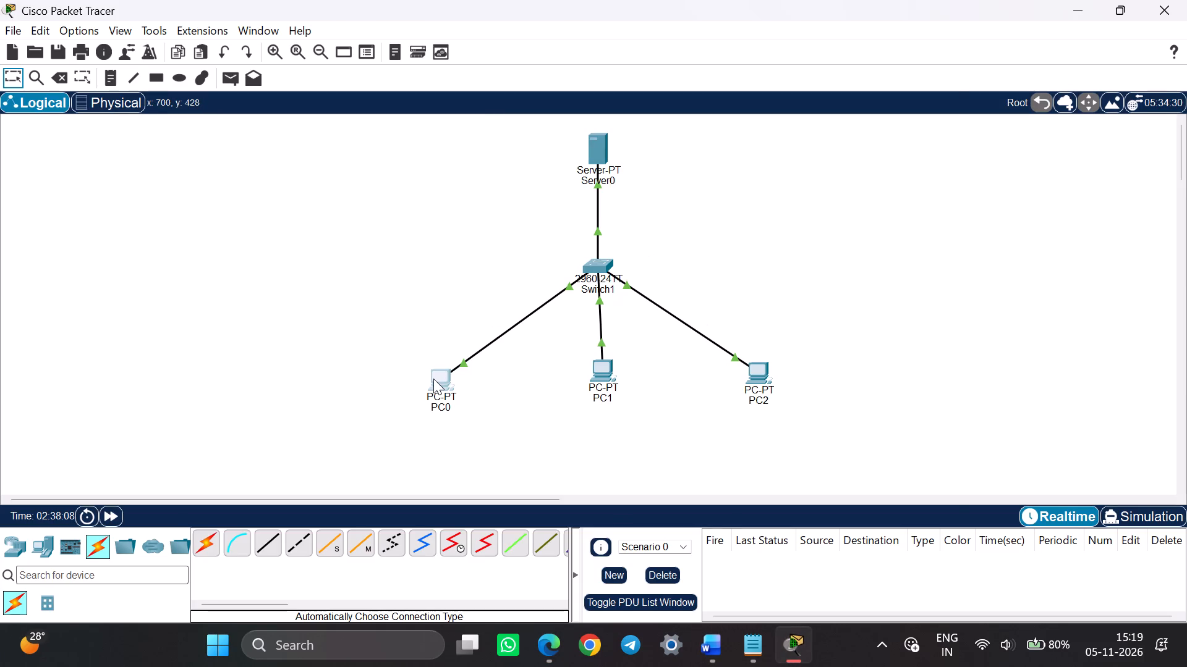
click(433, 379)
click(310, 176)
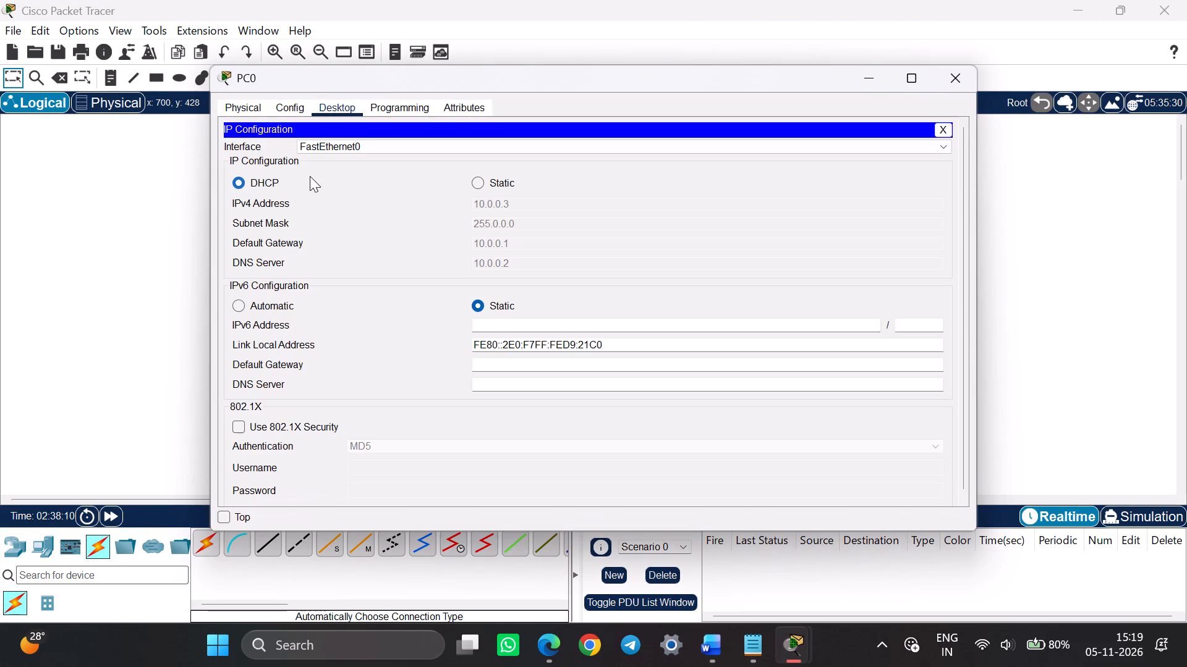
click(958, 84)
click(599, 372)
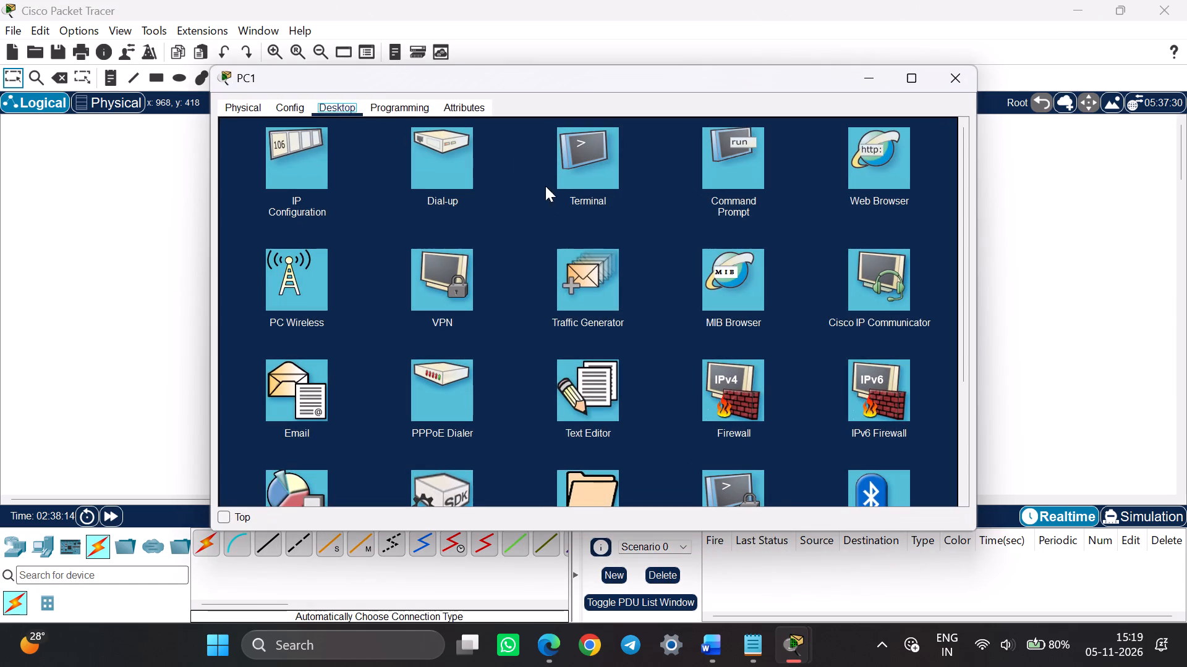
click(263, 161)
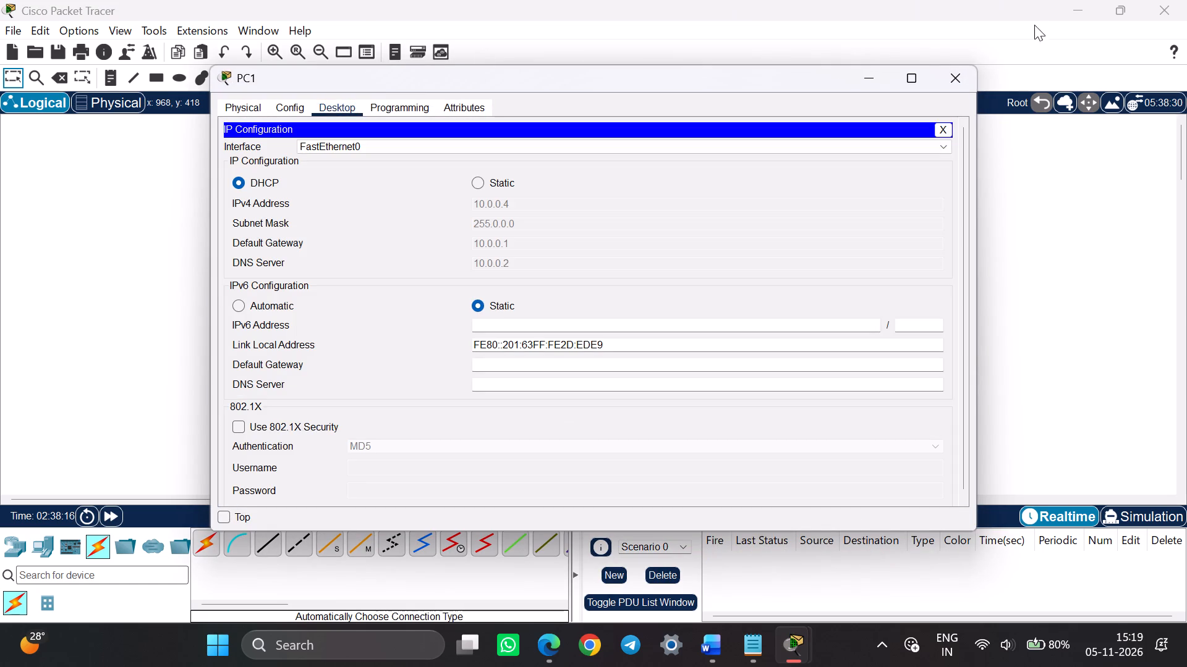
click(959, 86)
click(768, 385)
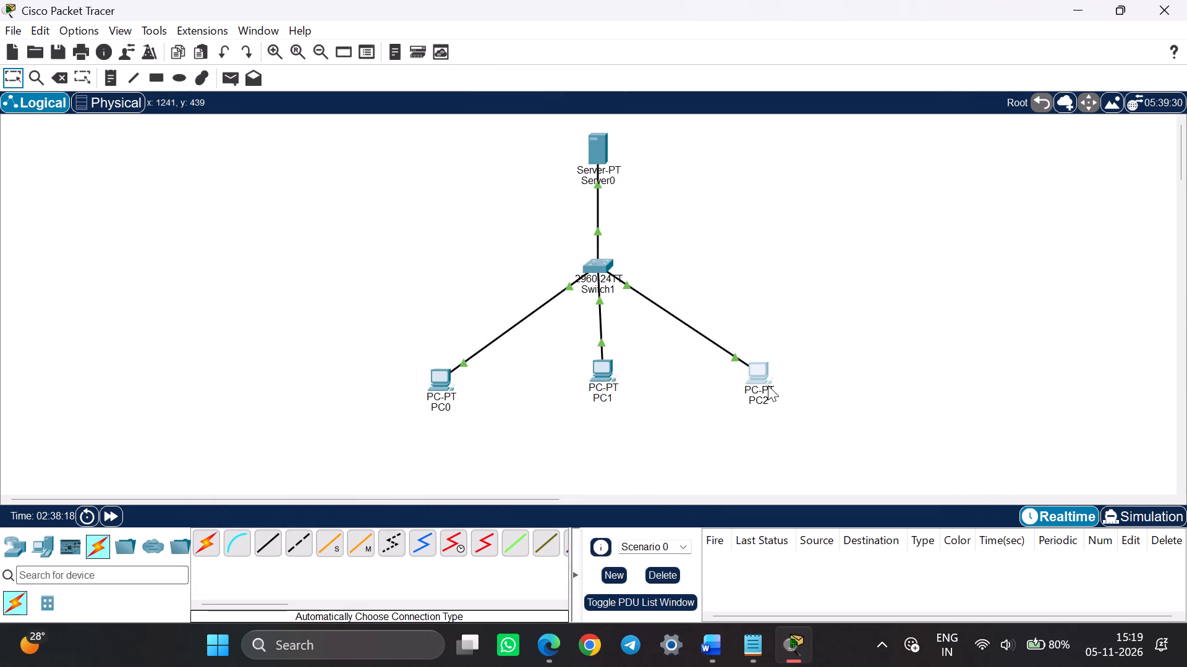
click(279, 162)
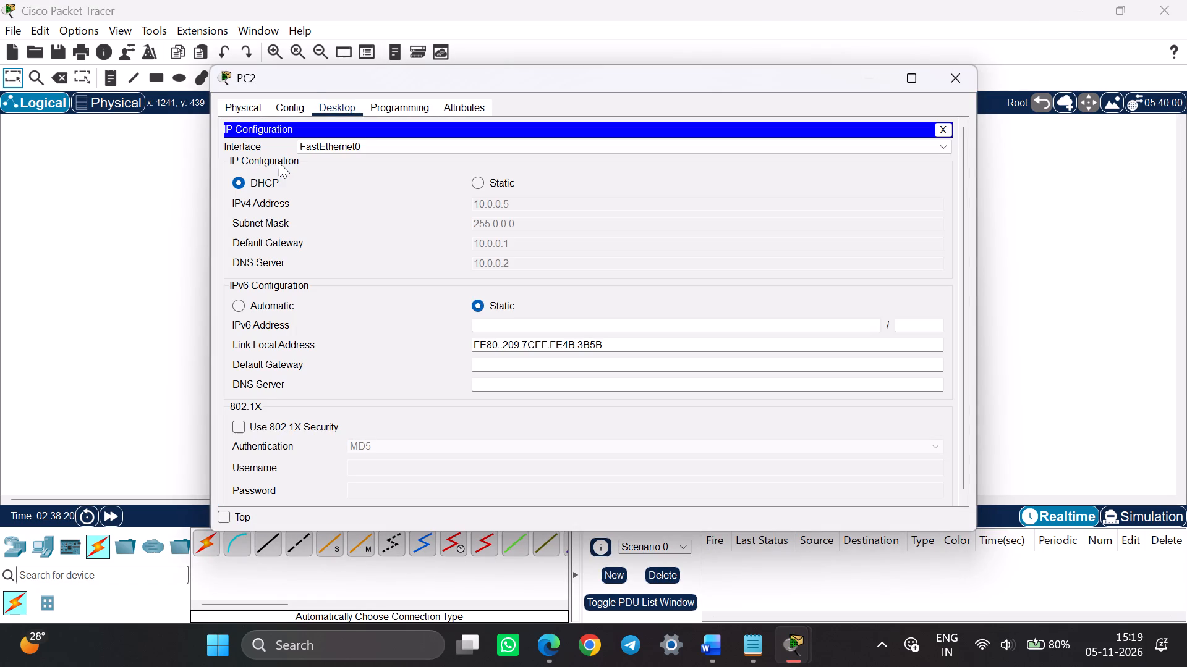
click(959, 84)
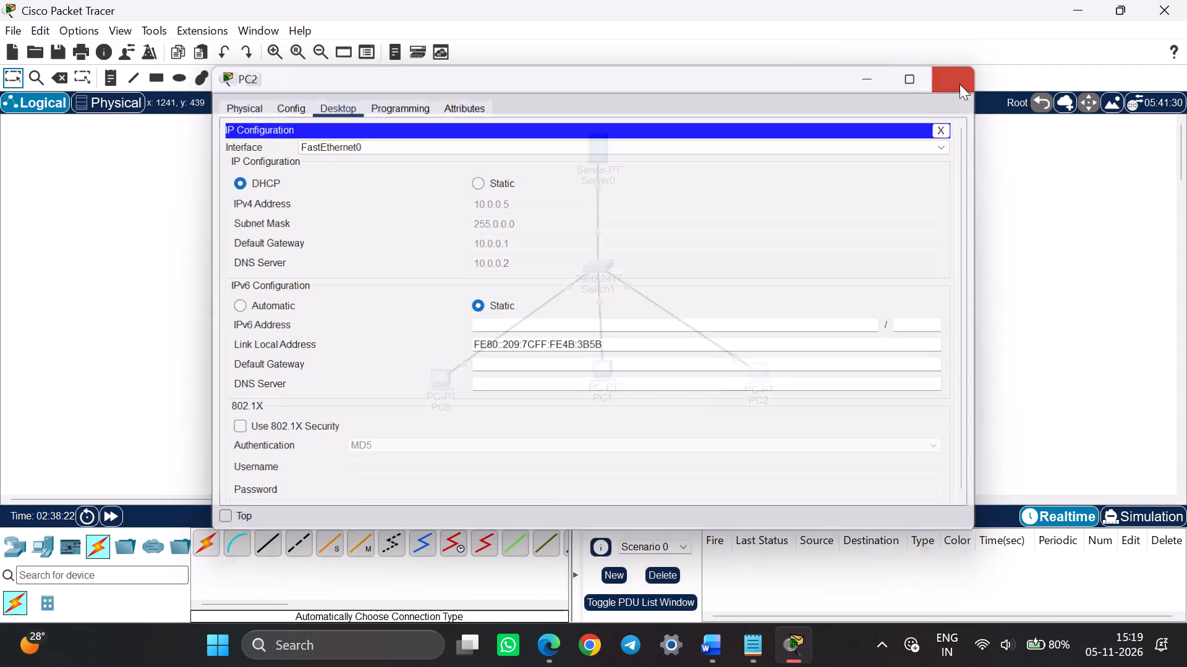
click(715, 652)
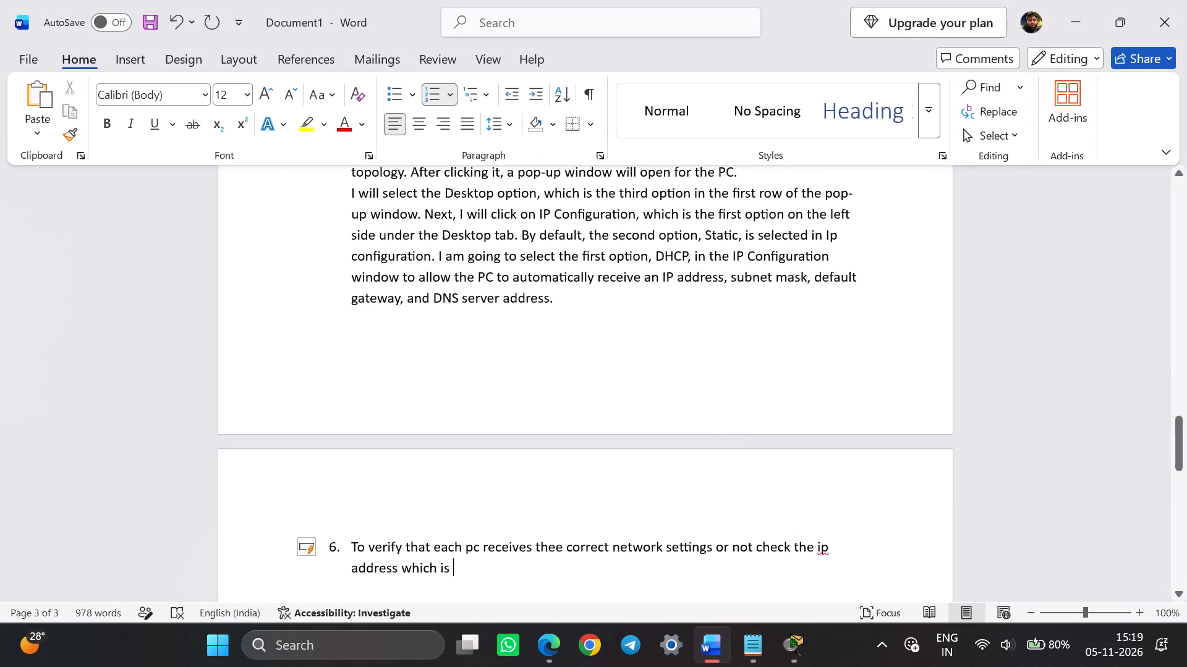
Add "the next" after "which is" at the end of item 6.
text(ne)
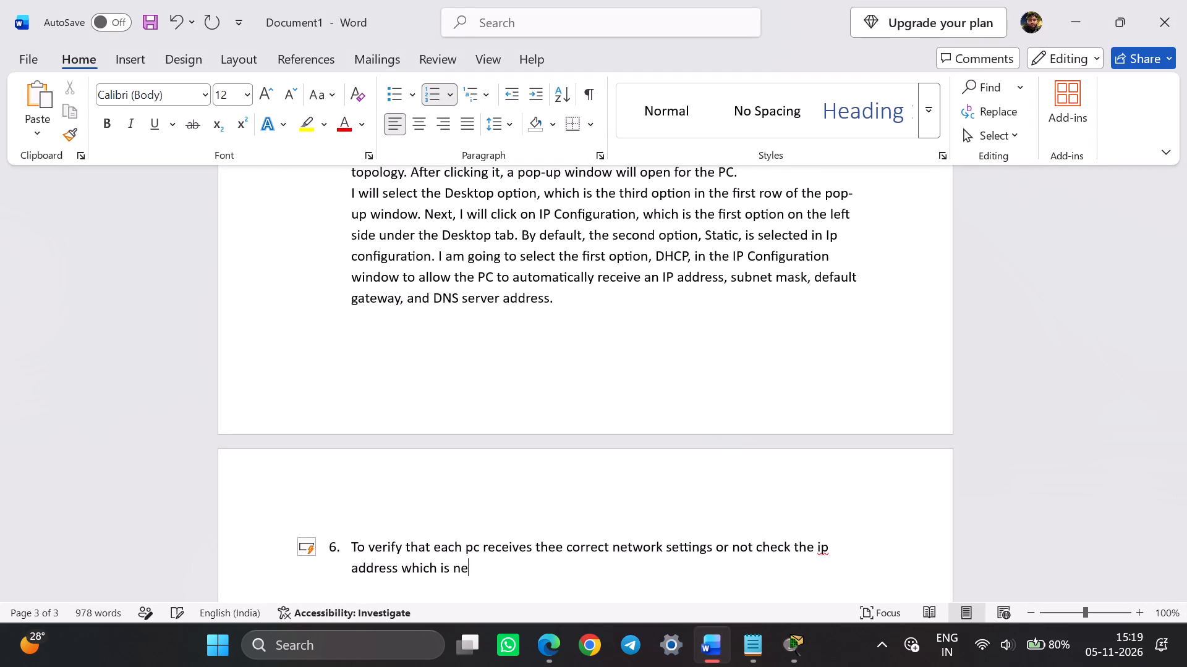
key(BackSpace)
key(BackSpace)
text(the)
key(space)
text(next)
key(space)
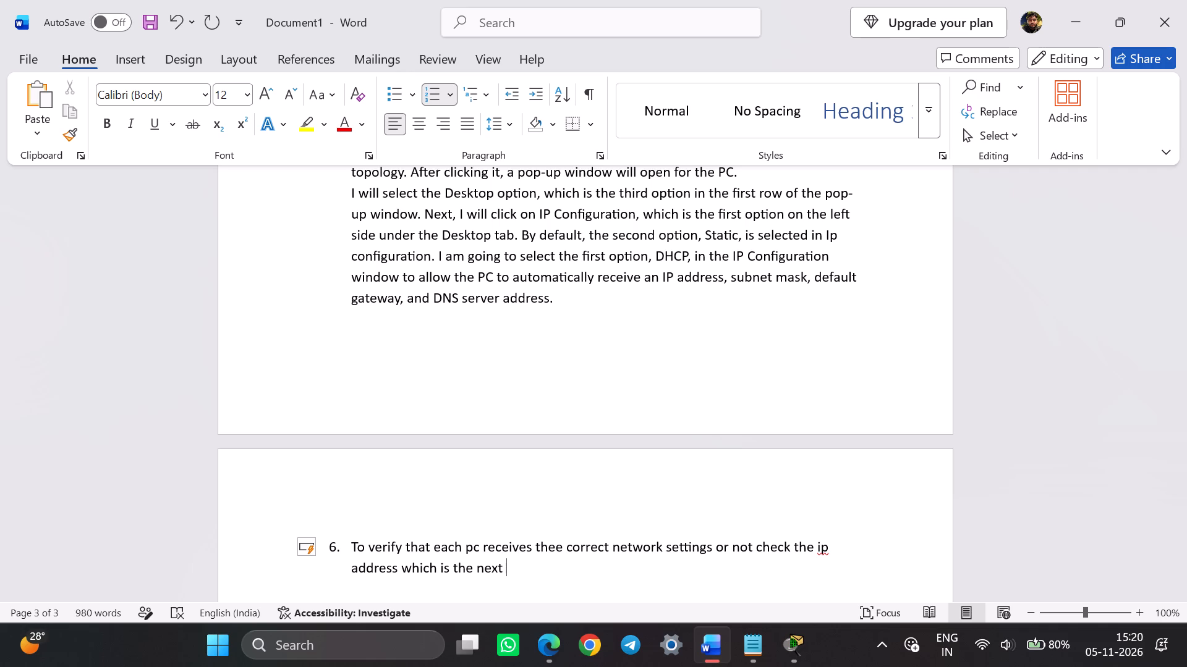
Correct the misspelled "thee" in item 6 to "the".
click(565, 543)
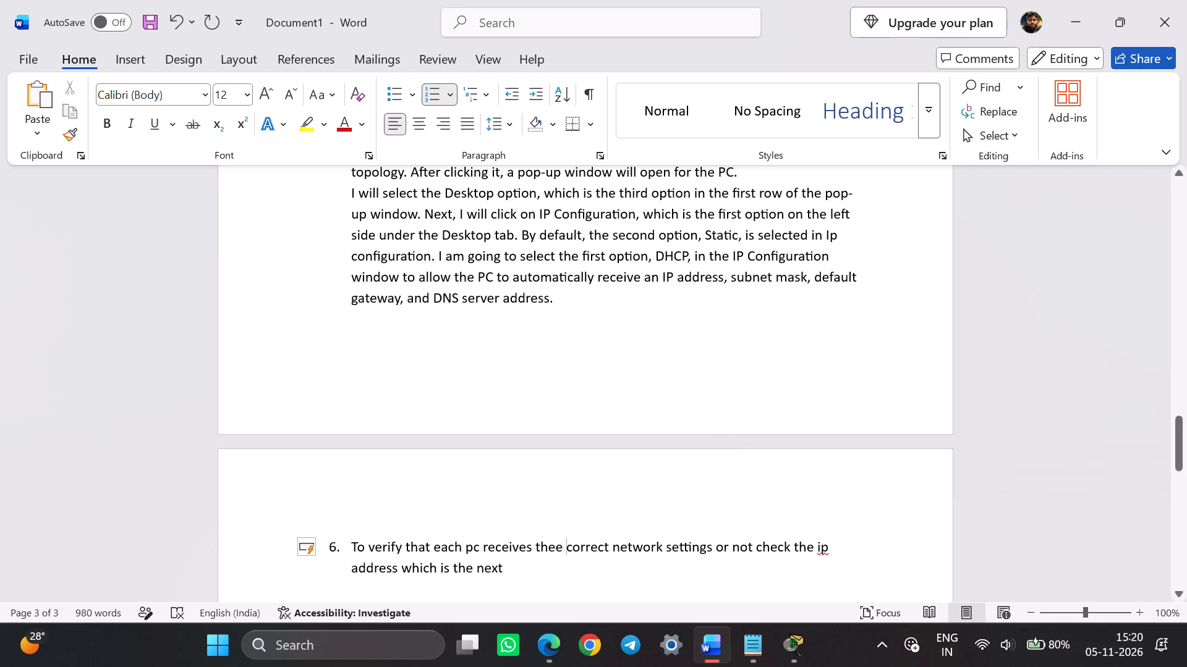
click(555, 550)
key(BackSpace)
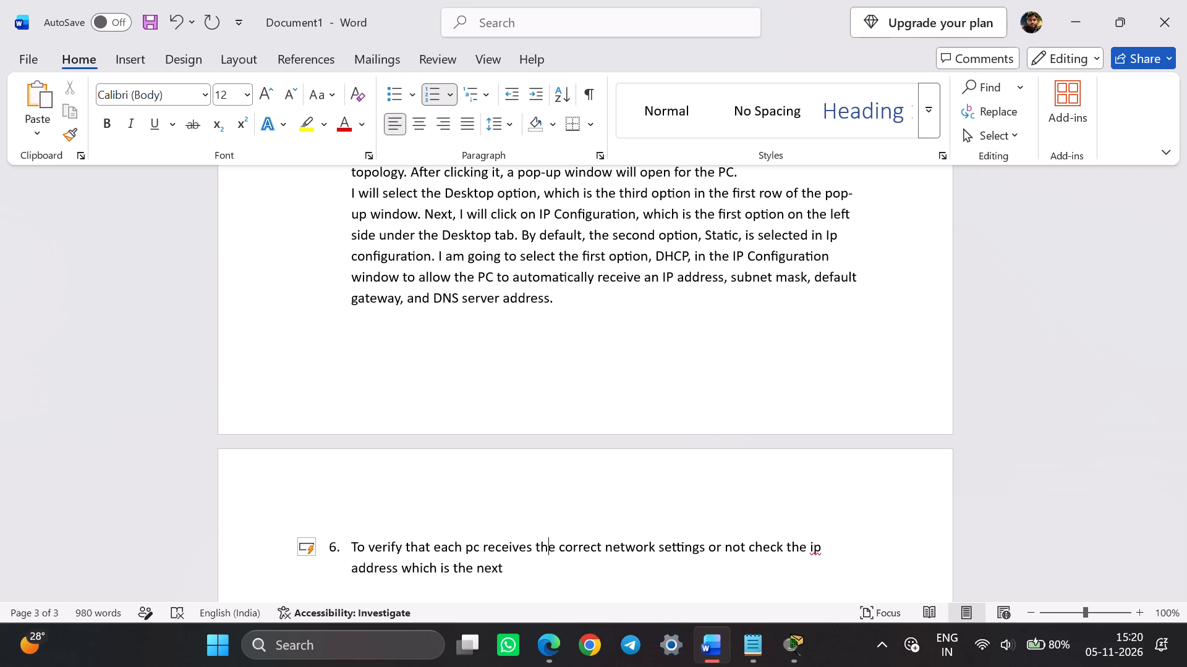
Add "to the" after "next" at the end of item 6.
click(514, 565)
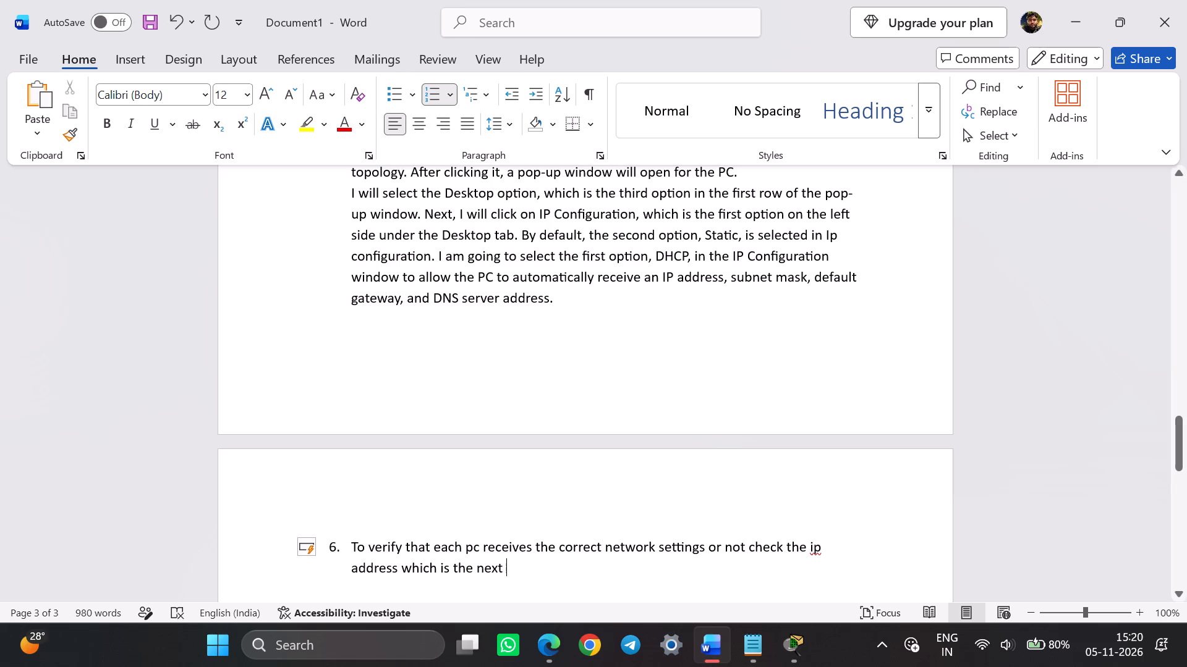
text(to the)
key(space)
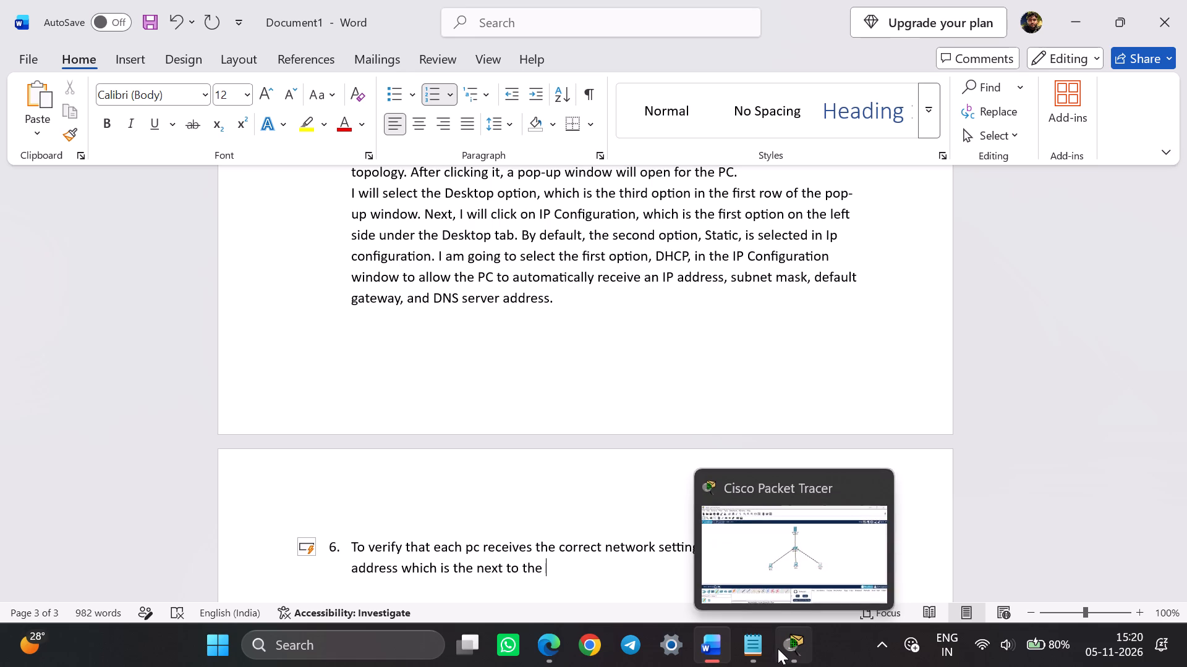
Check the field names in PC0's IP Configuration in Cisco Packet Tracer, close its window, and return to the Word document.
click(802, 546)
click(446, 381)
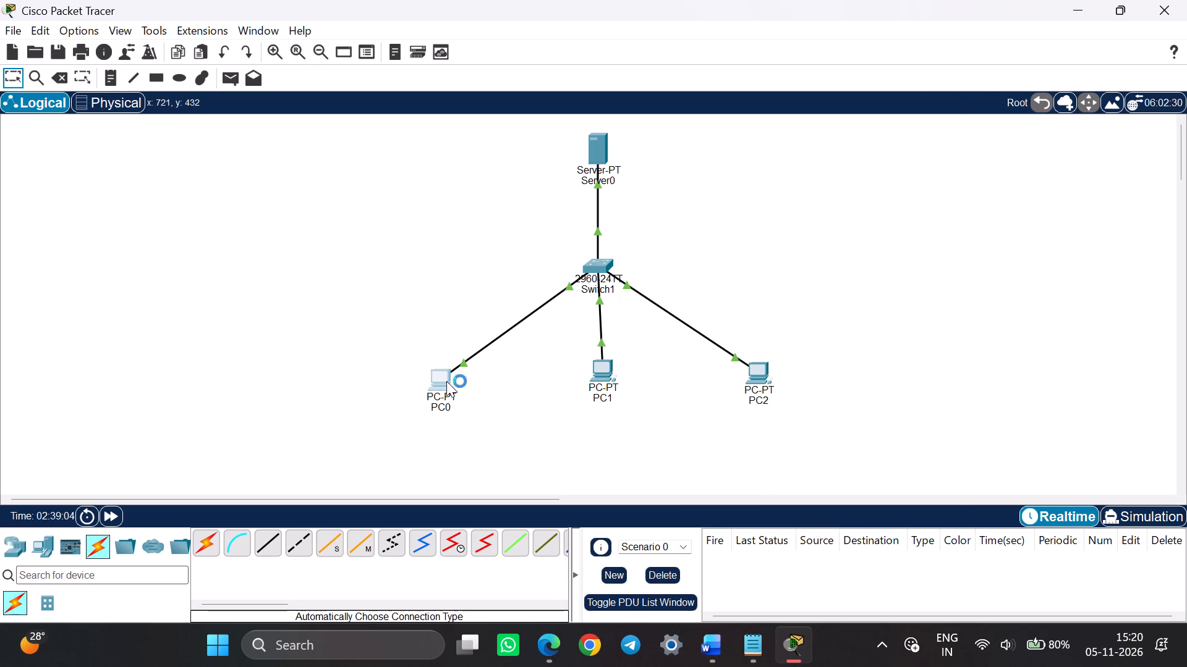
click(308, 162)
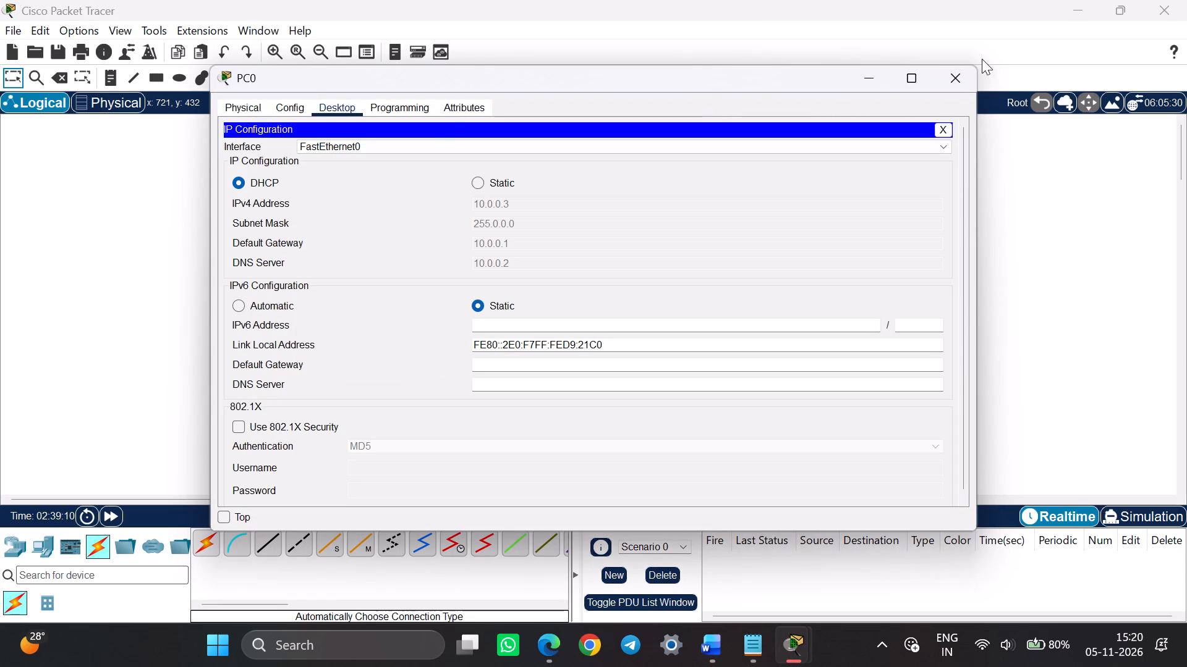
click(296, 240)
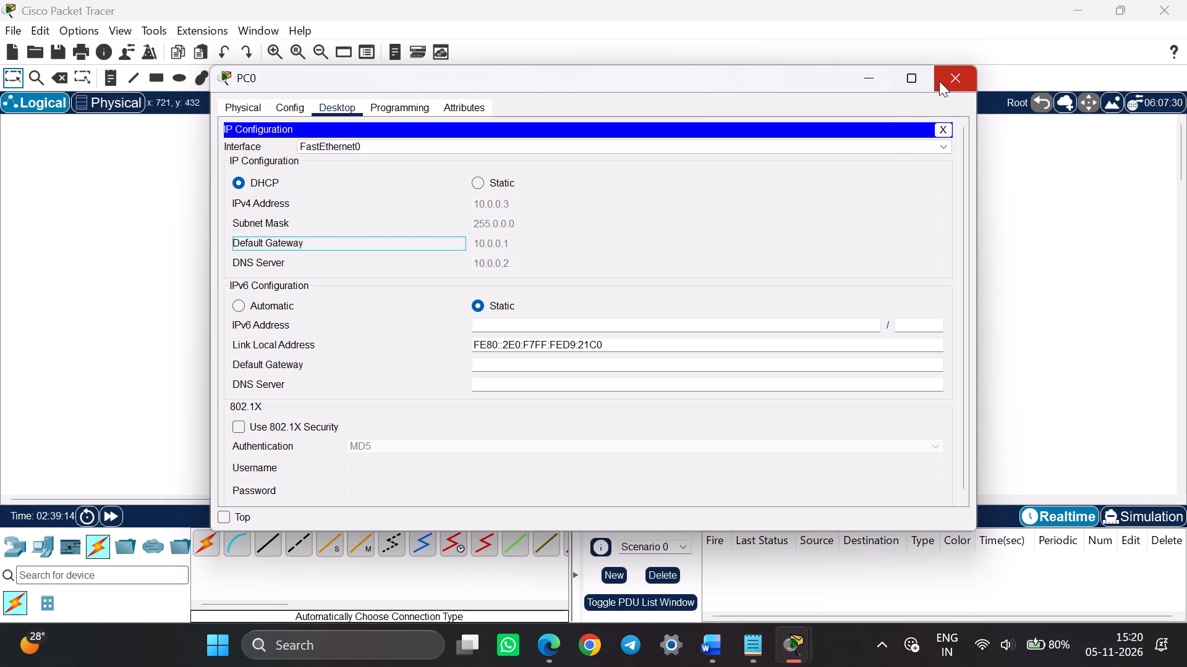
click(939, 81)
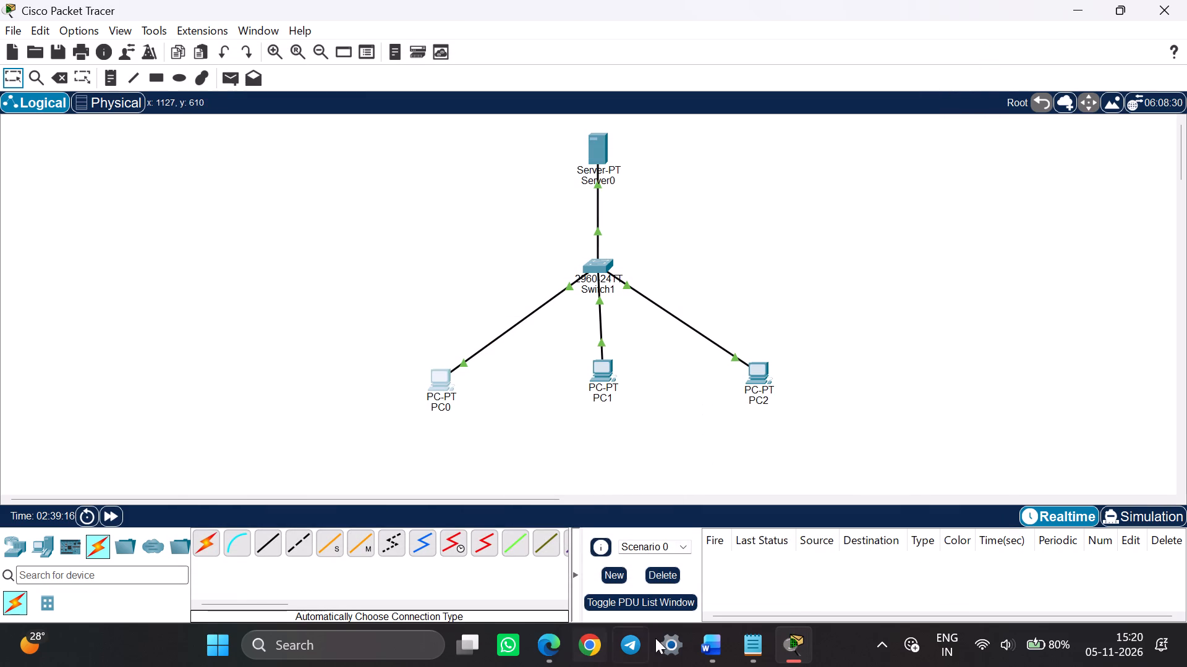
click(705, 648)
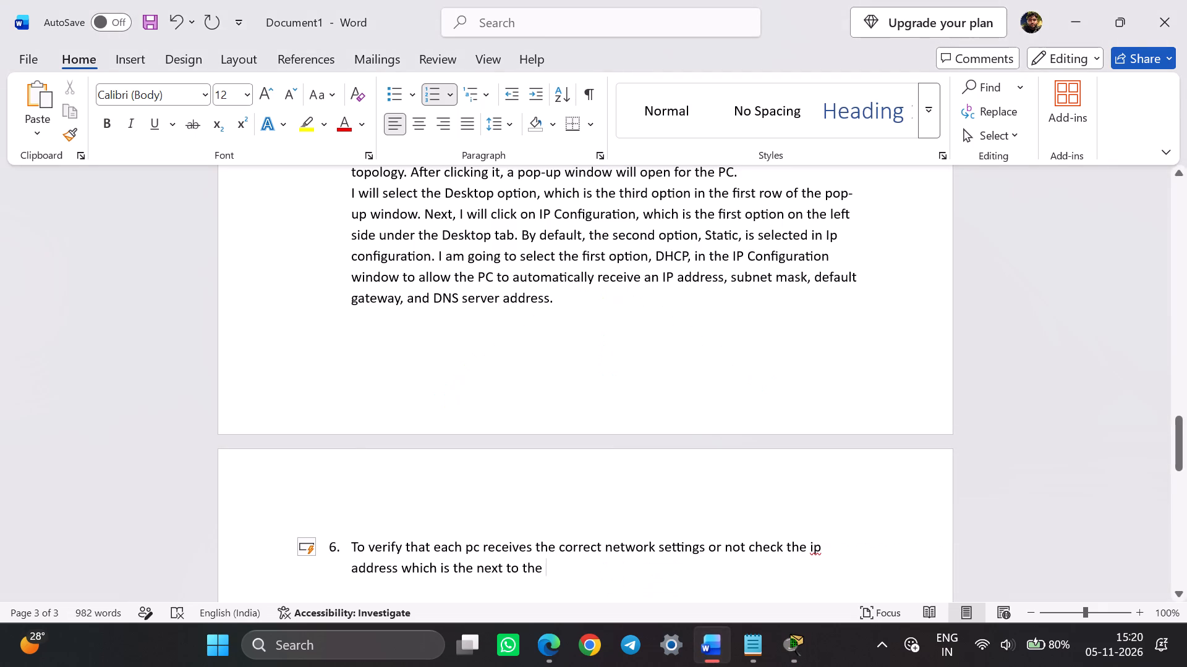
Add "default gateway and DNS" at the end of item 6.
text(default)
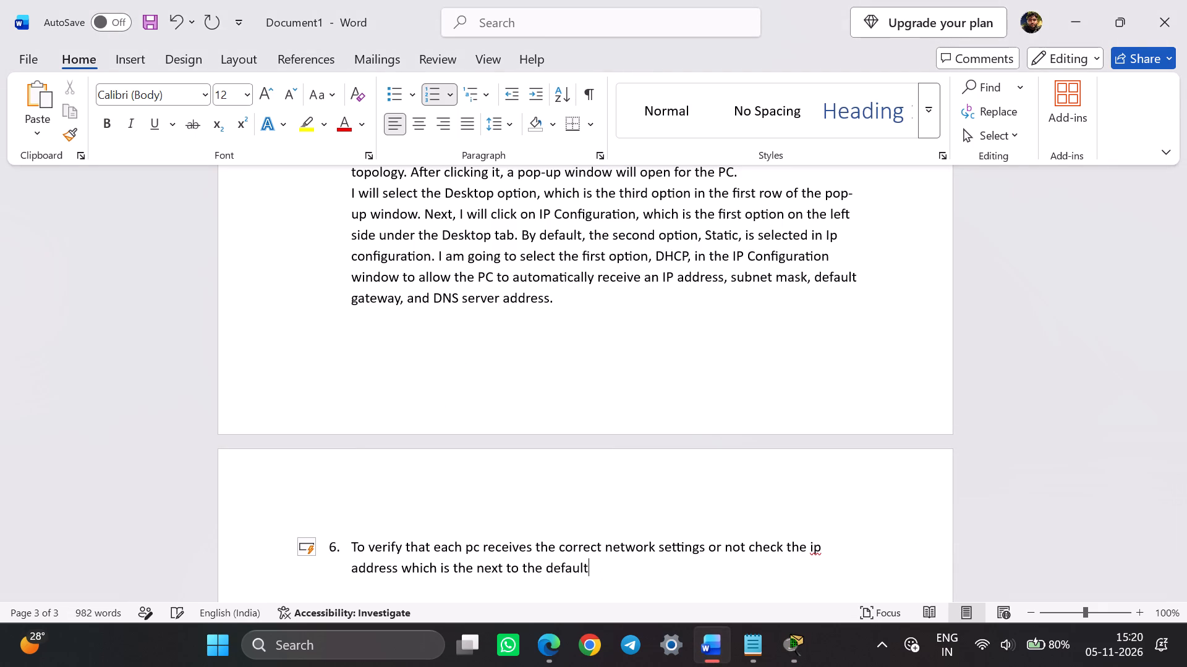
key(space)
text(gateway and DNS)
key(space)
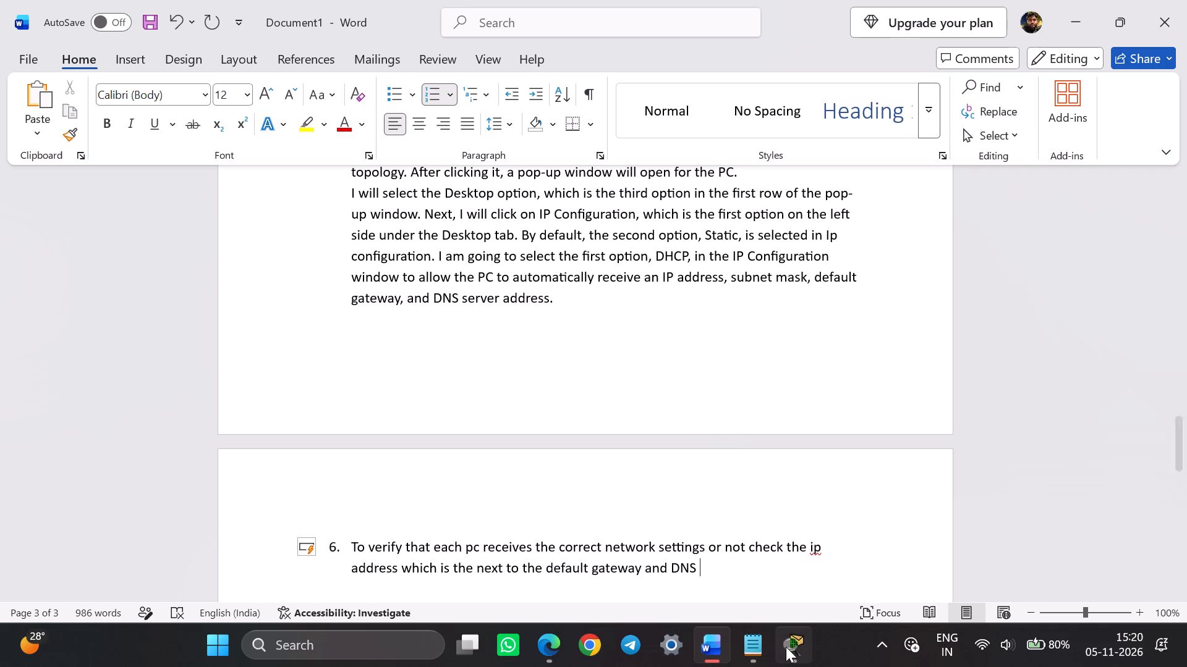
Switch to Cisco Packet Tracer, review PC0's IP Configuration, and close the PC0 window.
click(786, 647)
click(425, 374)
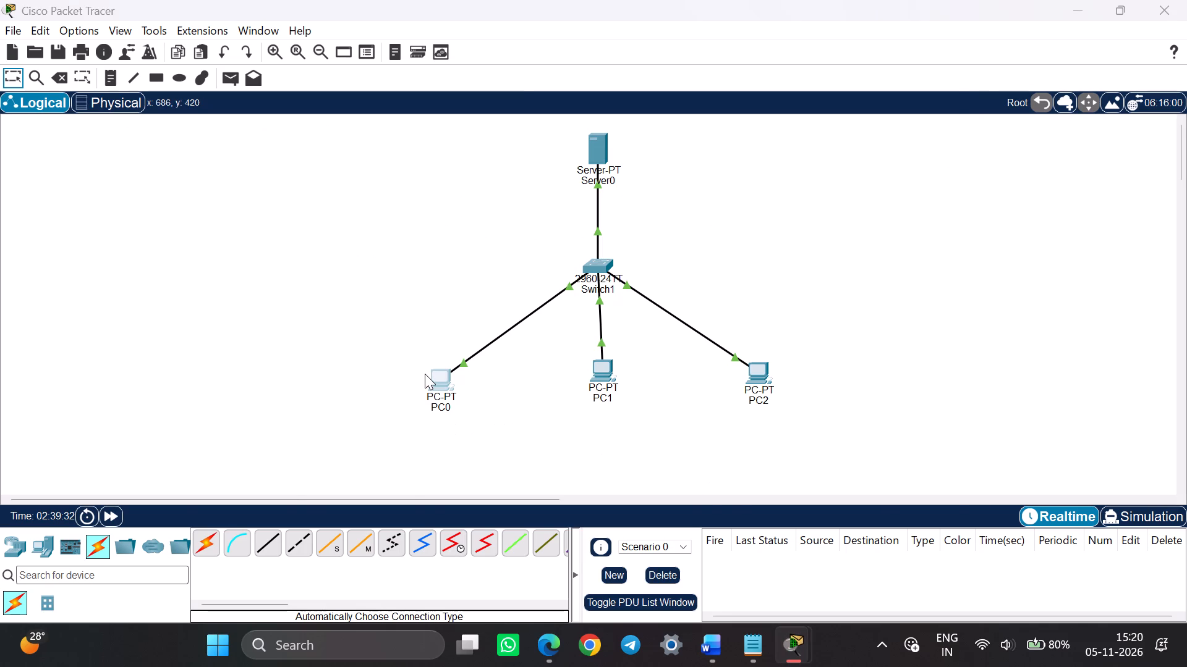
click(289, 127)
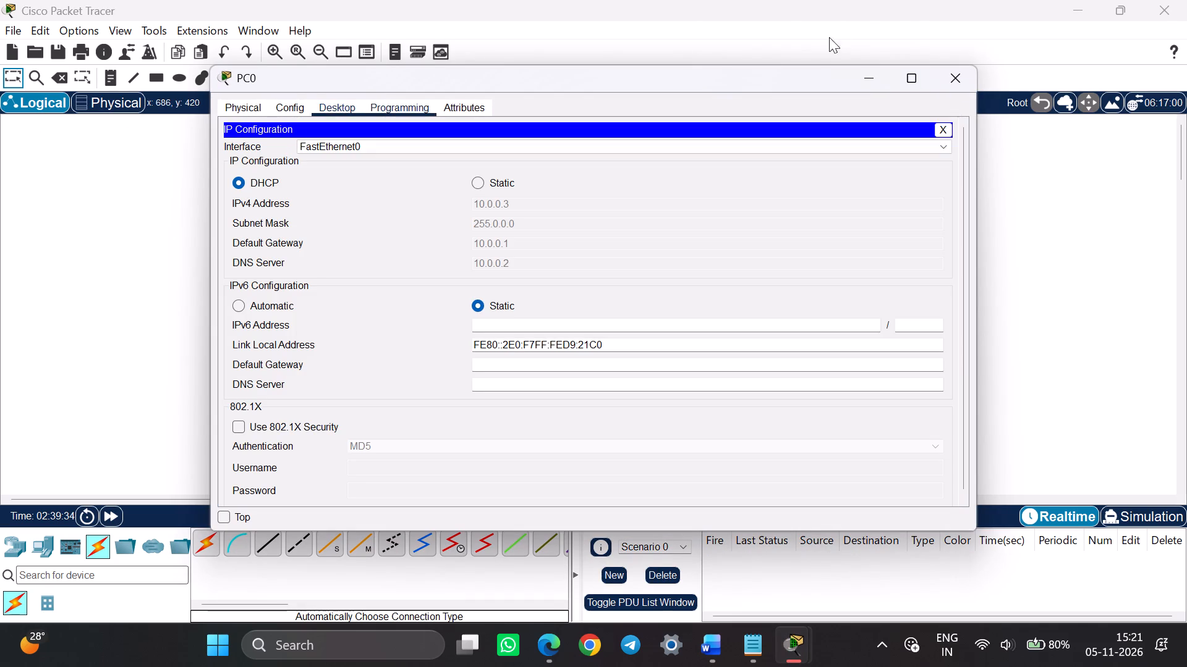
click(963, 78)
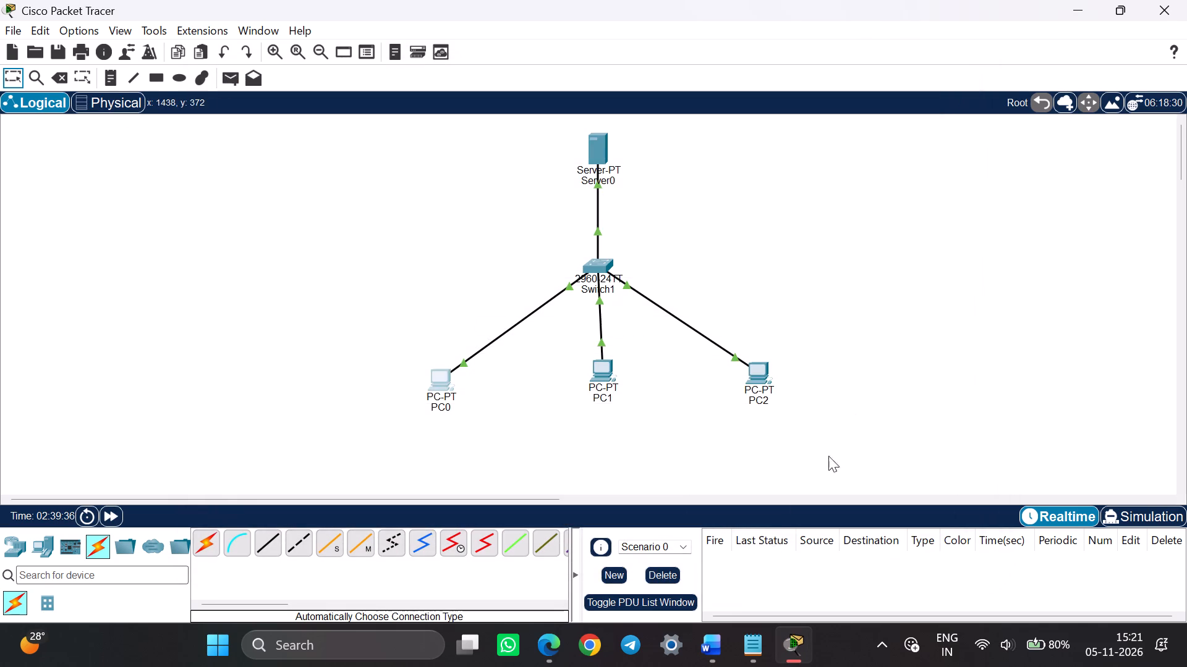
Return to the Word document and continue item 6 with "server and check connectivity".
click(720, 644)
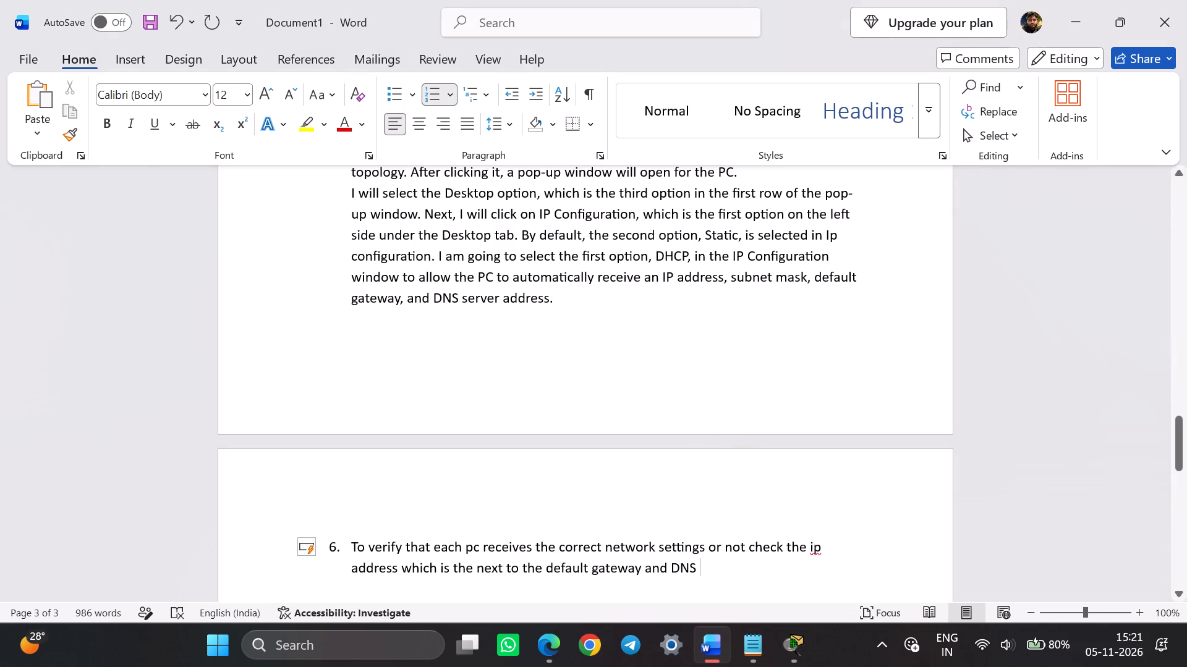
text(server)
key(space)
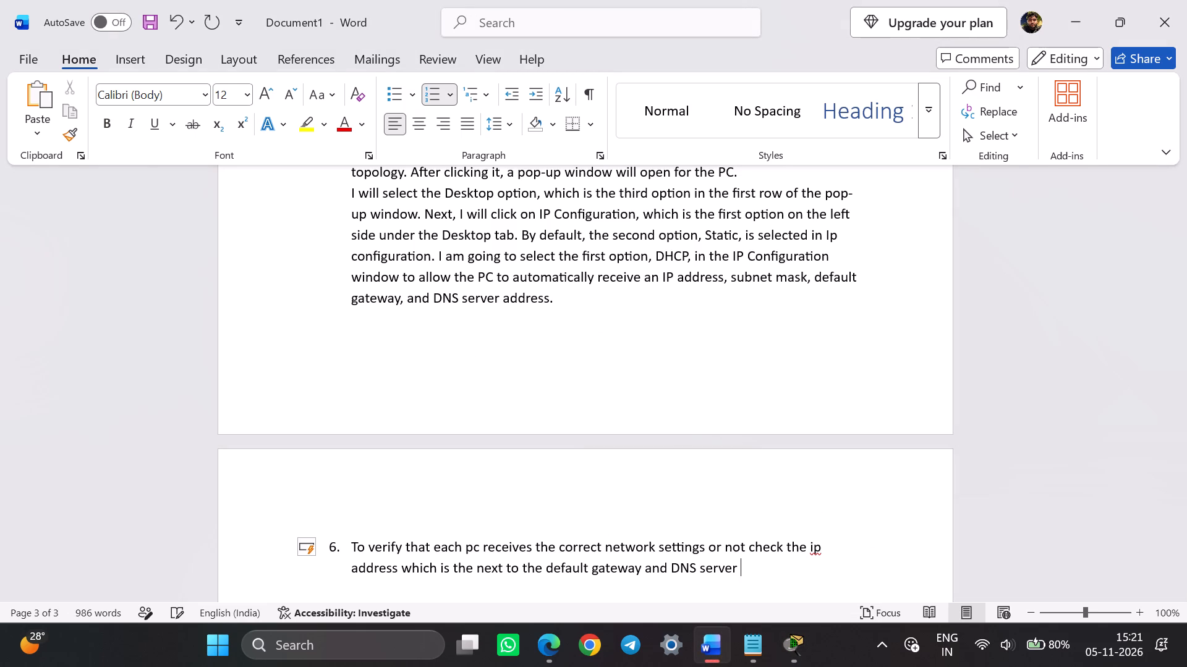
text(and)
key(space)
text(check)
key(space)
text(conn)
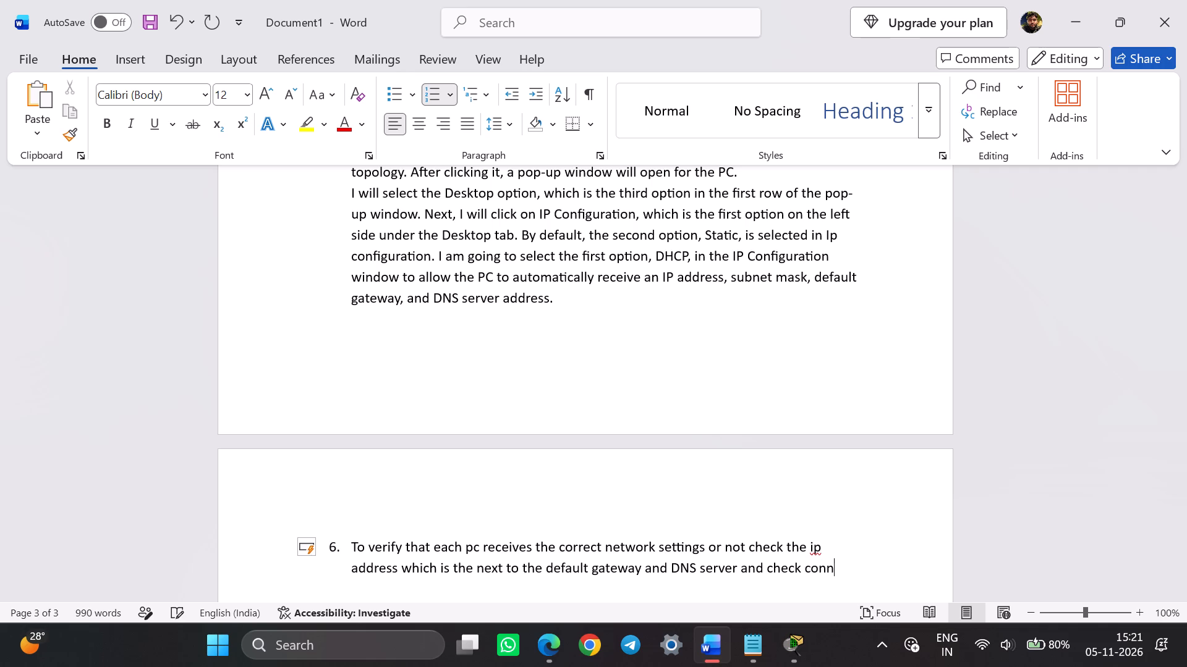
key(e)
text(cti)
text(vity)
key(space)
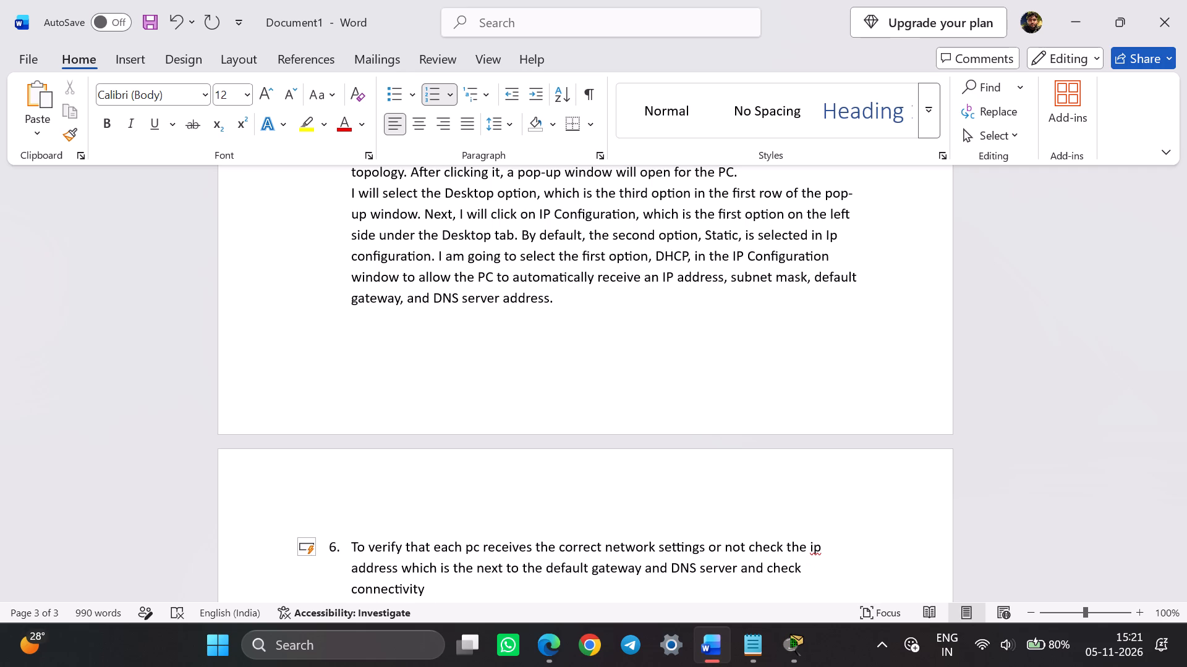
Extend the end of item 6 with "between pc and server using ping command".
text(between pc)
key(space)
text(and server)
key(space)
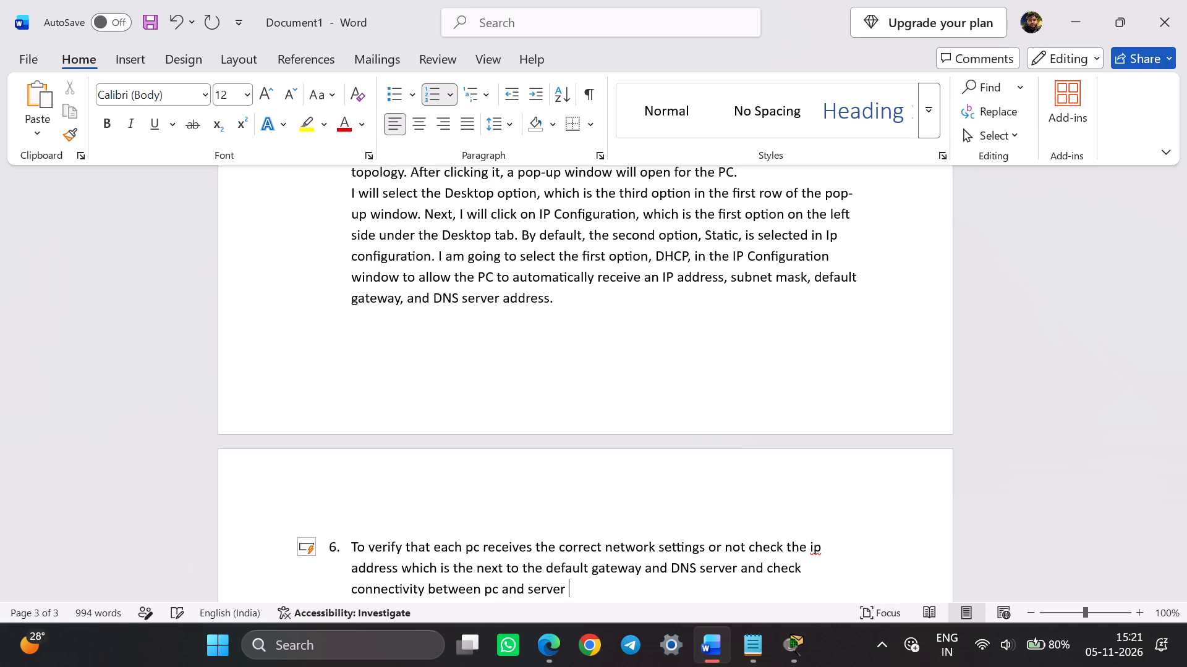
text(using)
key(space)
text(ping)
key(space)
text(command)
key(space)
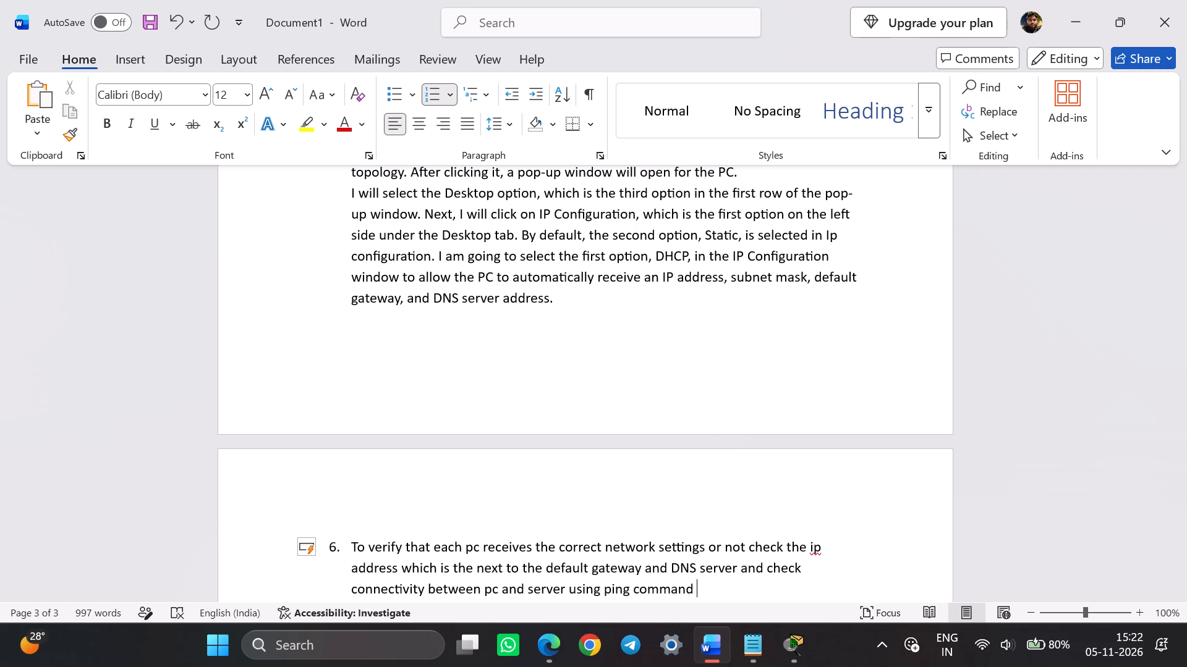
Split item 6 after "DNS server" so that "and check connectivity" starts a new item 7.
click(766, 565)
drag(766, 565, 740, 569)
click(756, 568)
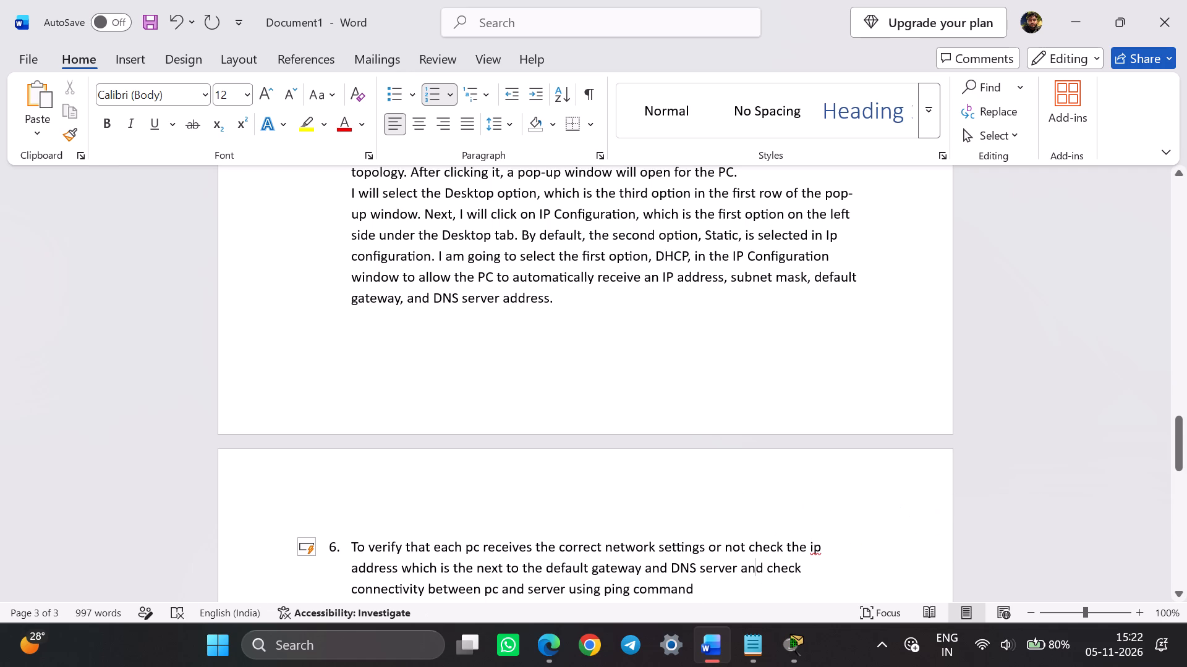
click(737, 567)
key(Return)
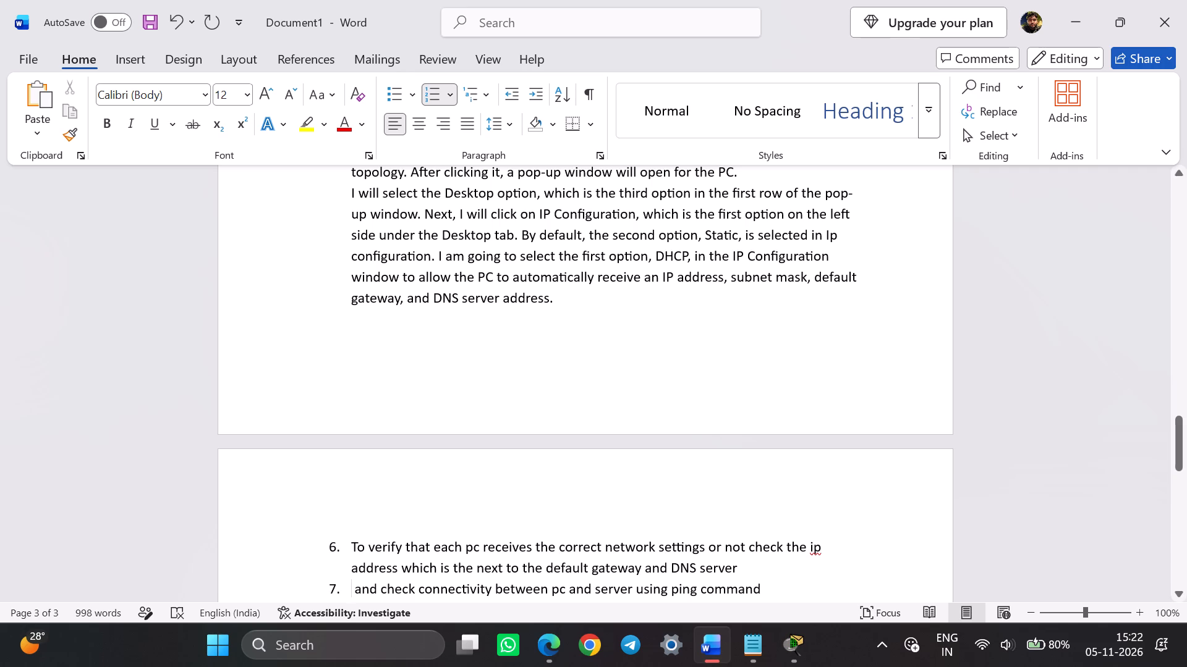
Colour the second paragraph of item 5, from "I will select the Desktop option" to "DNS server address.", red.
scroll(491, 484, up, 1)
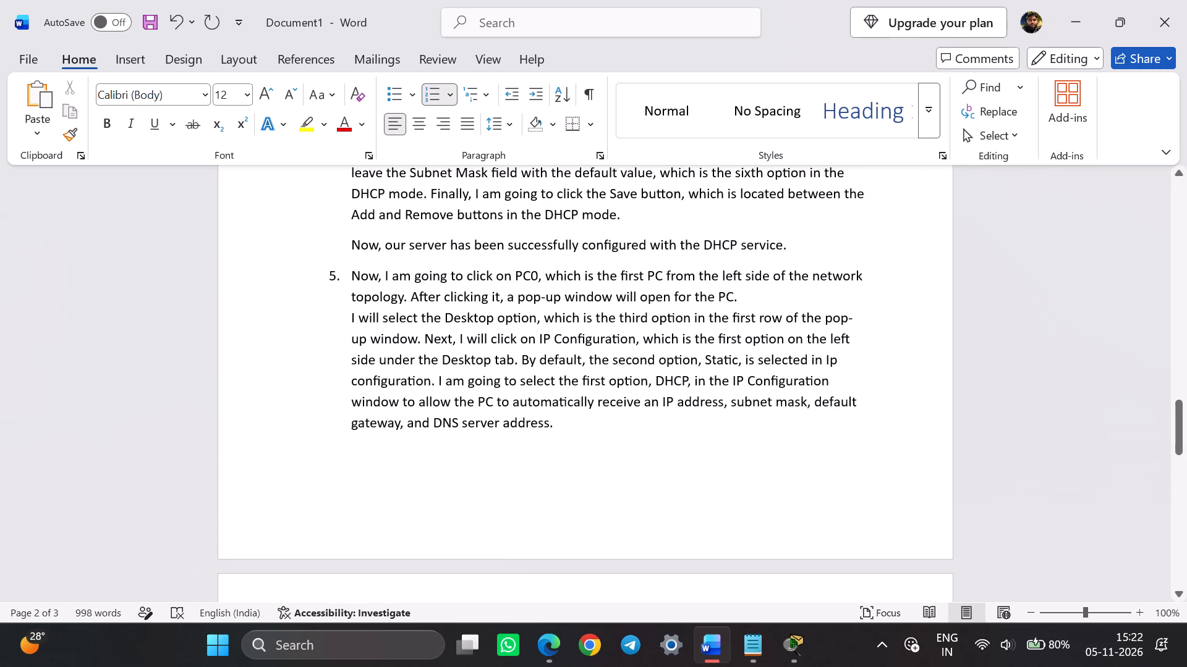
drag(350, 324, 516, 385)
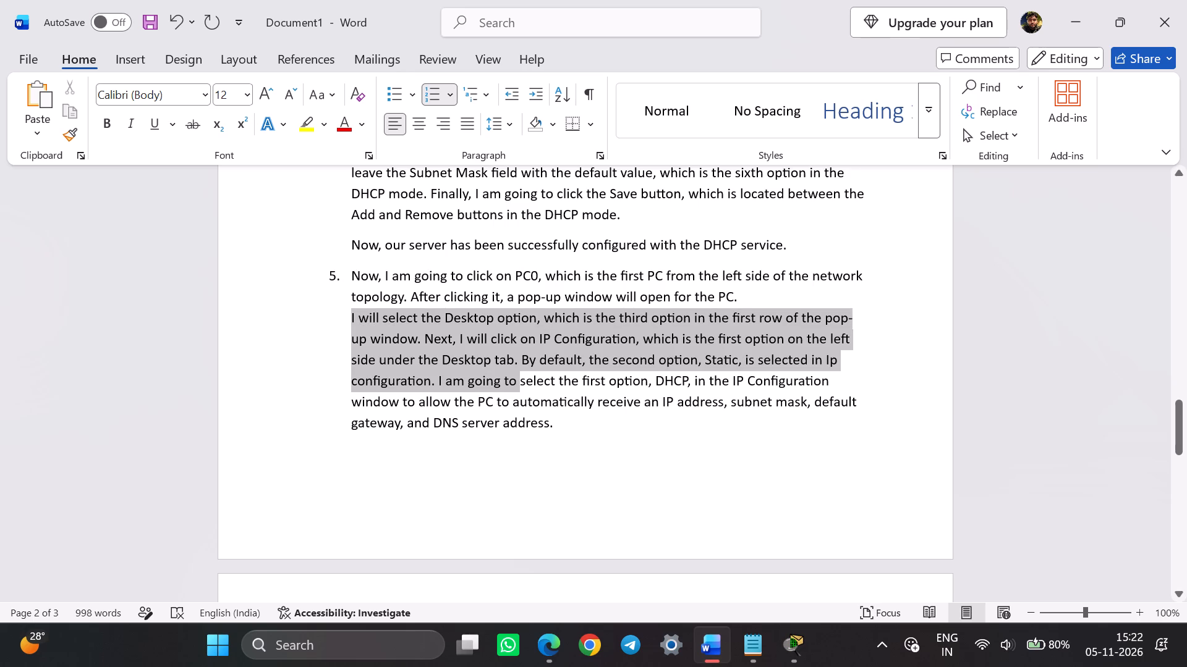
drag(516, 385, 560, 419)
click(678, 387)
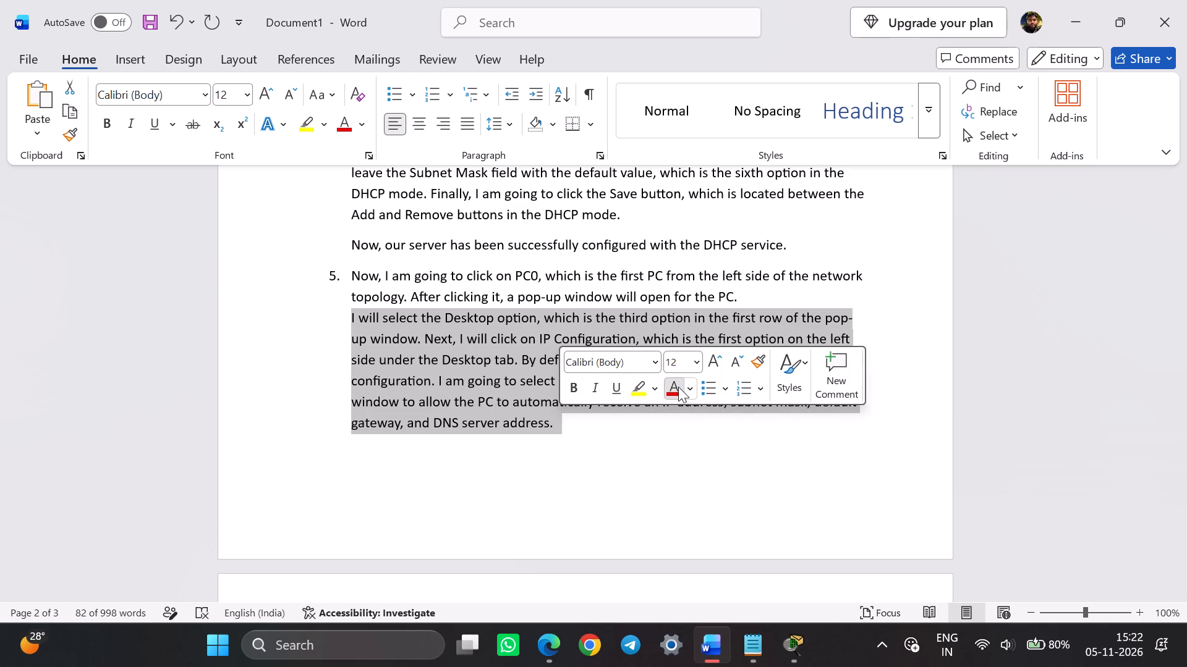
click(569, 450)
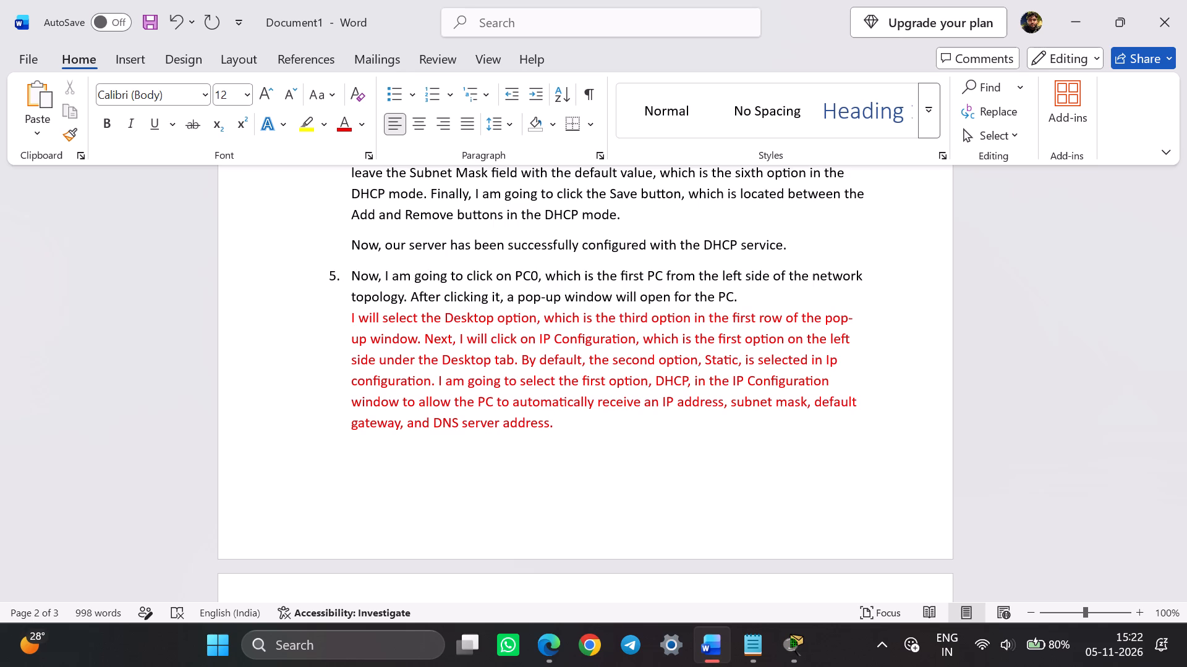
Replace the opening word "and" of item 7 with "To".
scroll(569, 450, down, 2)
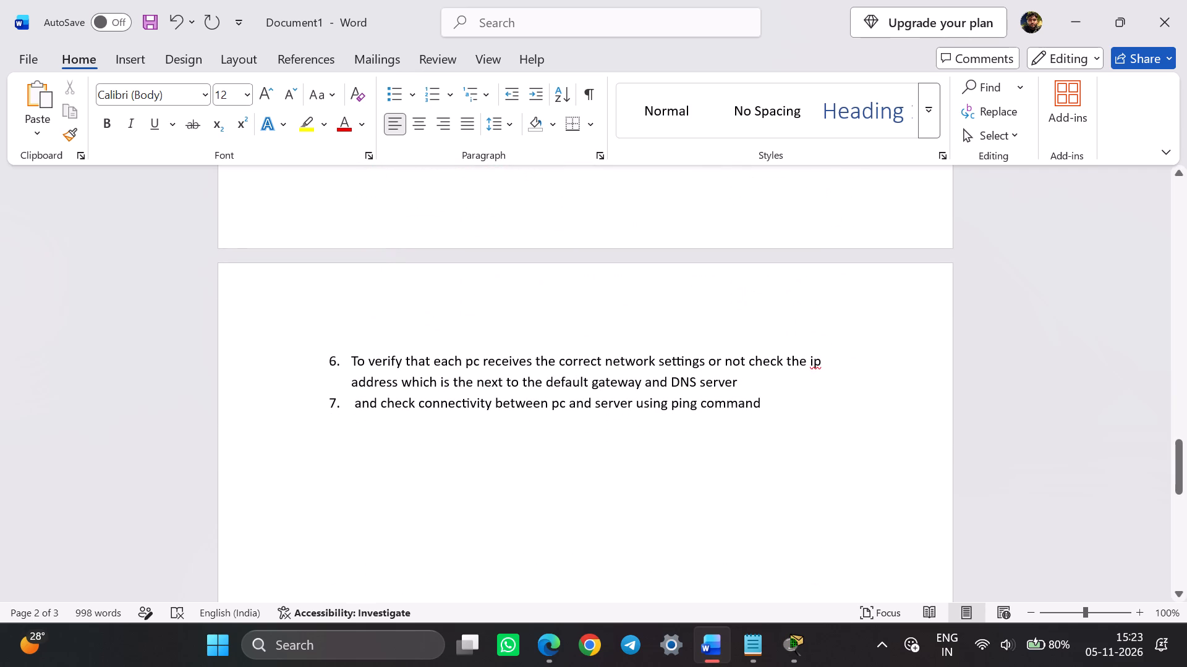
drag(378, 404, 355, 404)
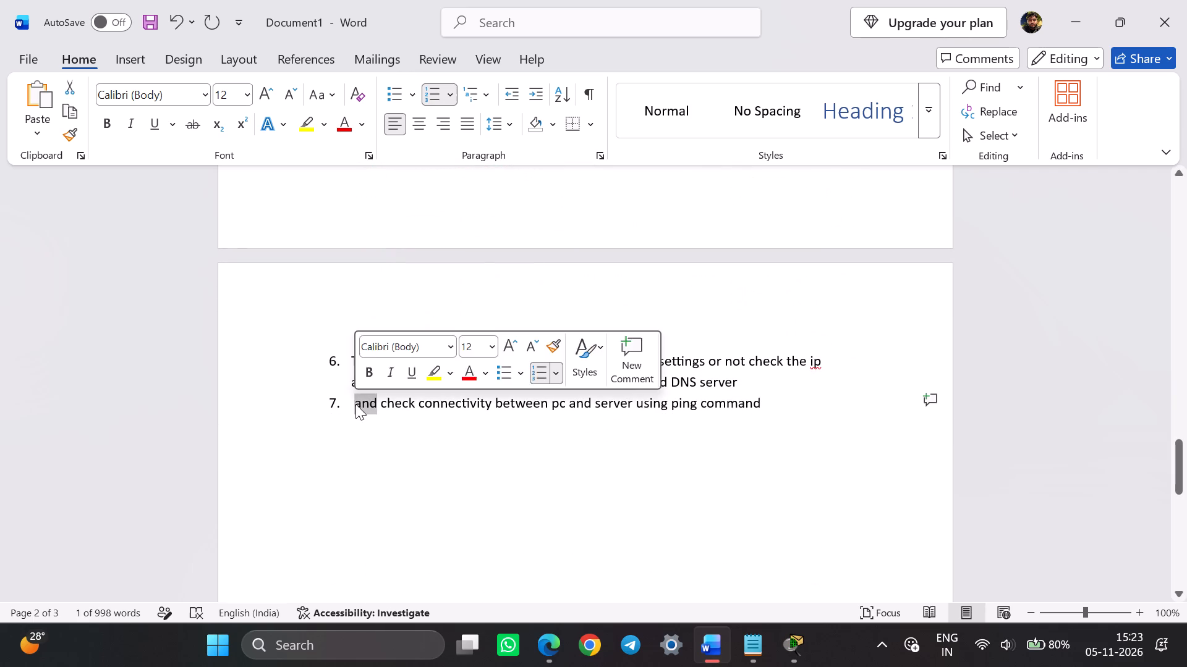
key(BackSpace)
text(To)
key(space)
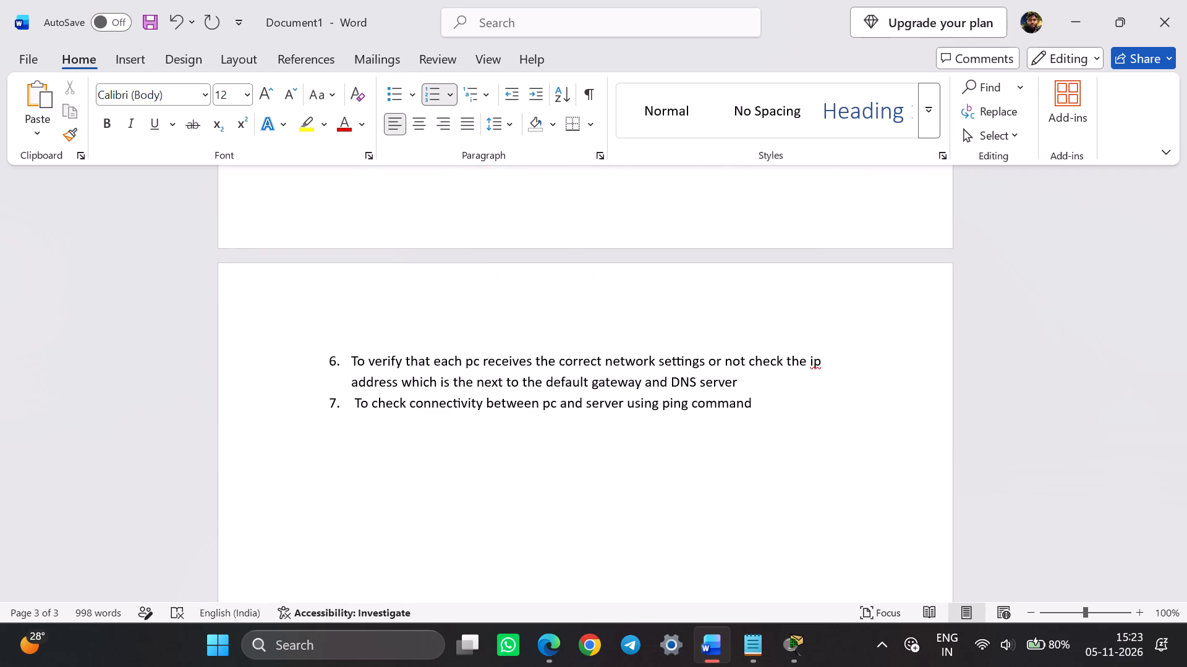
End item 6 with a period and correct its "ip" to the spelling suggestion "Ip".
click(736, 379)
key(period)
click(817, 364)
right_click(817, 364)
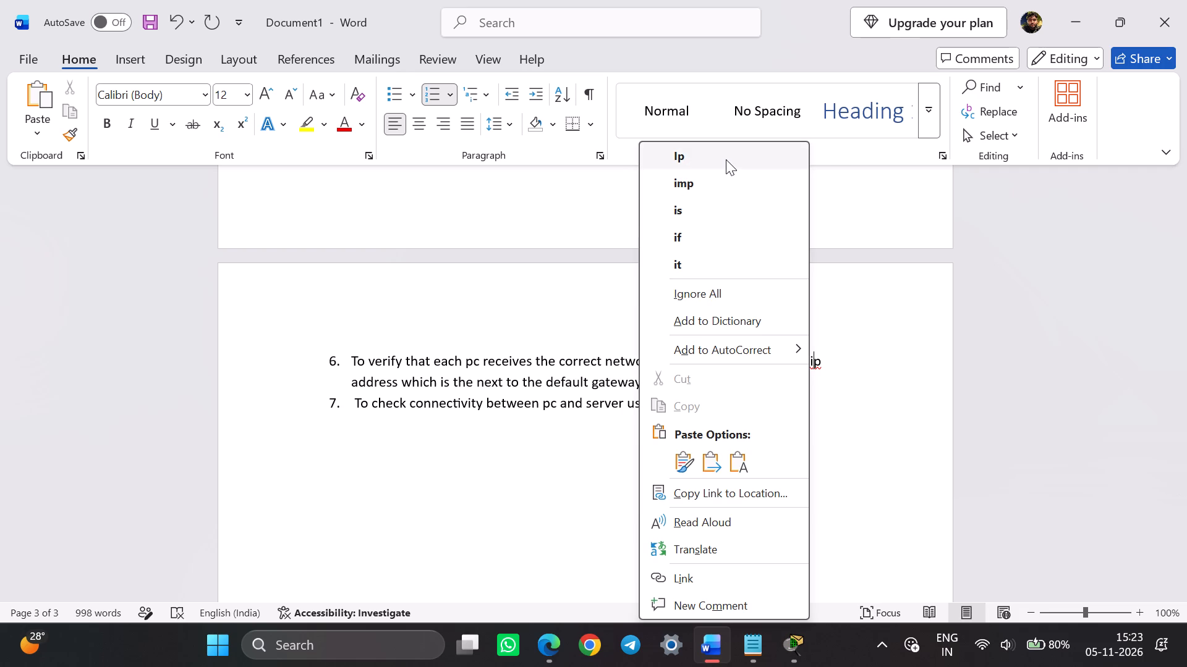
click(726, 159)
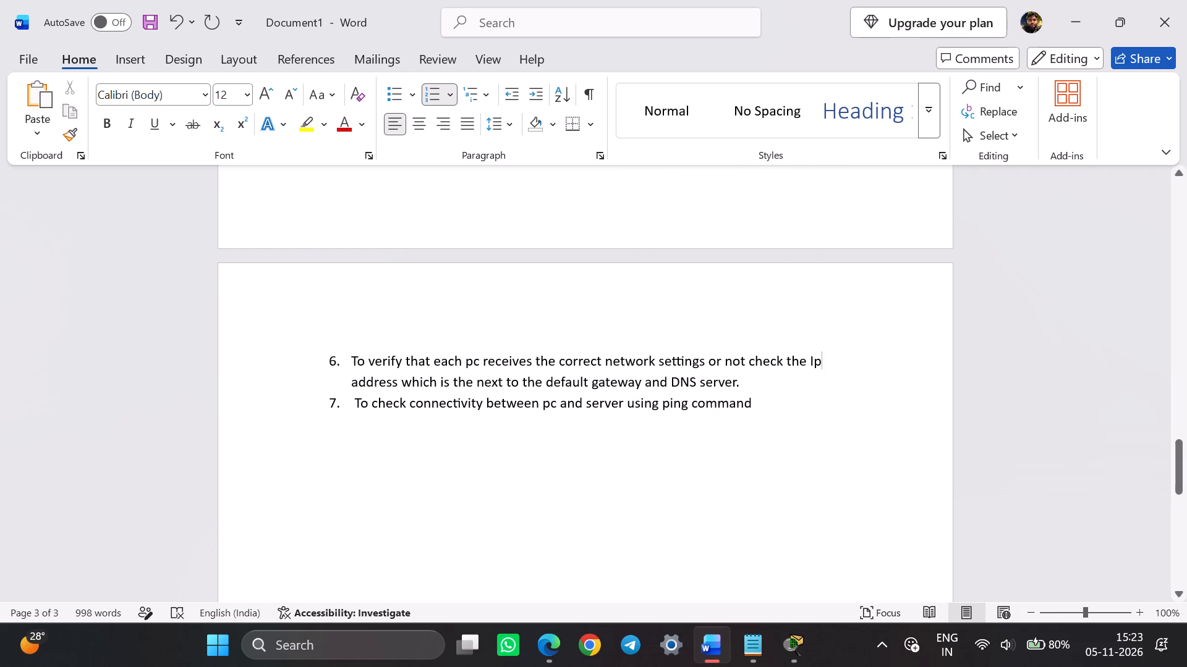
Replace "server" in item 7 with "Default gateway", keeping a space before "using".
drag(621, 401, 588, 405)
click(624, 402)
drag(624, 402, 602, 402)
key(BackSpace)
key(shift+d)
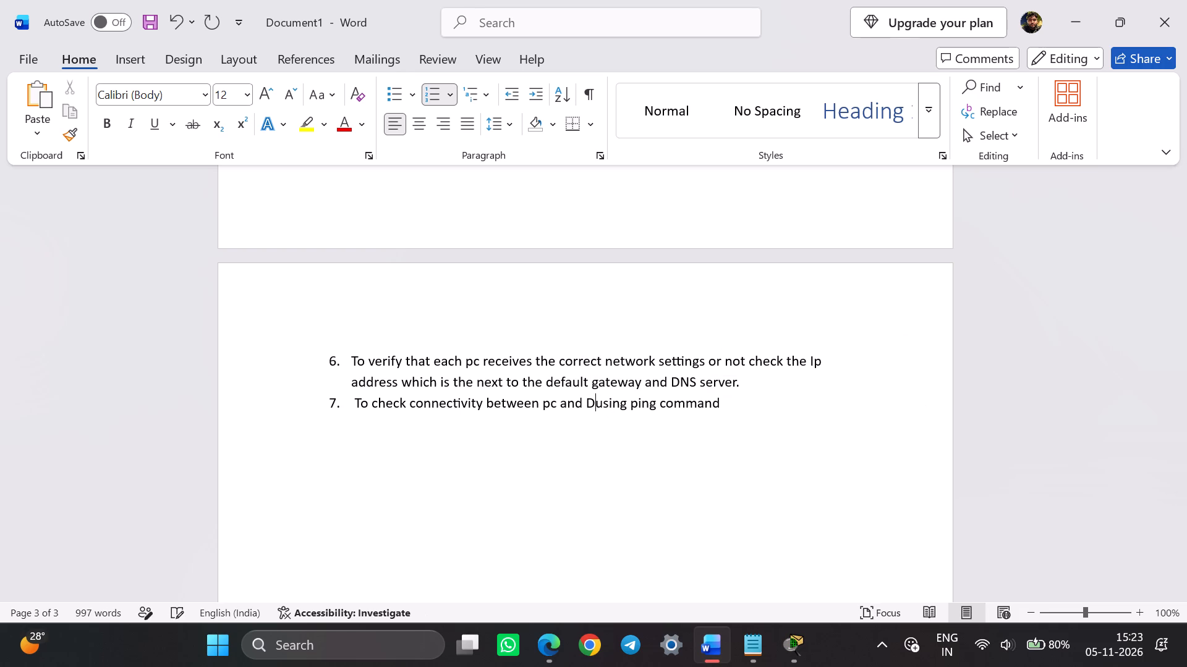
text(efault)
key(space)
text(gateway)
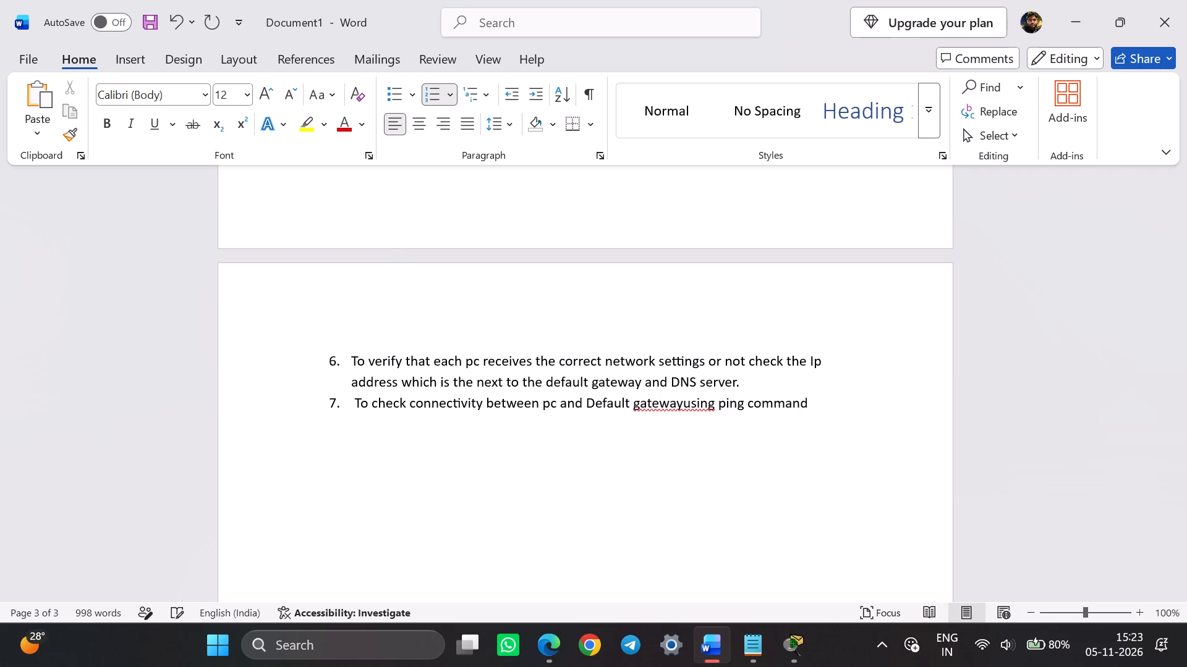
click(602, 402)
key(space)
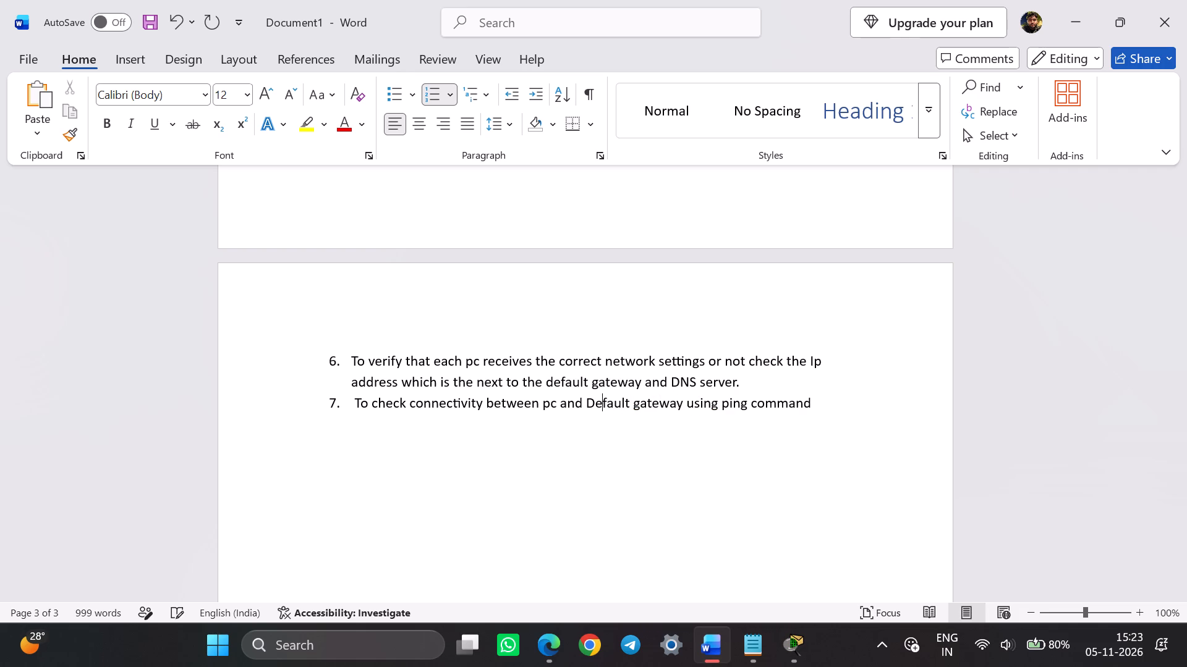
Add "click on pc0 which is the first pc" at the end of item 7.
click(820, 398)
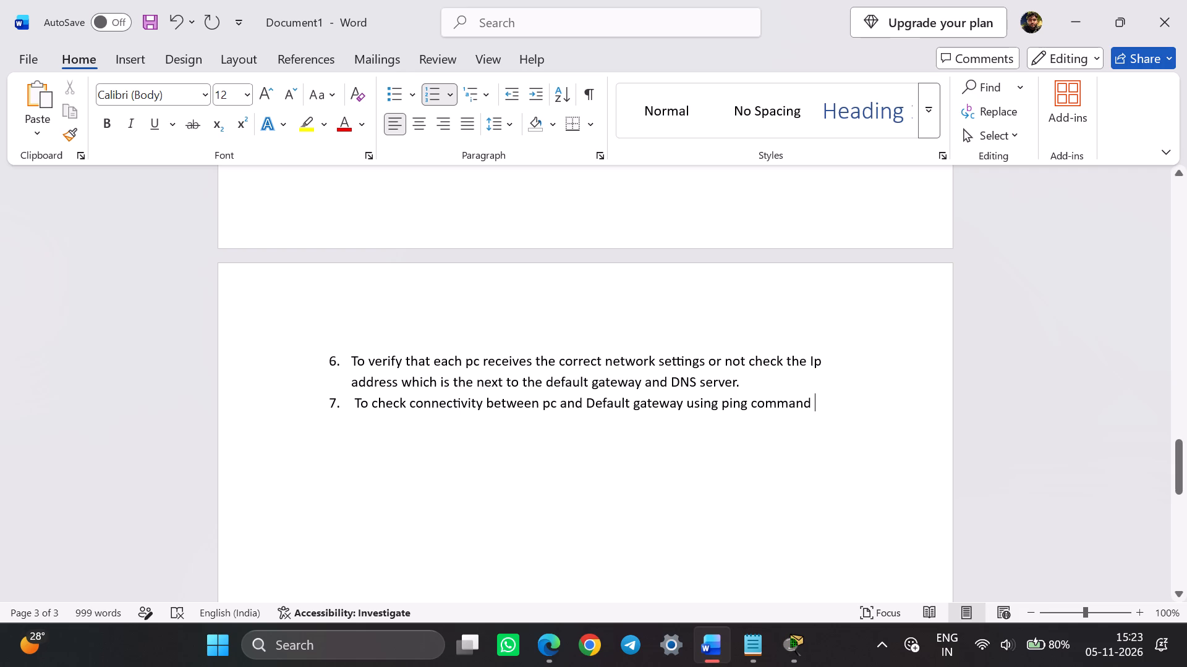
key(space)
text(click)
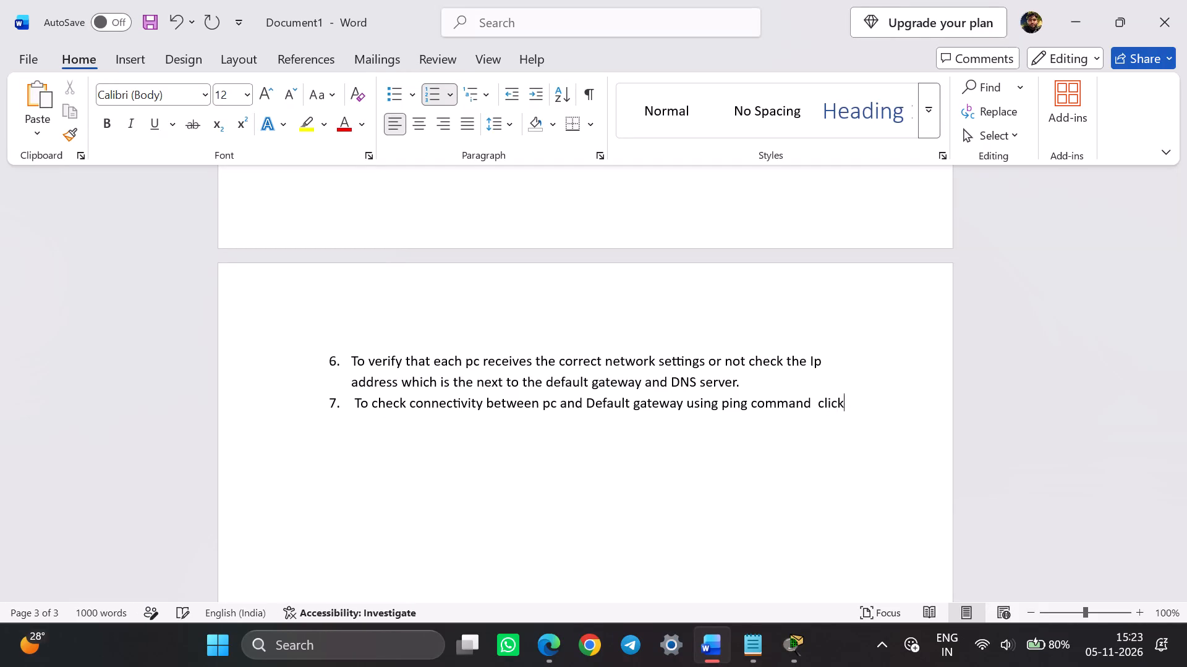
key(space)
text(on)
key(space)
text(pc0)
key(space)
text(which is the first)
key(space)
text(pc)
key(space)
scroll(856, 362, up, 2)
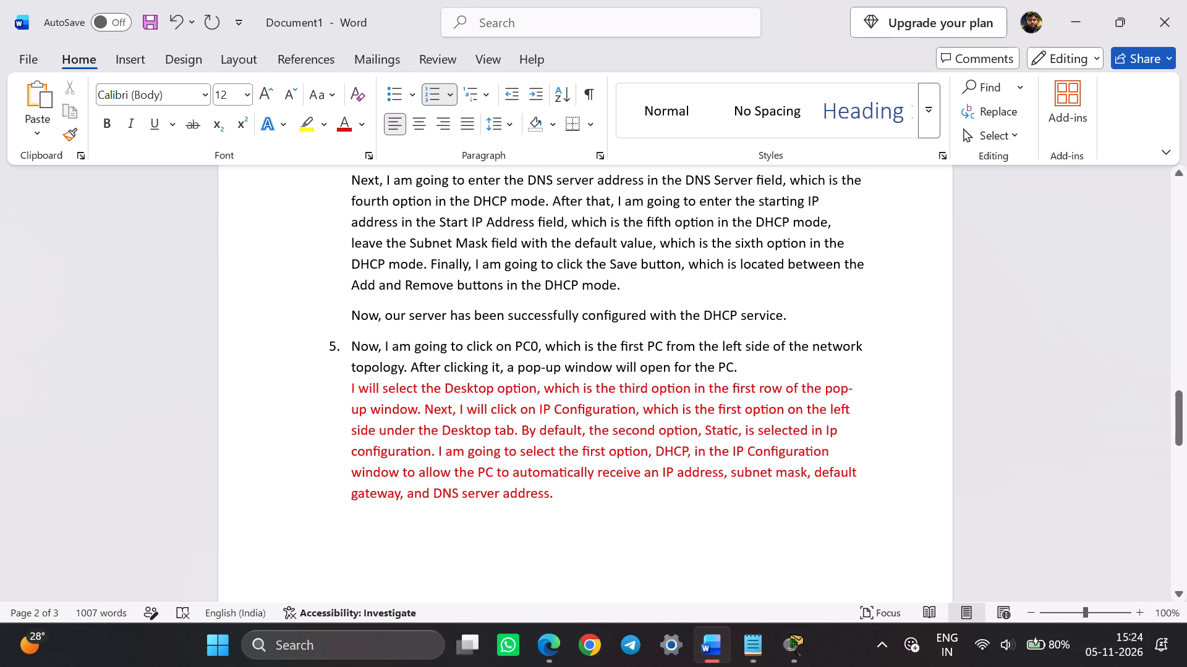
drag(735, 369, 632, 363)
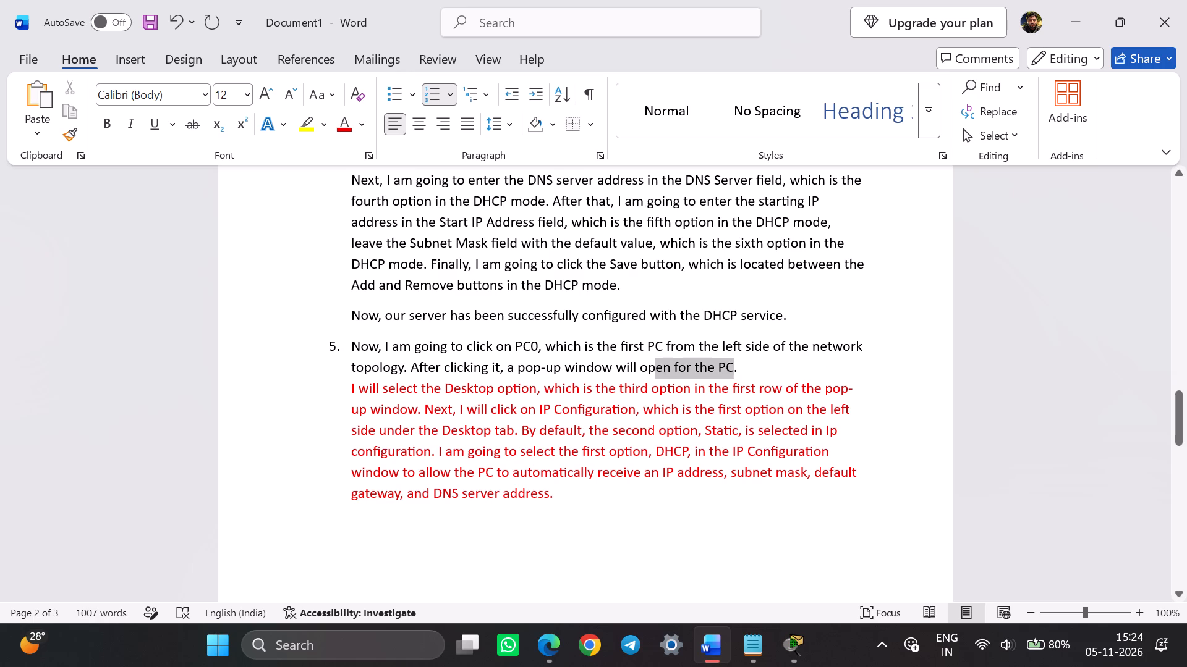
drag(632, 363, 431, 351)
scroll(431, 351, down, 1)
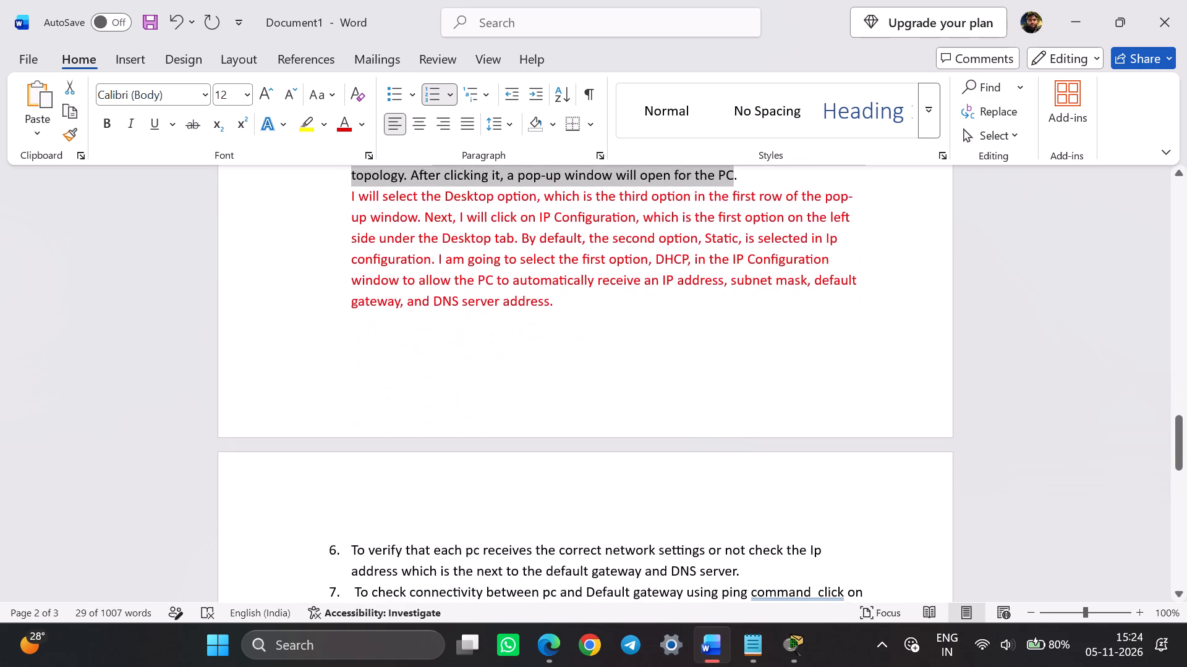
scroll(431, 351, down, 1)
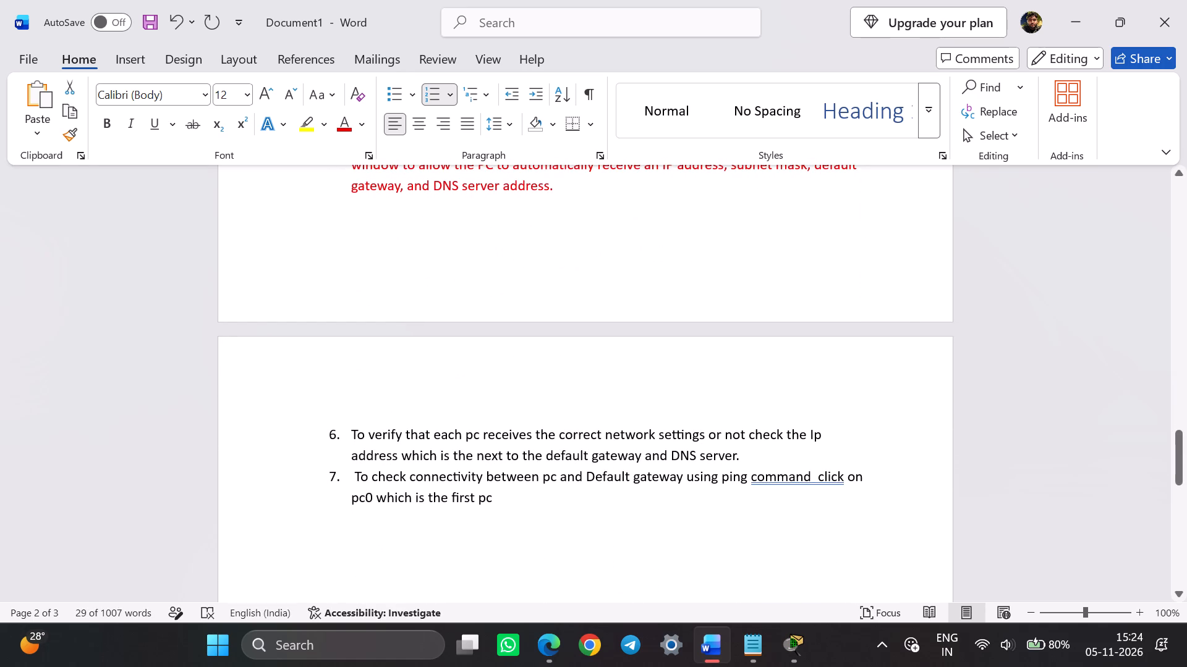
Remove the extra space between "command" and "click" in item 7.
click(817, 476)
key(BackSpace)
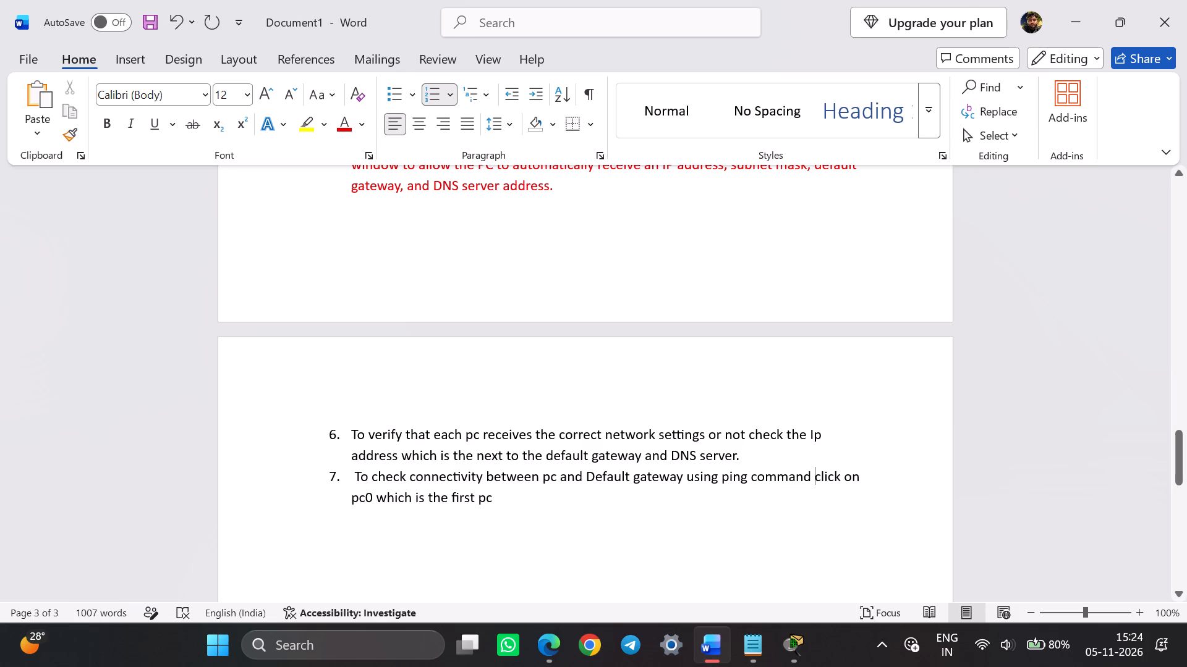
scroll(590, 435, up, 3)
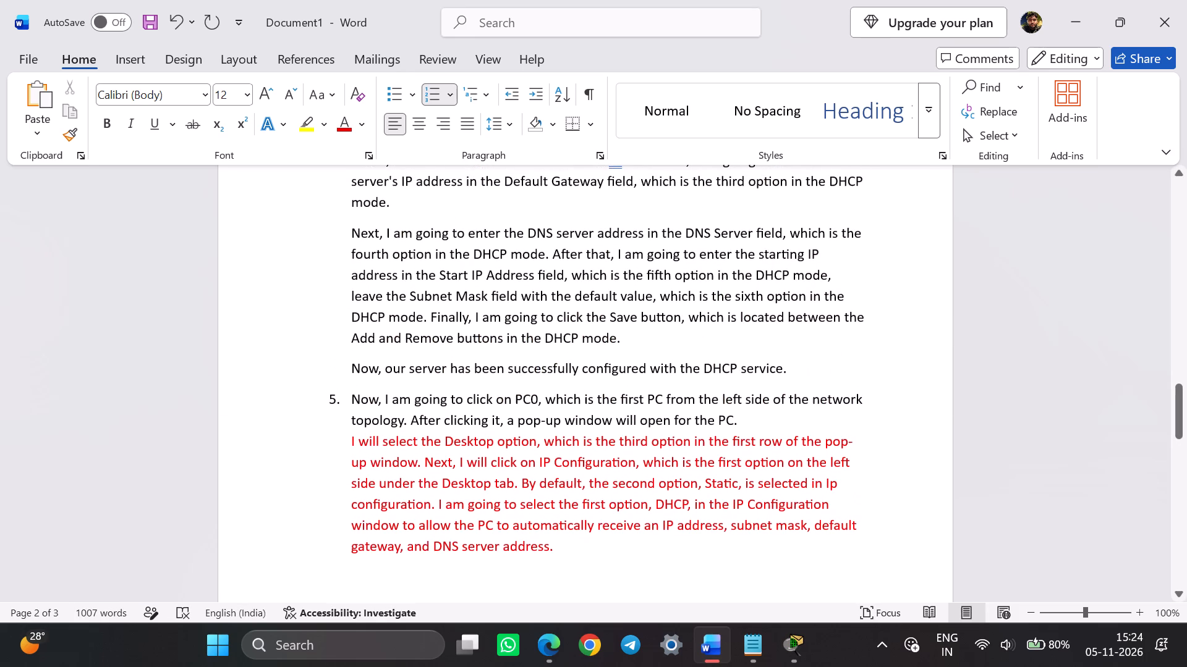
Replace "pc0 which is the first pc" in item 7 with item 5's text from "click on PC0" through "will open for the PC.".
drag(466, 399, 739, 411)
key(ctrl+c)
scroll(739, 411, down, 3)
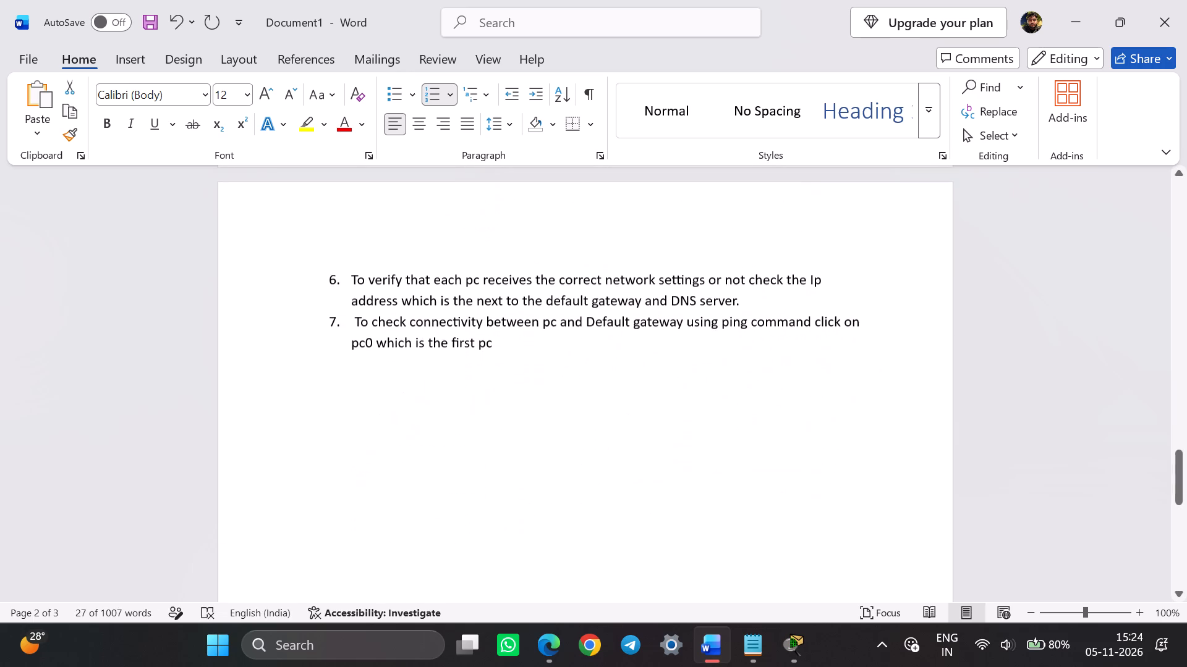
drag(509, 349, 359, 345)
key(BackSpace)
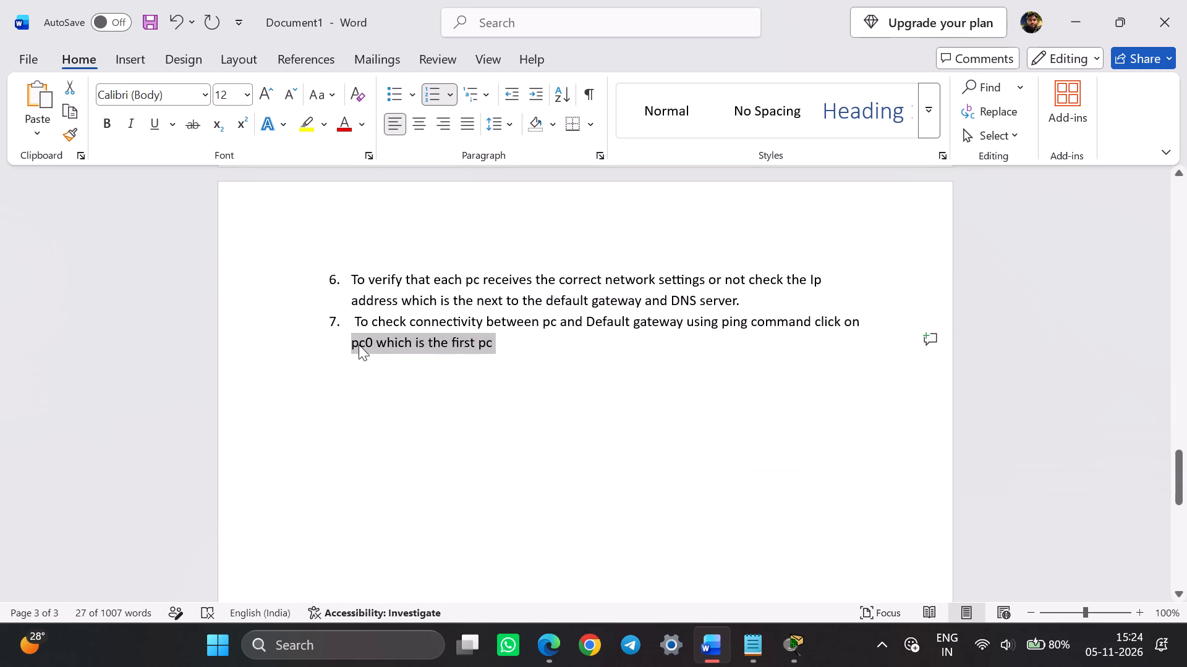
key(ctrl+v)
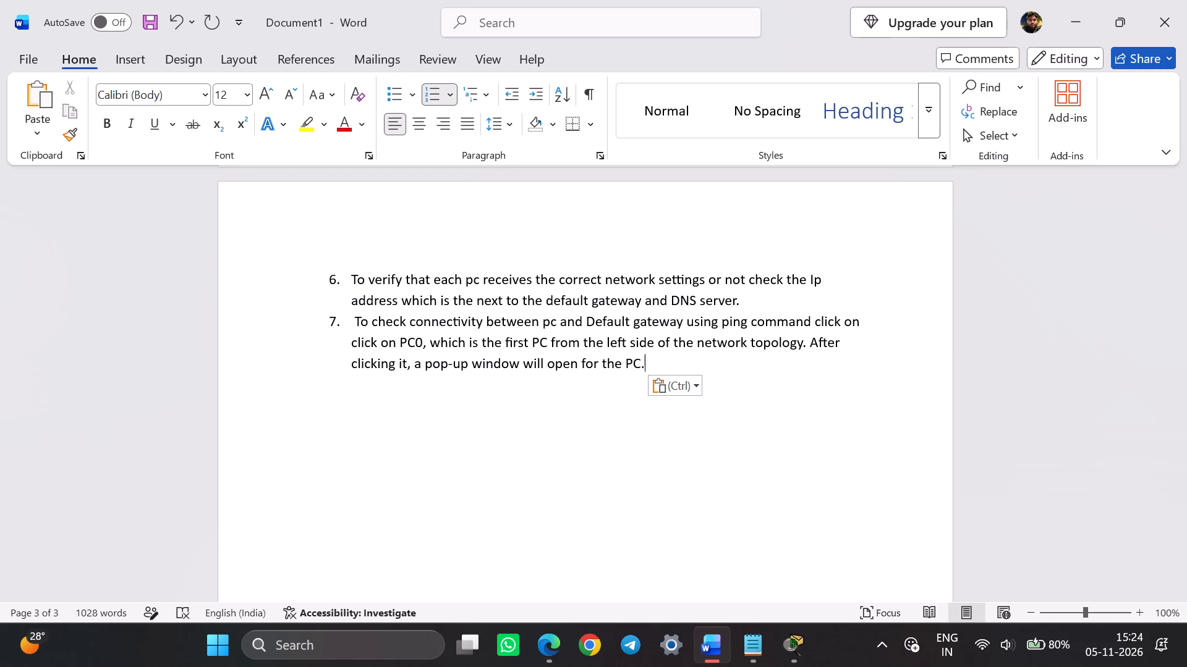
Continue item 7 with "And" plus item 5's copied text from "select the Desktop option" through "Next,", consulting PC0's Desktop view in Packet Tracer.
key(space)
text(and)
key(space)
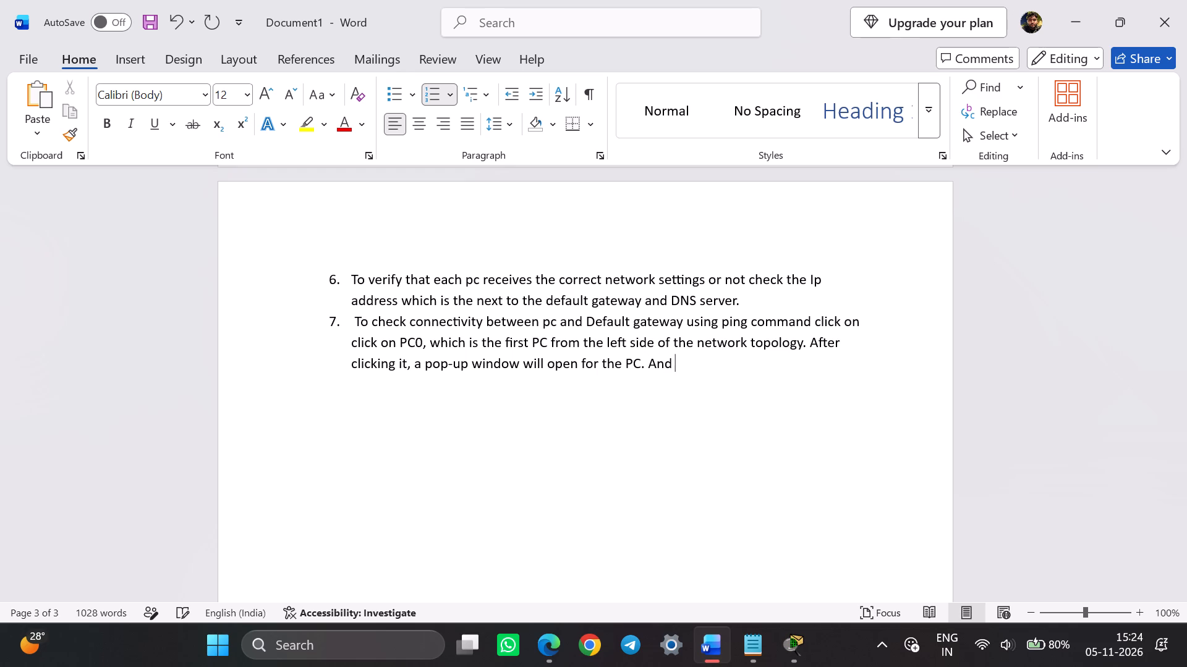
click(810, 639)
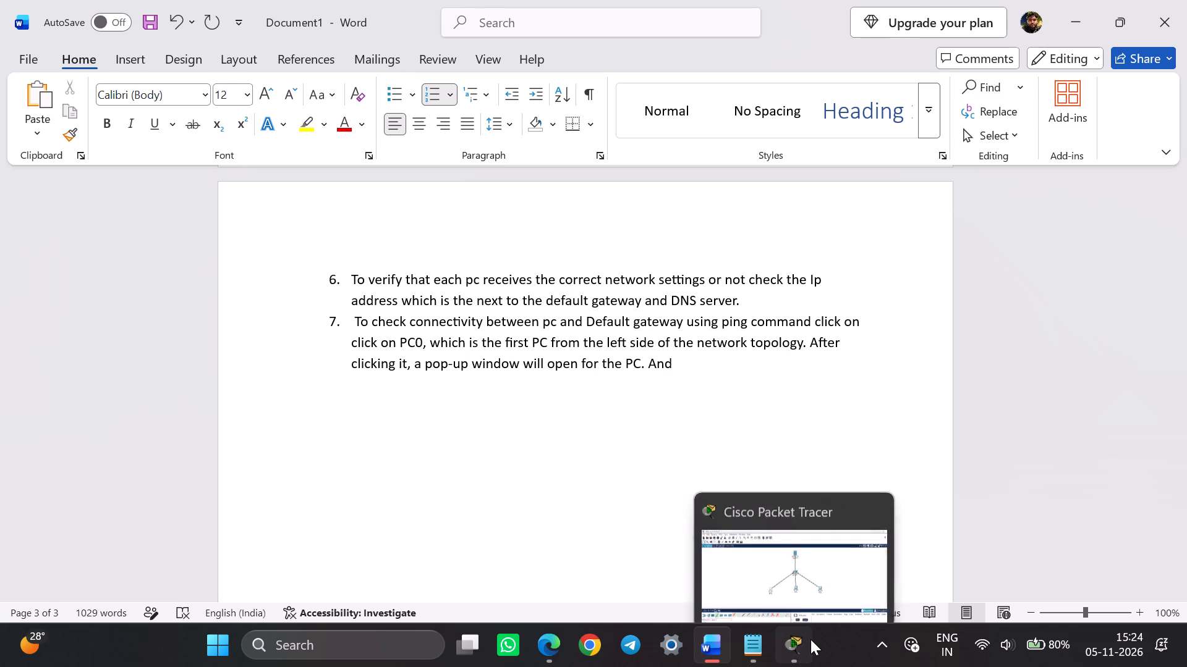
click(447, 385)
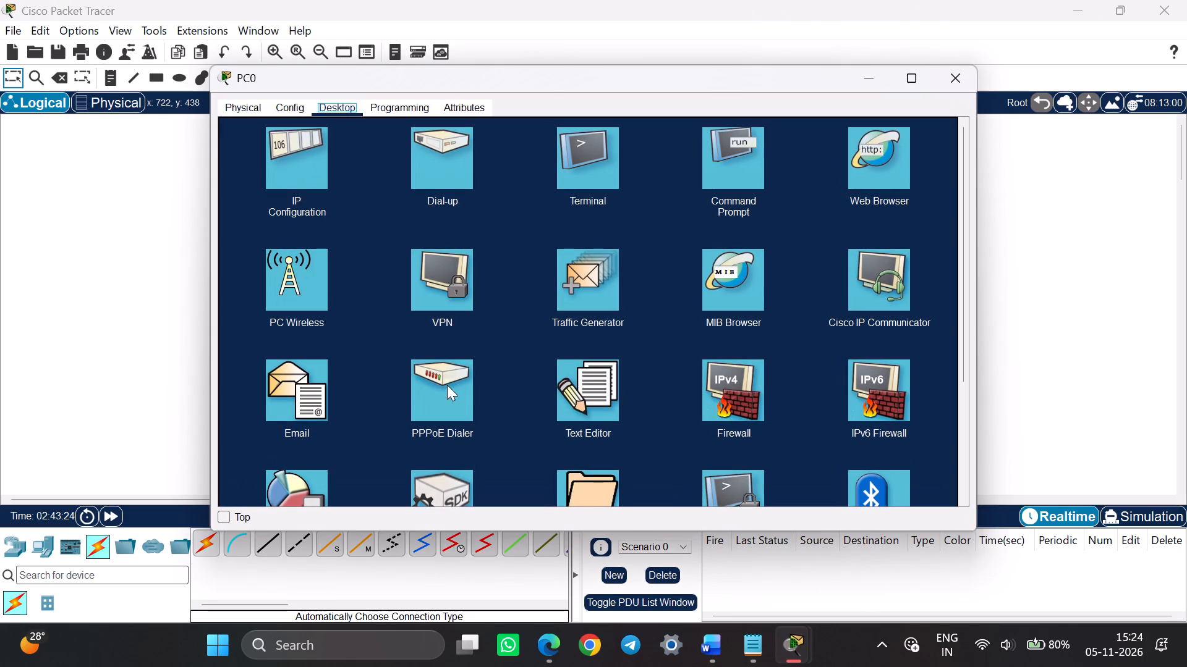
click(550, 655)
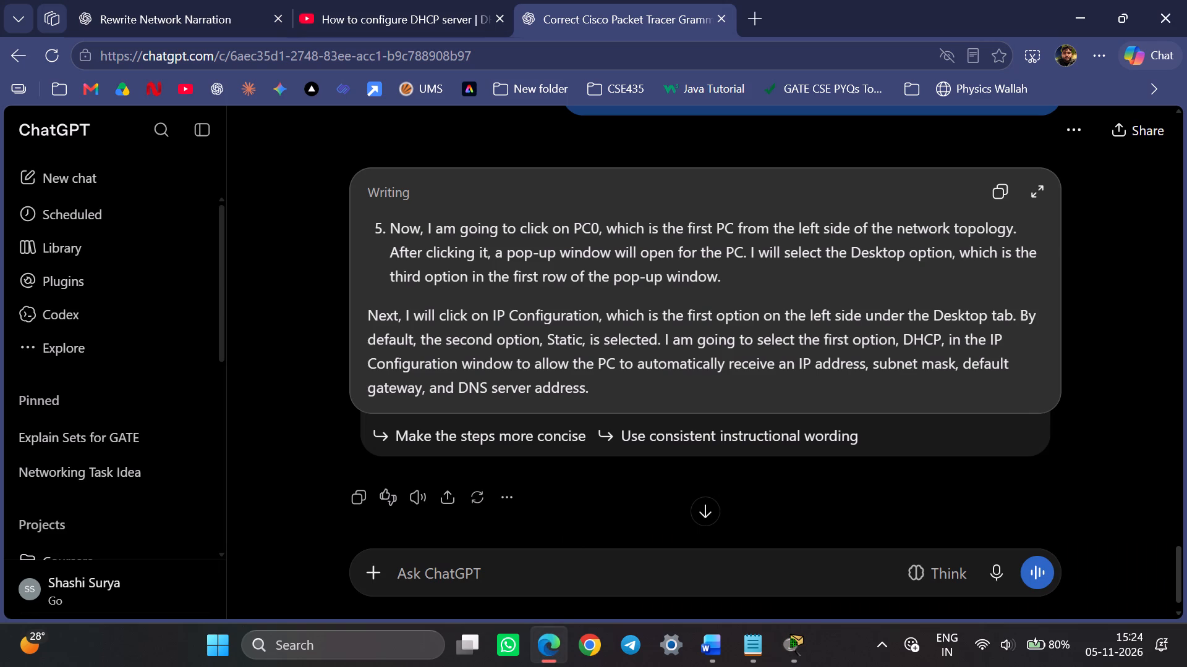
click(710, 632)
scroll(632, 431, up, 1)
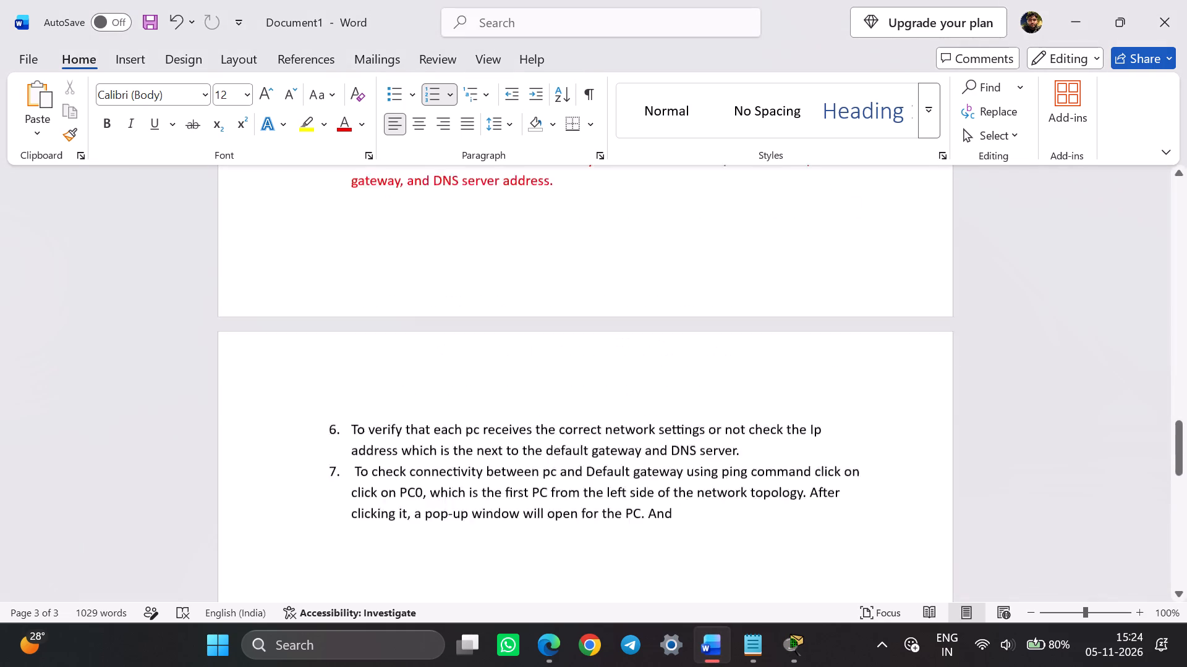
scroll(632, 431, up, 1)
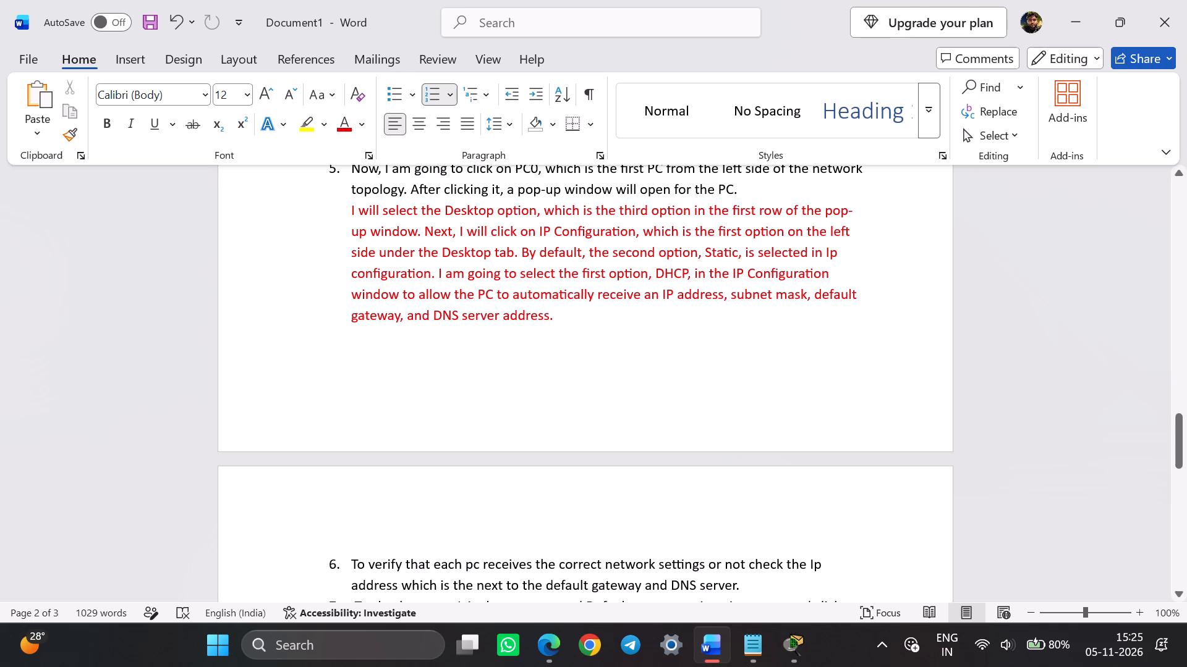
drag(456, 232, 416, 211)
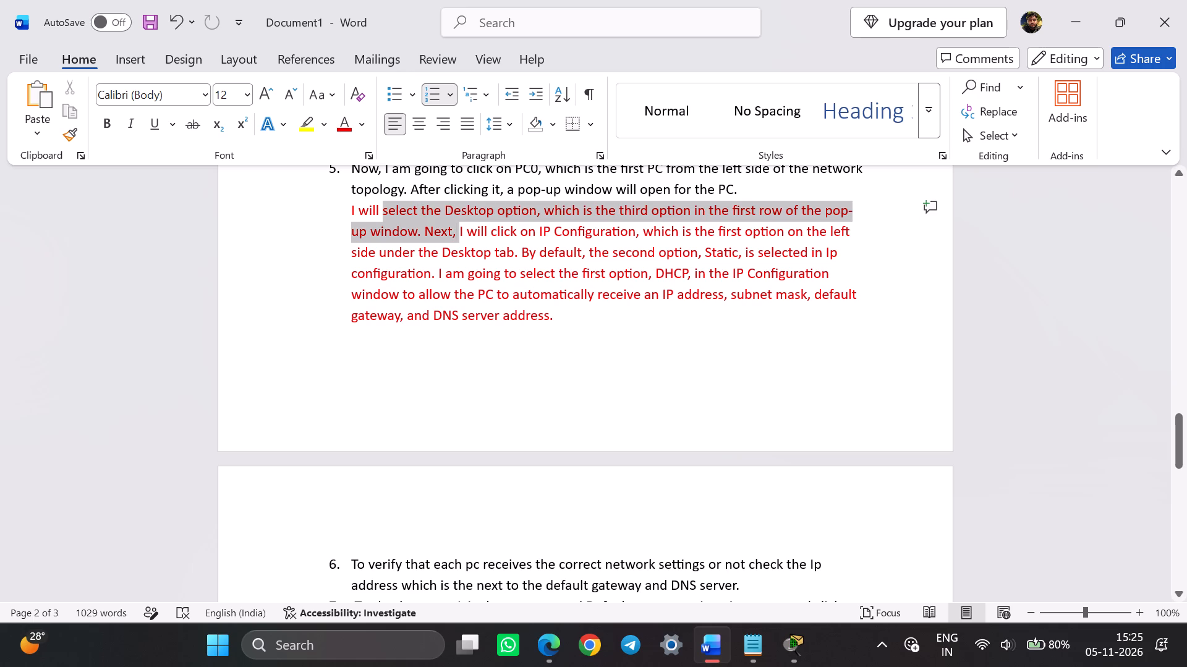
drag(416, 211, 415, 211)
key(ctrl+c)
scroll(415, 211, down, 1)
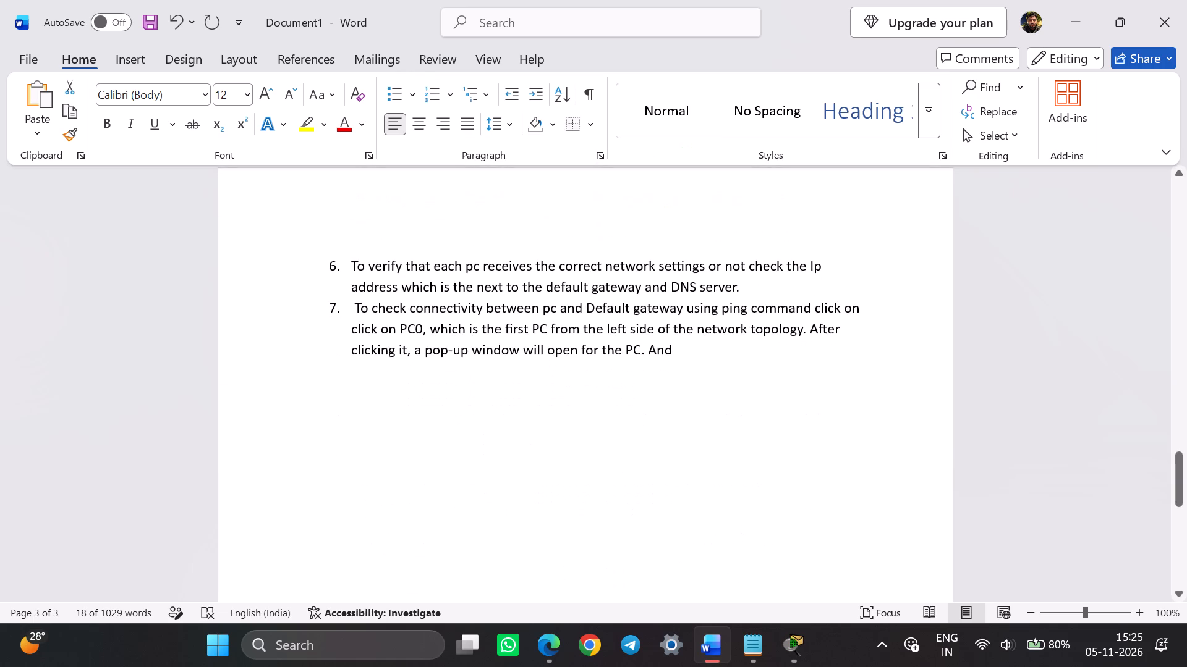
click(685, 351)
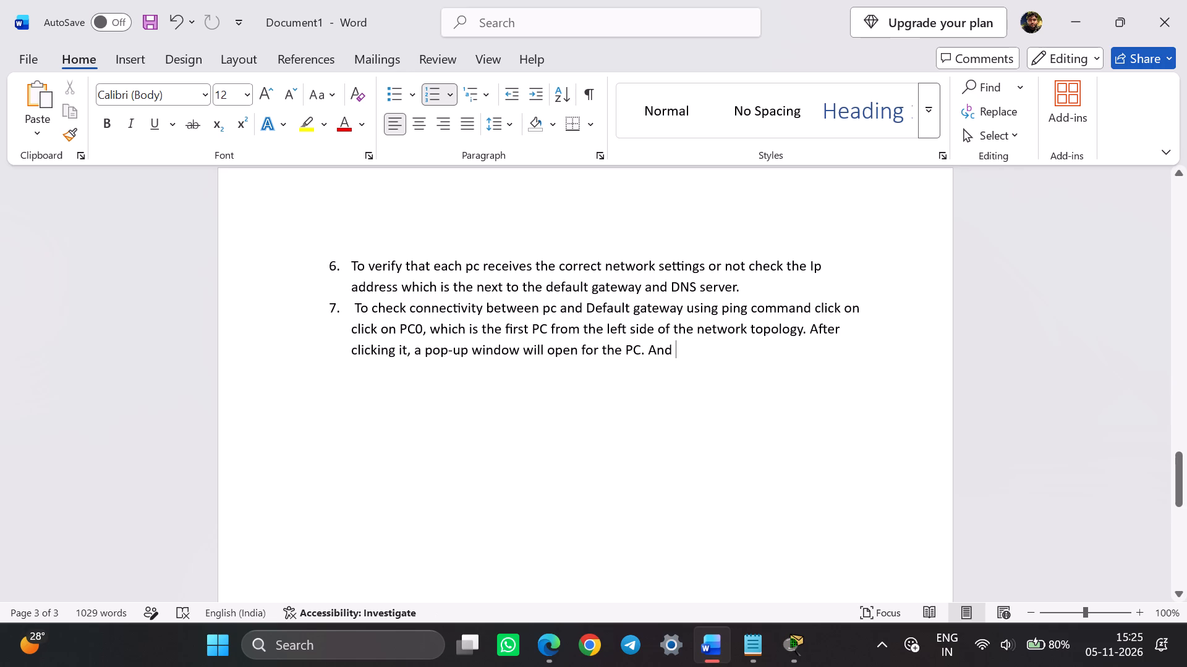
key(ctrl+v)
Make the pasted Desktop-option text in item 7 black, including the comma after "Next", and follow it with a space.
drag(675, 351, 697, 351)
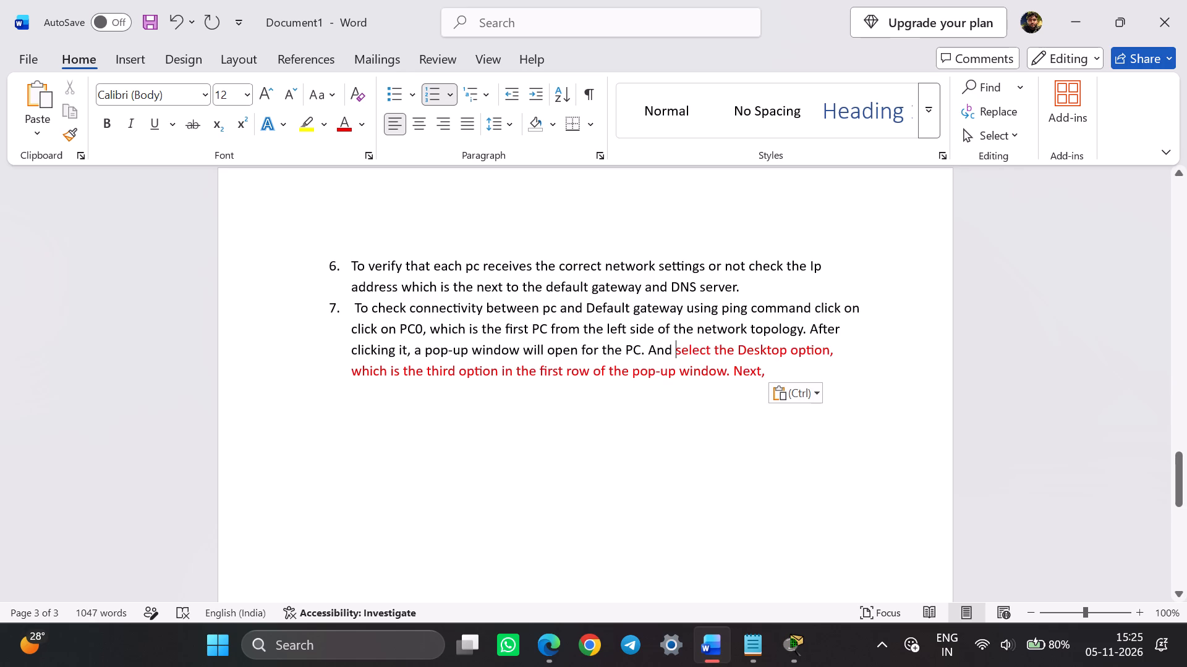
drag(697, 351, 756, 367)
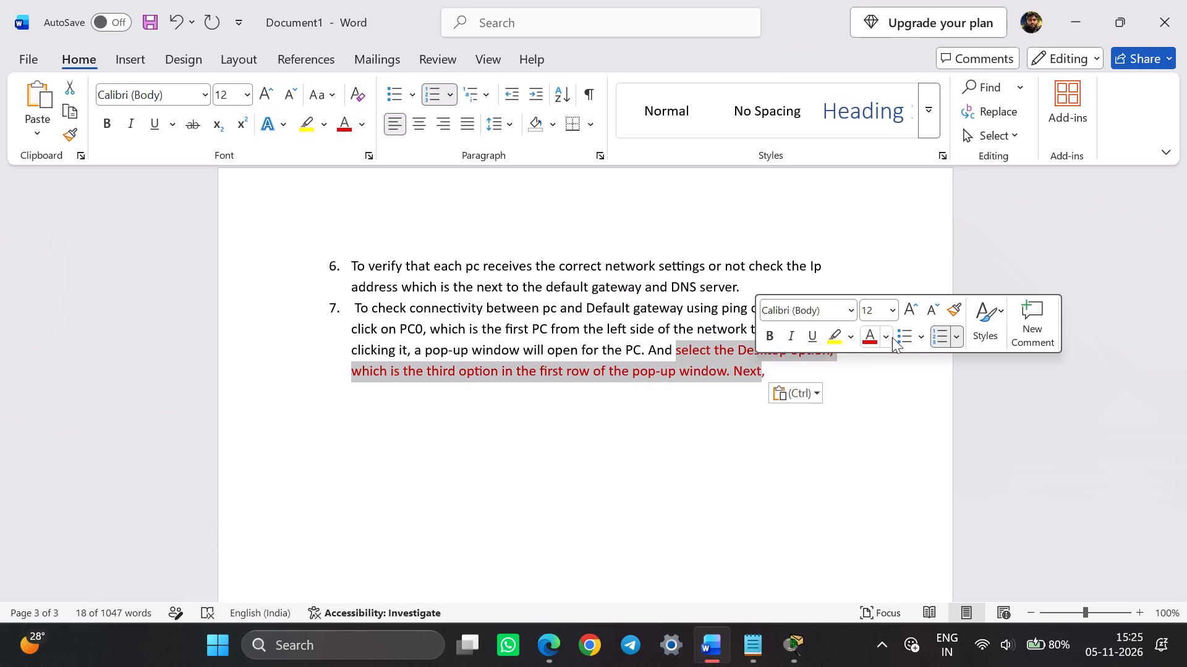
click(892, 337)
click(900, 72)
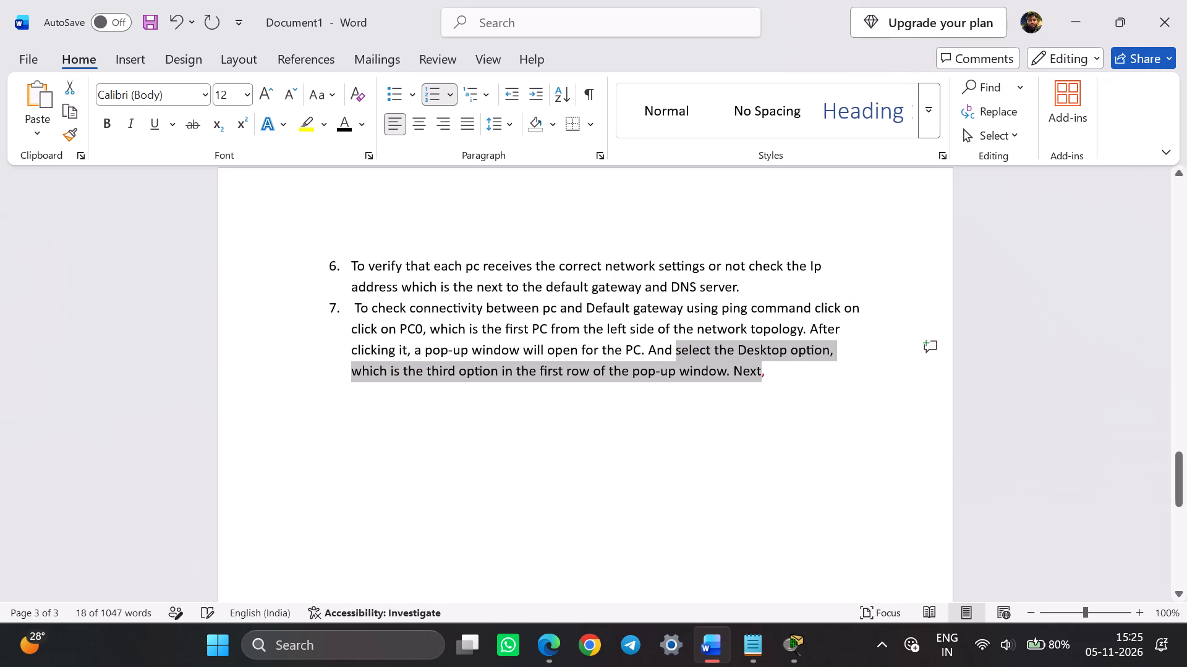
click(780, 366)
key(BackSpace)
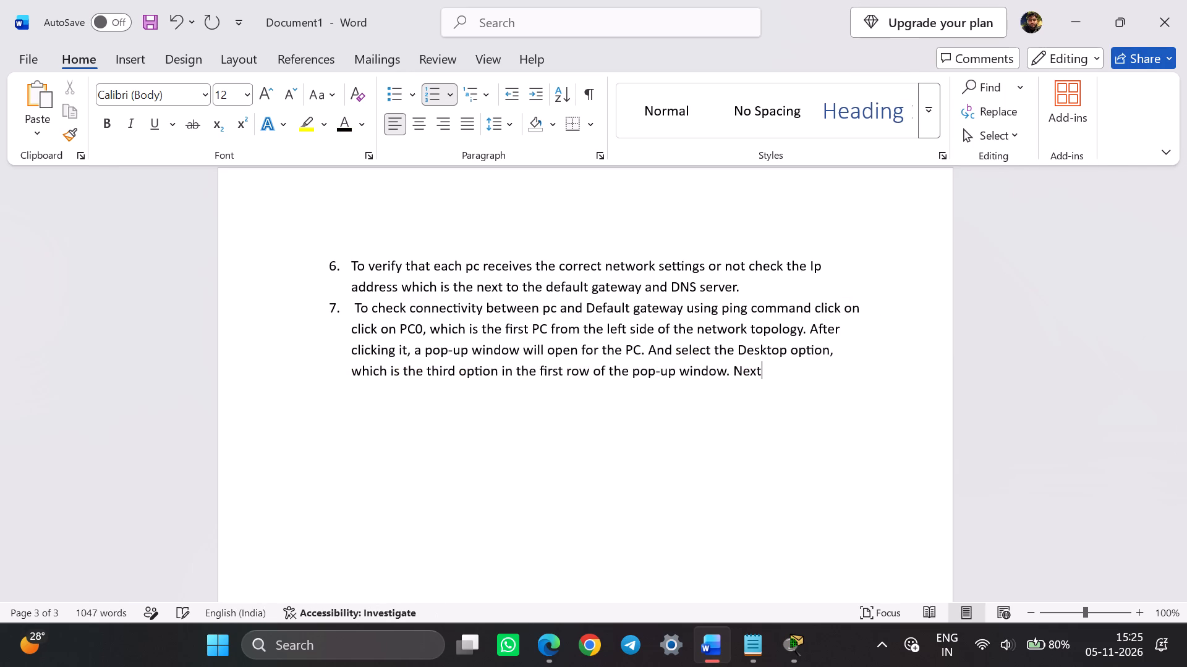
key(comma)
key(BackSpace)
click(342, 127)
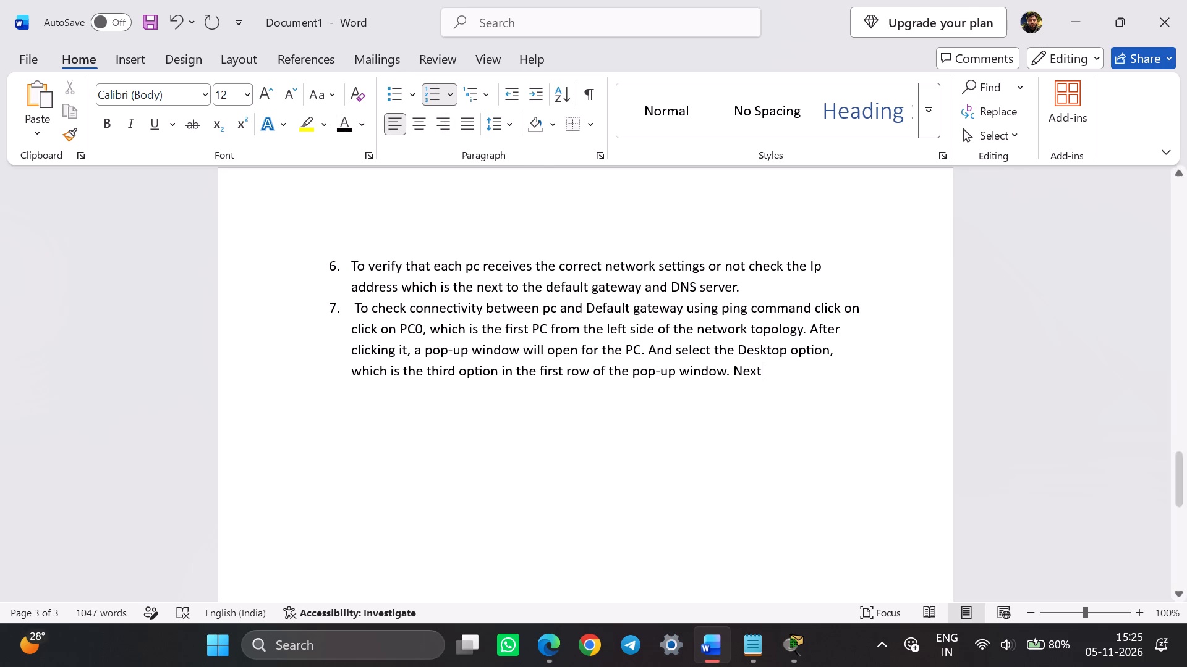
text(,)
key(space)
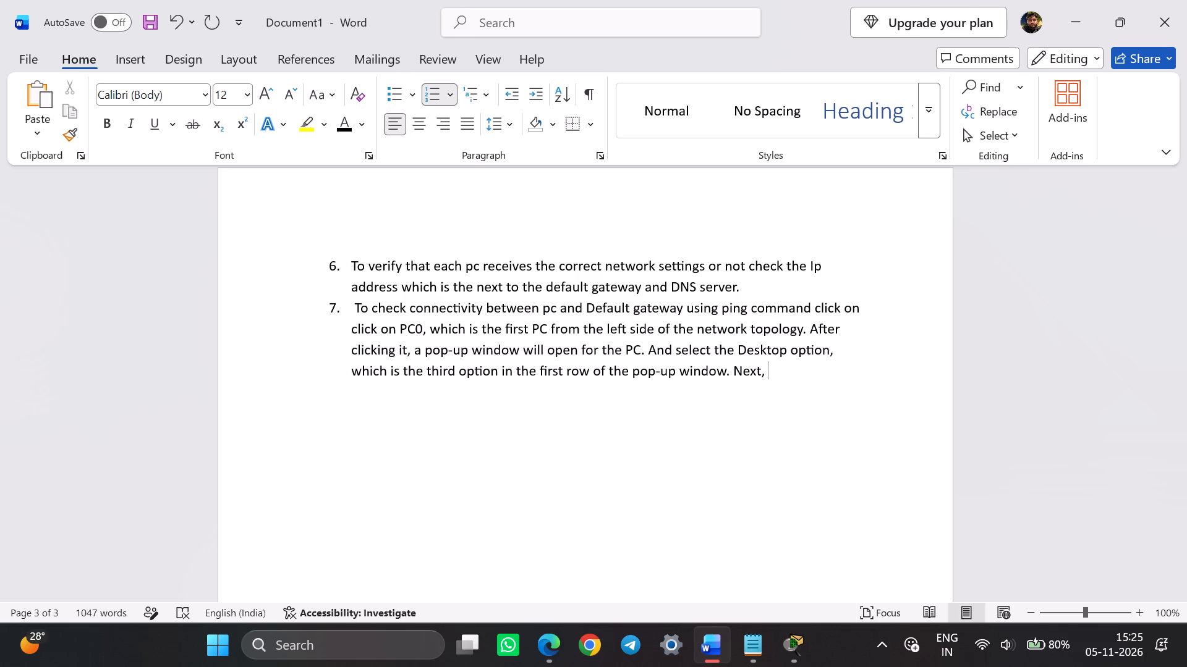
Add "click on command prompt which is the" after "Next," in item 7.
text(click)
key(space)
text(on)
key(space)
text(command prompt)
key(space)
text(which is the)
key(space)
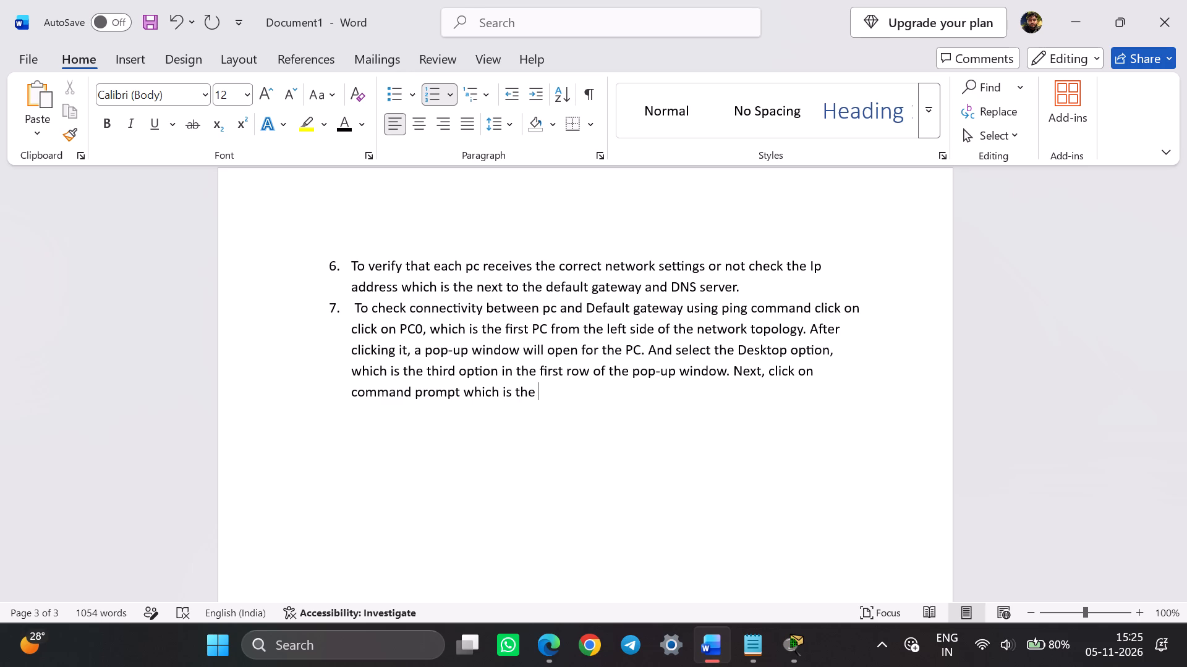
Check Command Prompt's position in PC0's Desktop view and continue item 7 with "fourth option from the left side in the first row in desktop option".
click(786, 645)
click(883, 561)
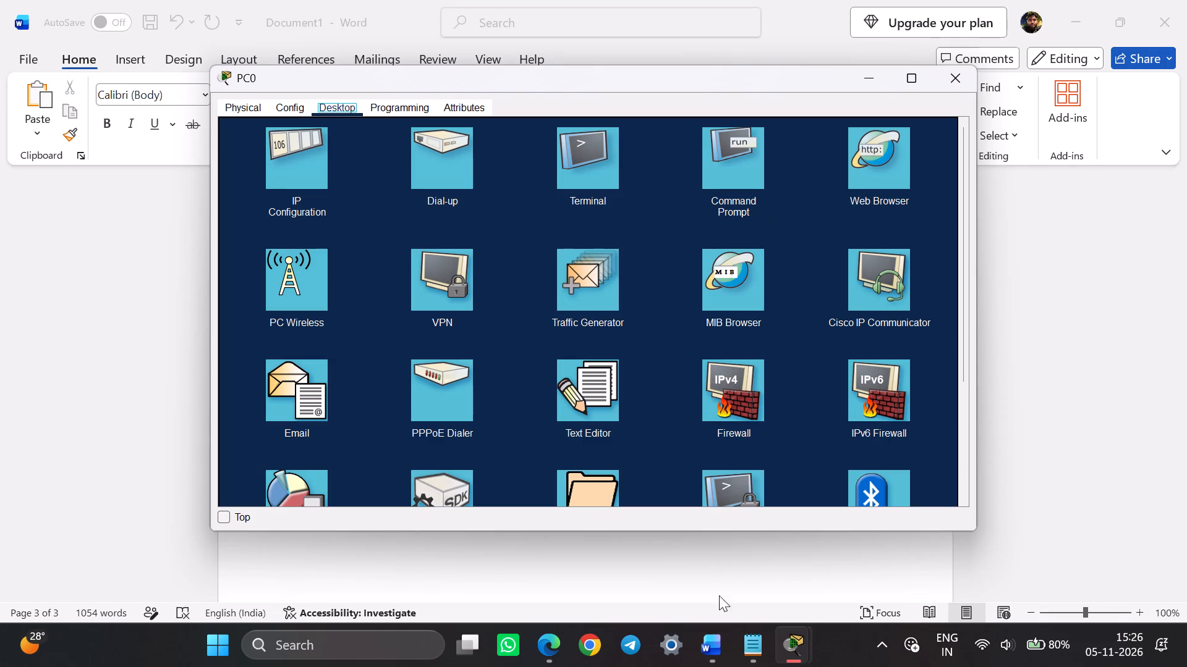
click(699, 647)
text(fourth)
key(space)
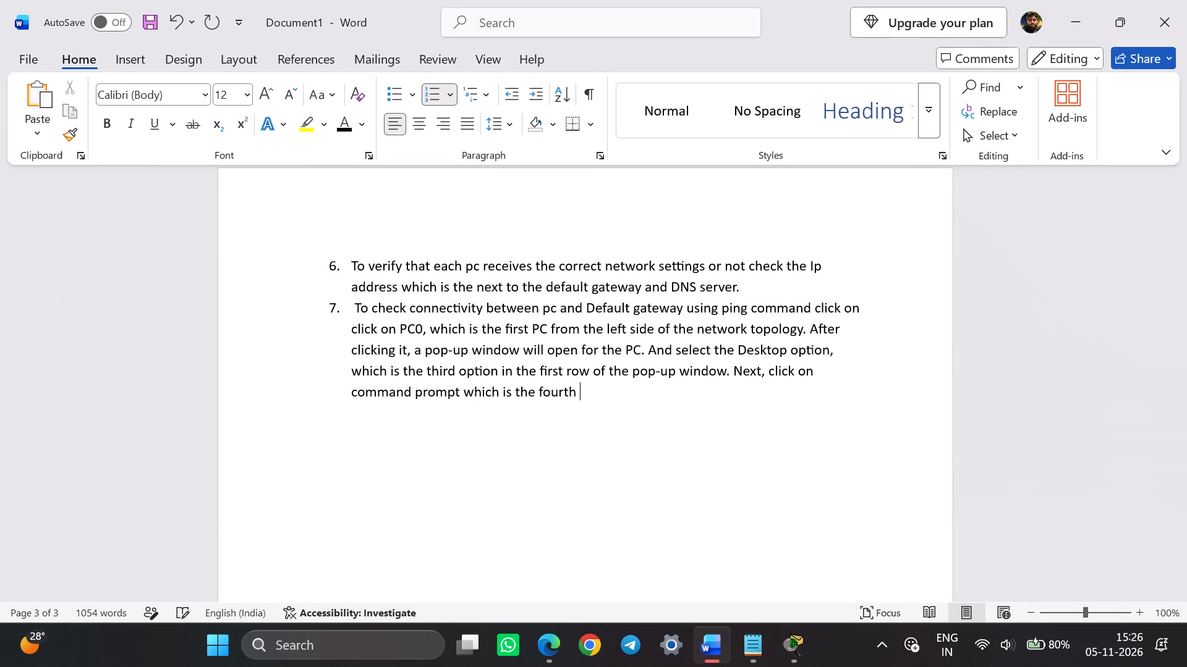
text(op)
text(tion)
key(space)
text(from the left side)
key(space)
text(in the r)
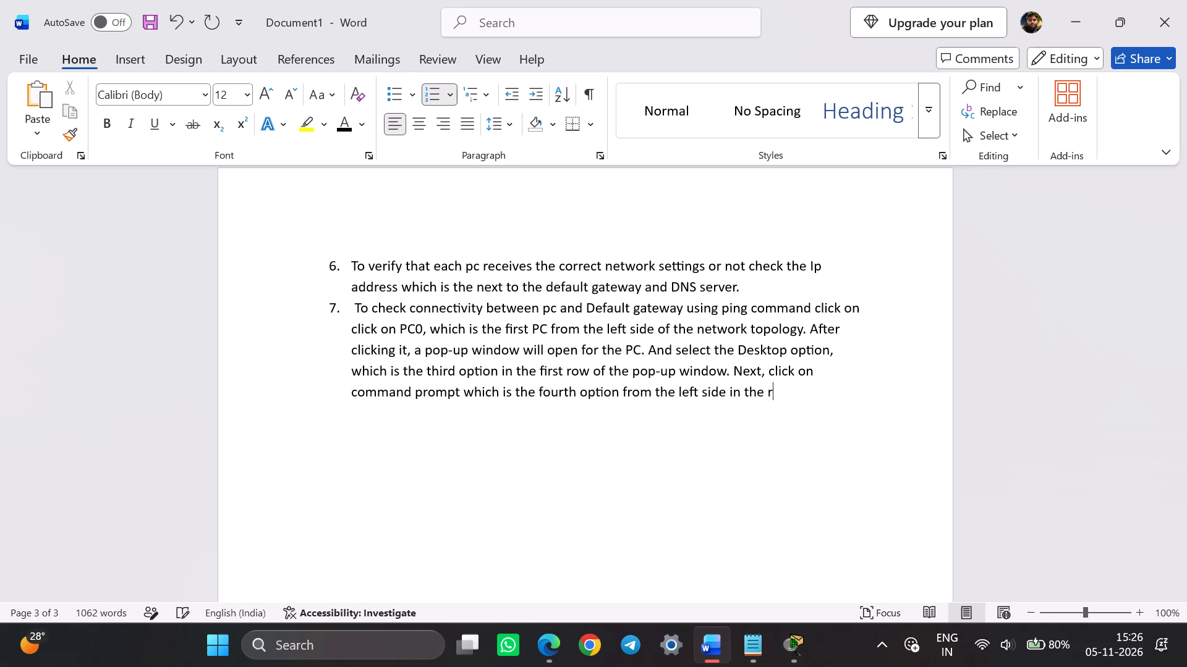
key(BackSpace)
text(first row)
key(space)
text(in desktop option)
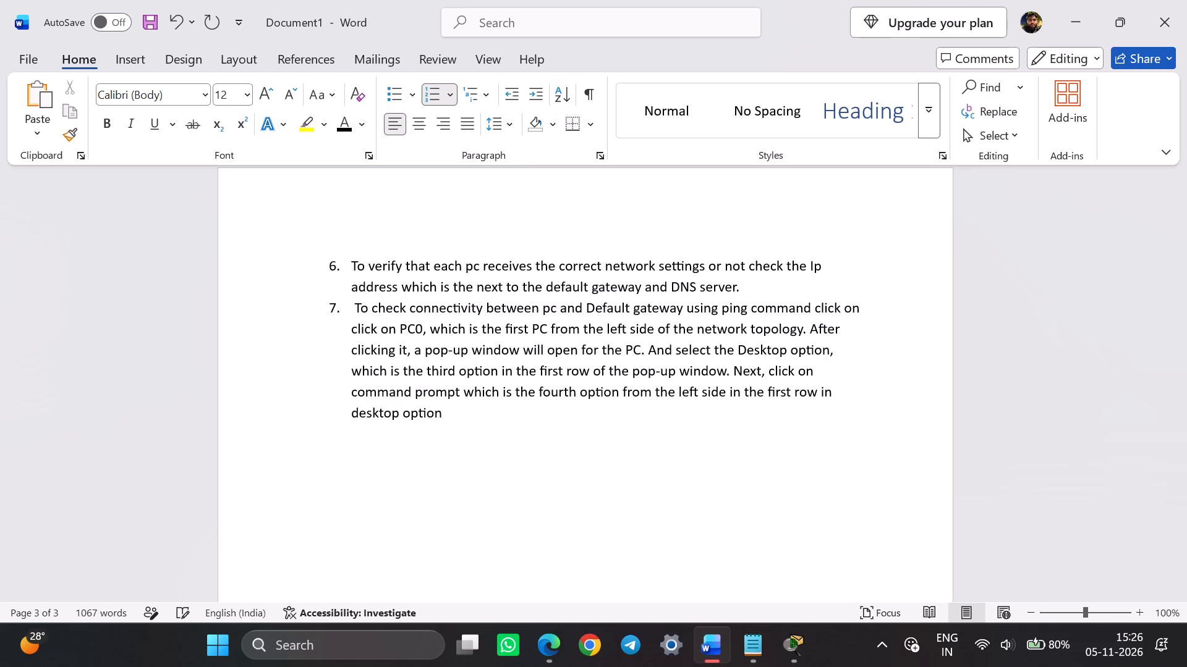
Continue item 7 with "after clicking command mode will be activate", opening PC0's Command Prompt in Packet Tracer for reference.
key(space)
text(after click)
text(ing)
key(space)
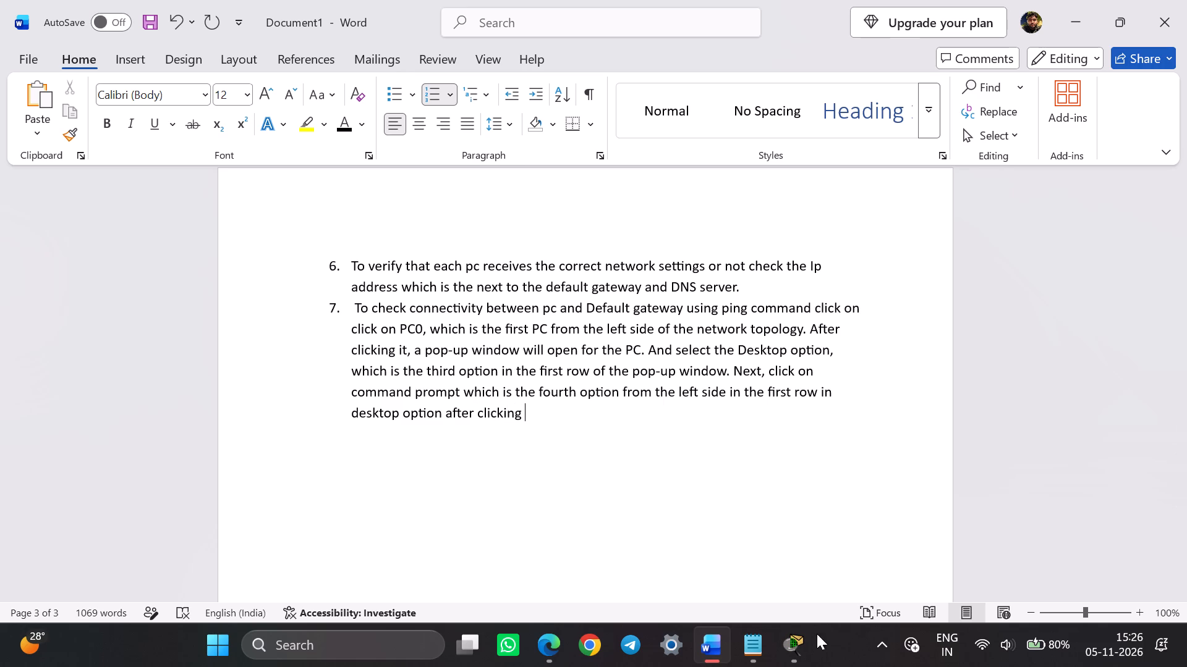
click(870, 550)
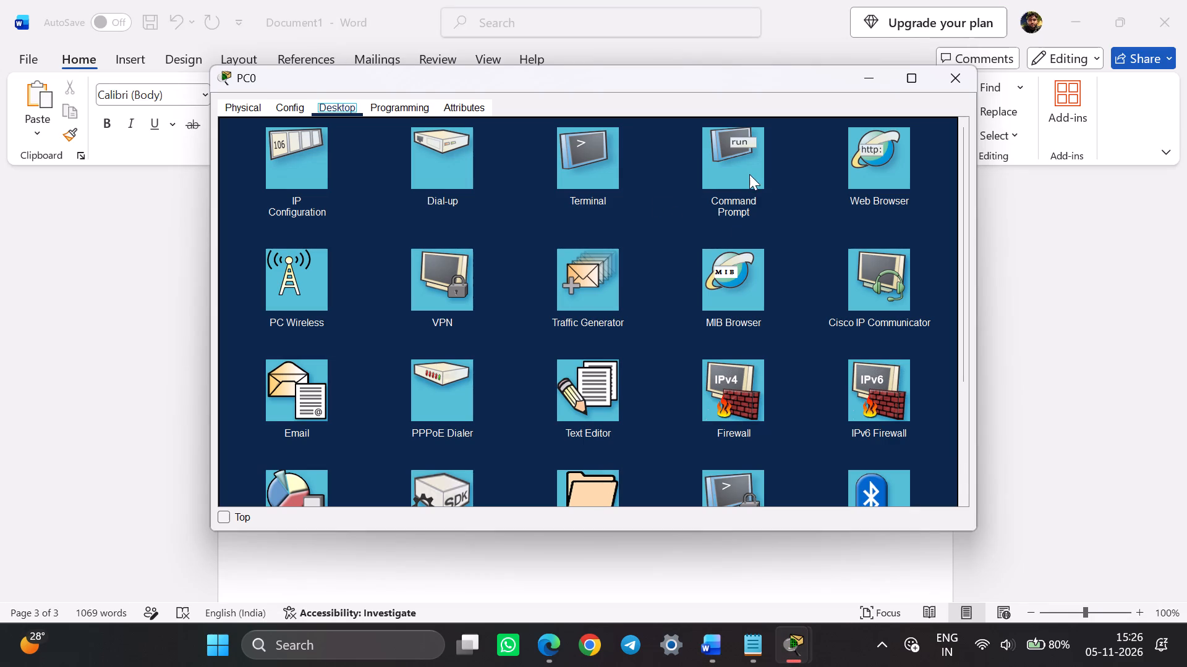
click(749, 174)
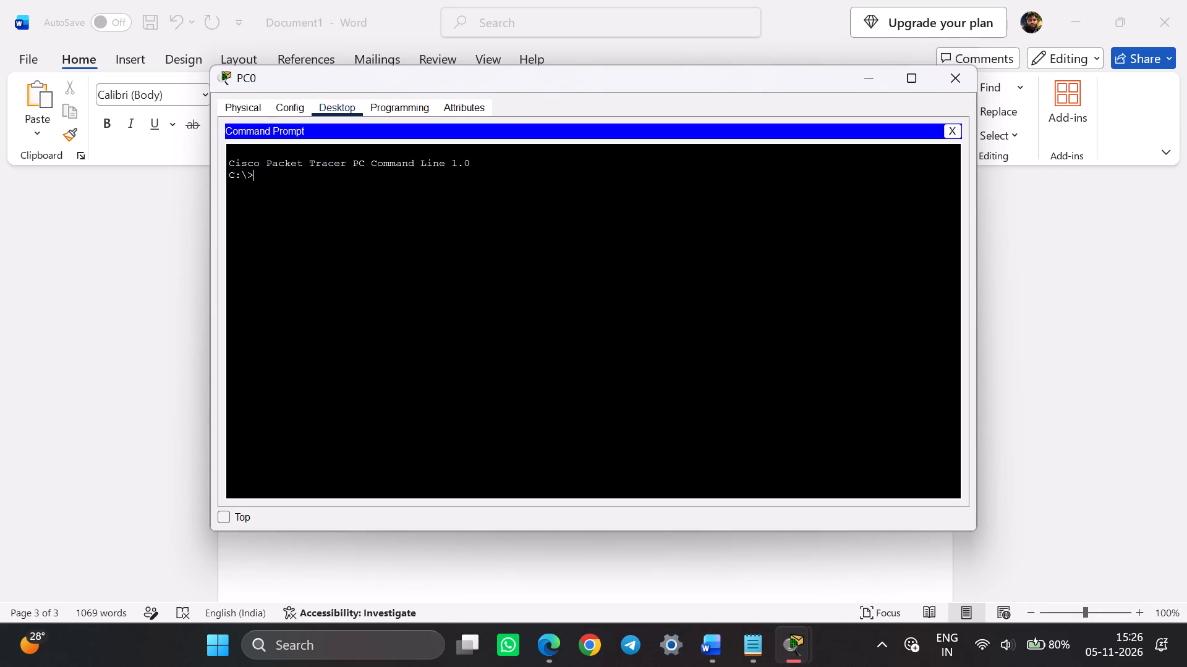
click(694, 642)
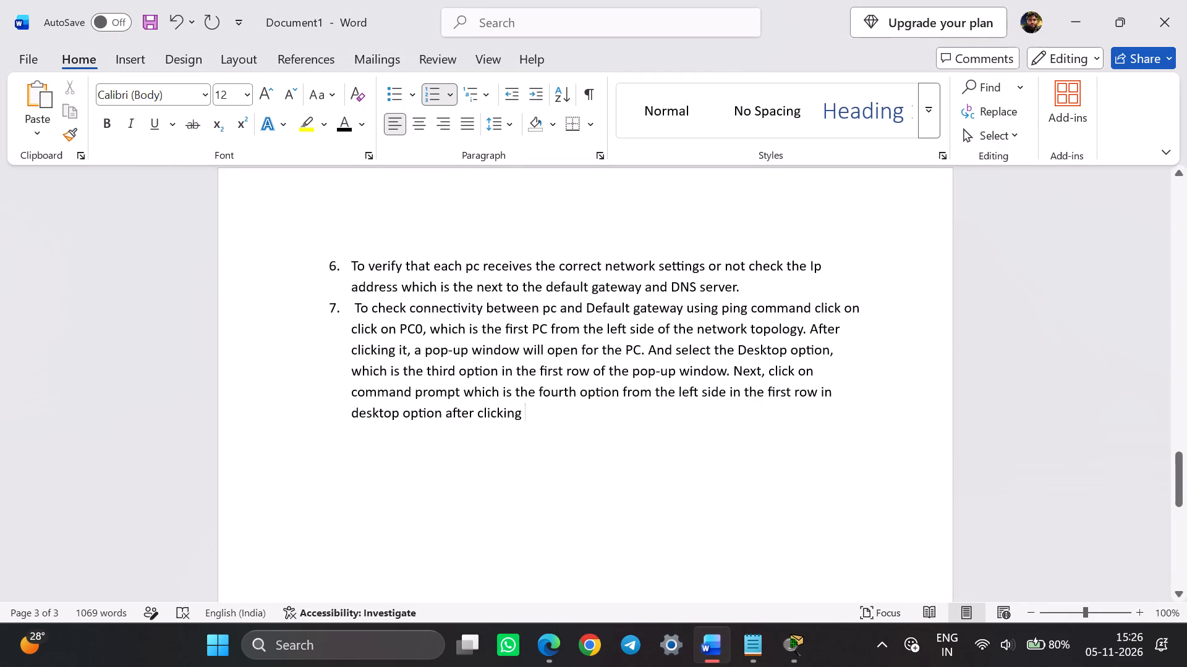
text(command mode)
key(space)
text(will be)
key(space)
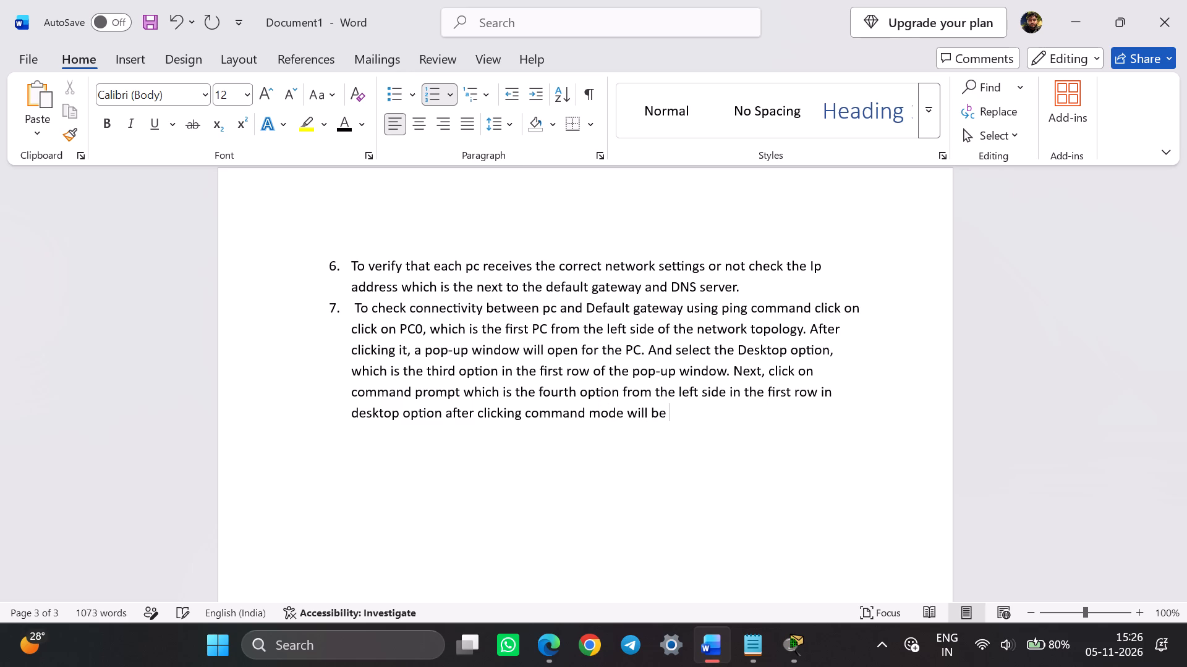
text(aci)
key(BackSpace)
text(tiva)
text(te)
key(space)
Add "and type ping command with ip address of server" to the end of item 7.
text(and type ping command with)
key(space)
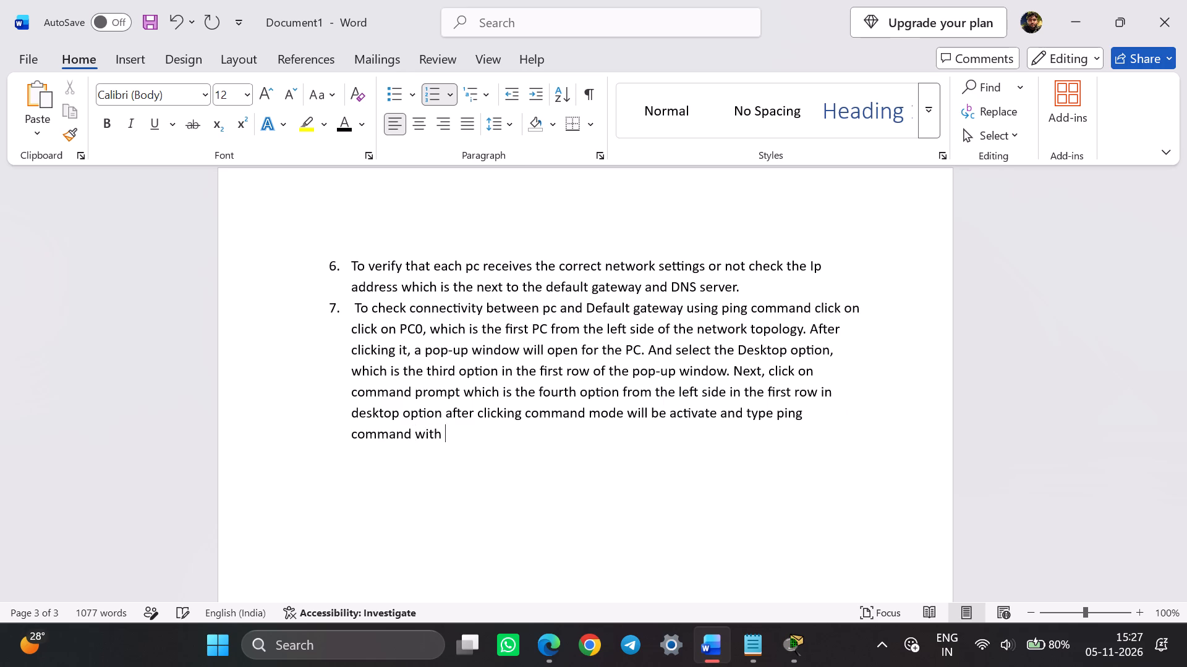
text(ip address)
key(space)
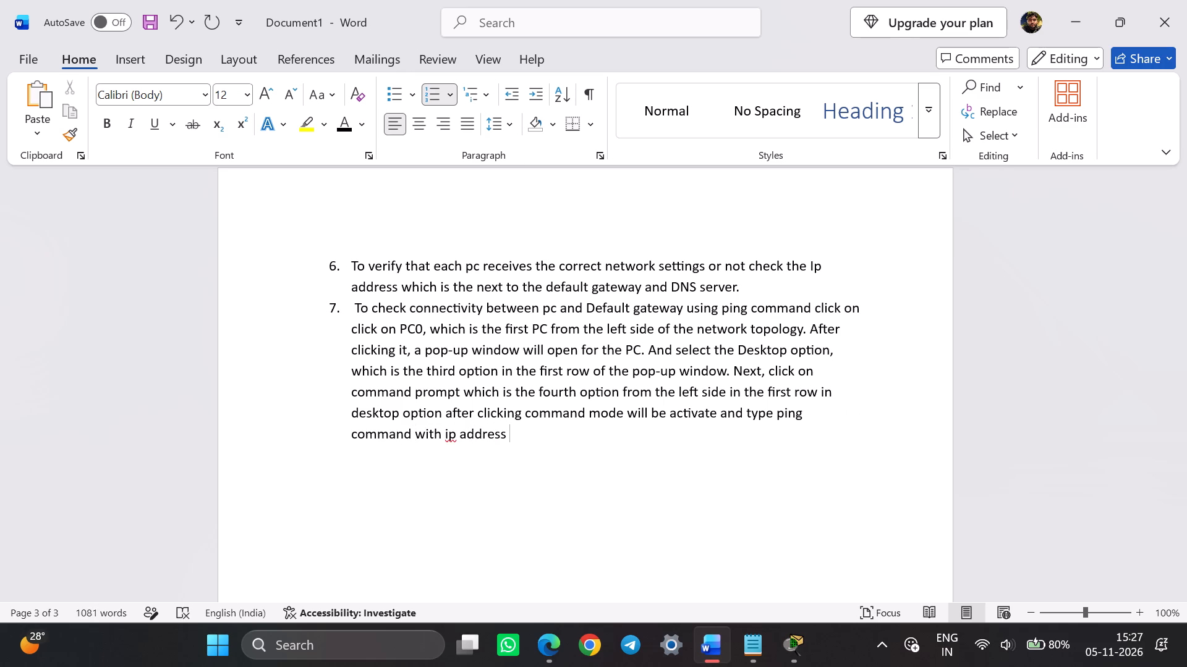
text(of)
key(space)
text(server)
key(space)
Extend item 7's ping instruction with "which is default gateway or another pc ip address".
text(which is de)
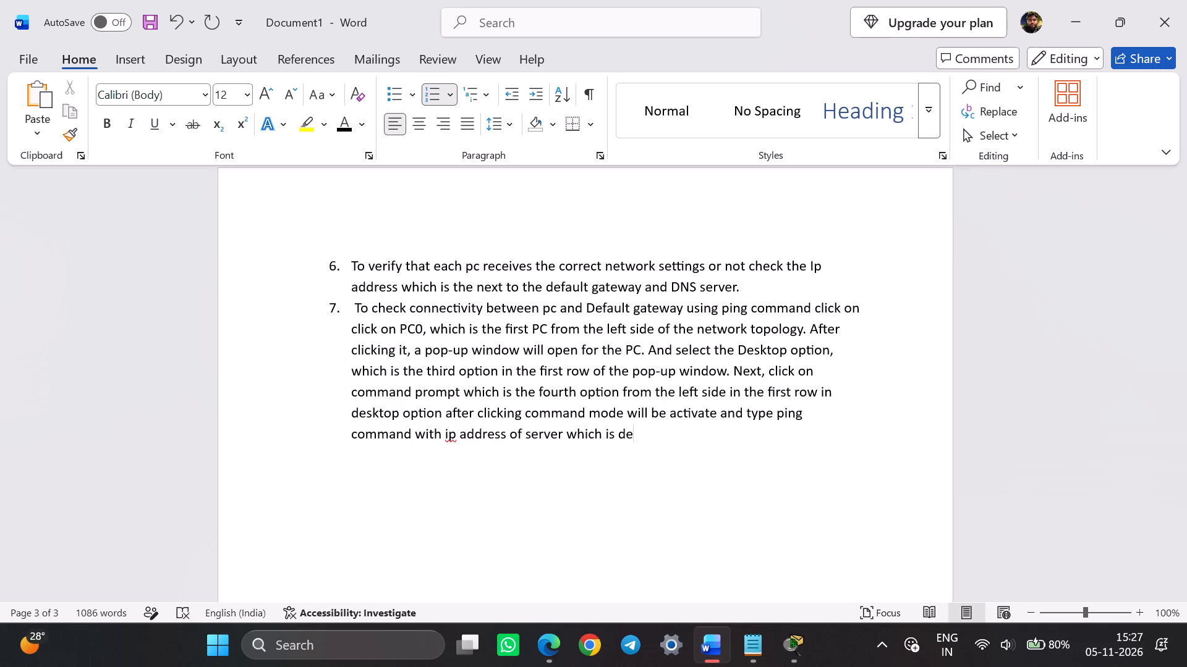
text(fault gate)
text(way or)
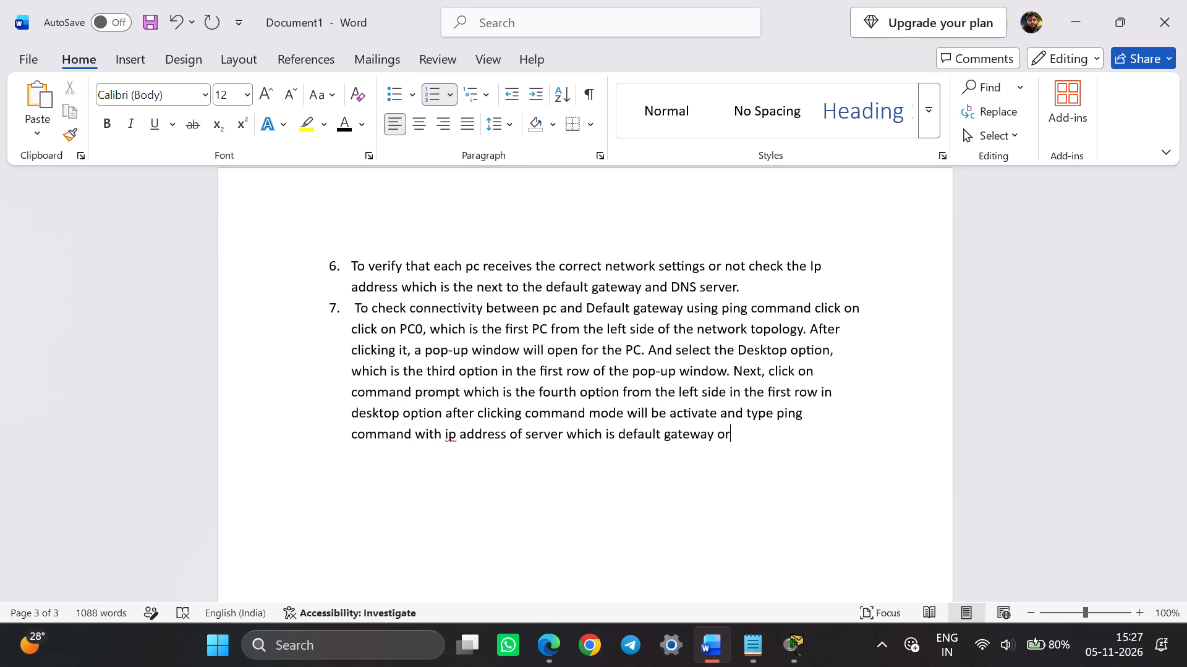
key(space)
text(ant)
key(BackSpace)
text(other)
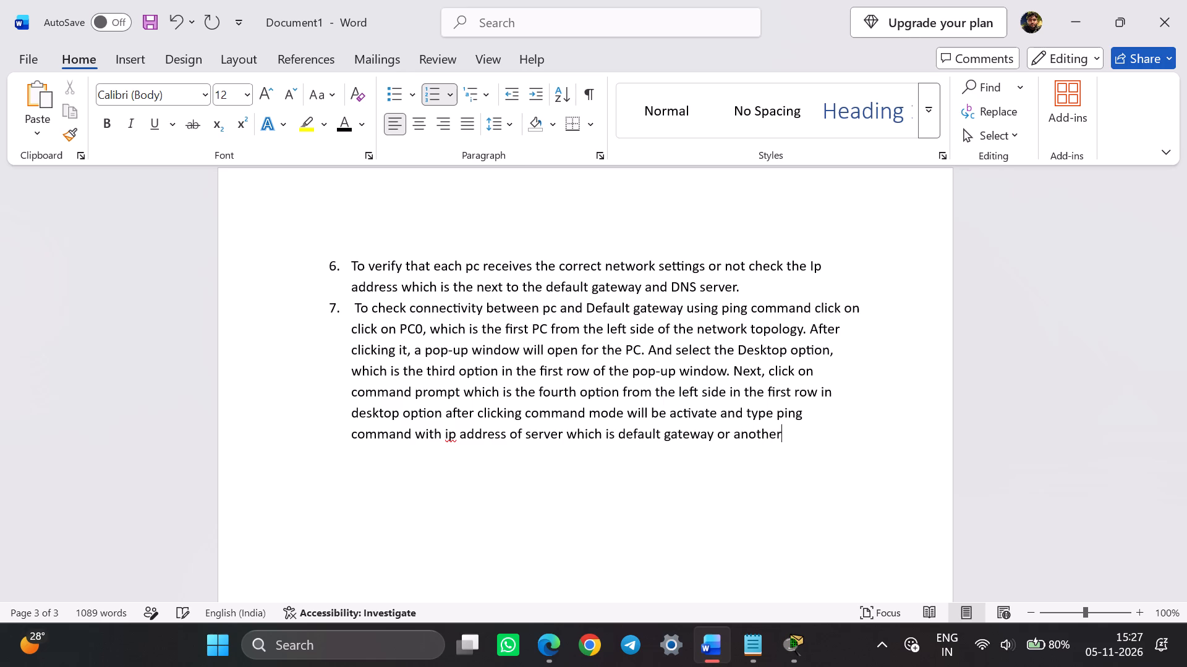
key(space)
text(pc ip address)
key(space)
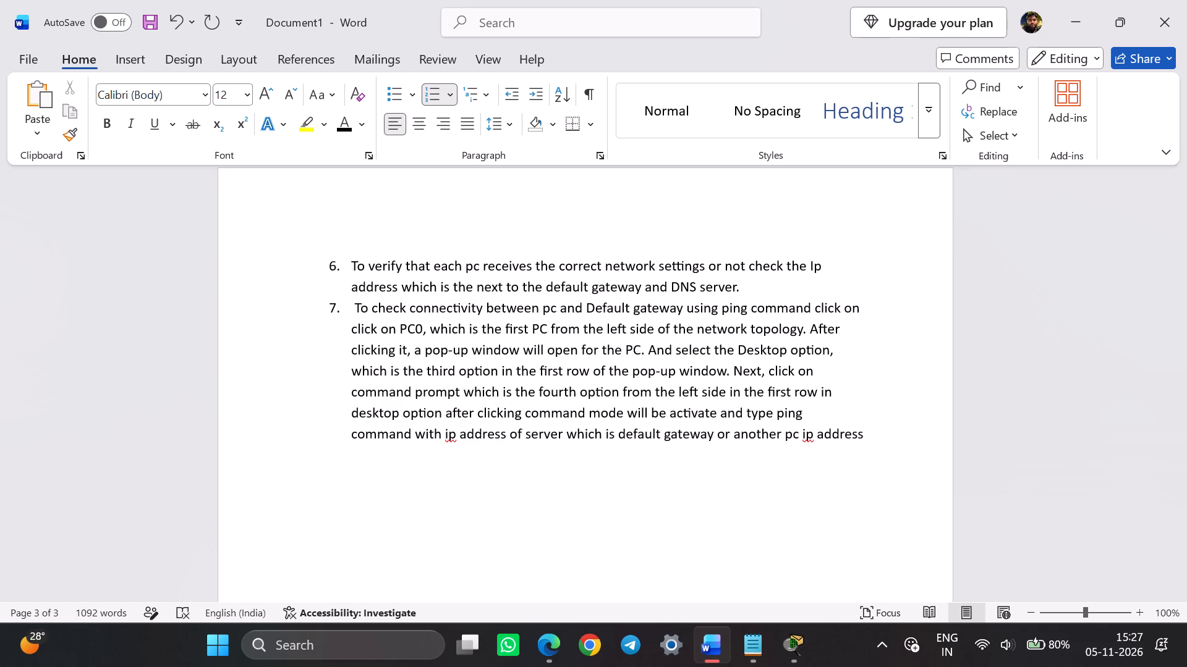
Continue item 7 with ", now we are getting reply option from the ip and we are able to see that".
key(BackSpace)
text(, now we are getting)
key(space)
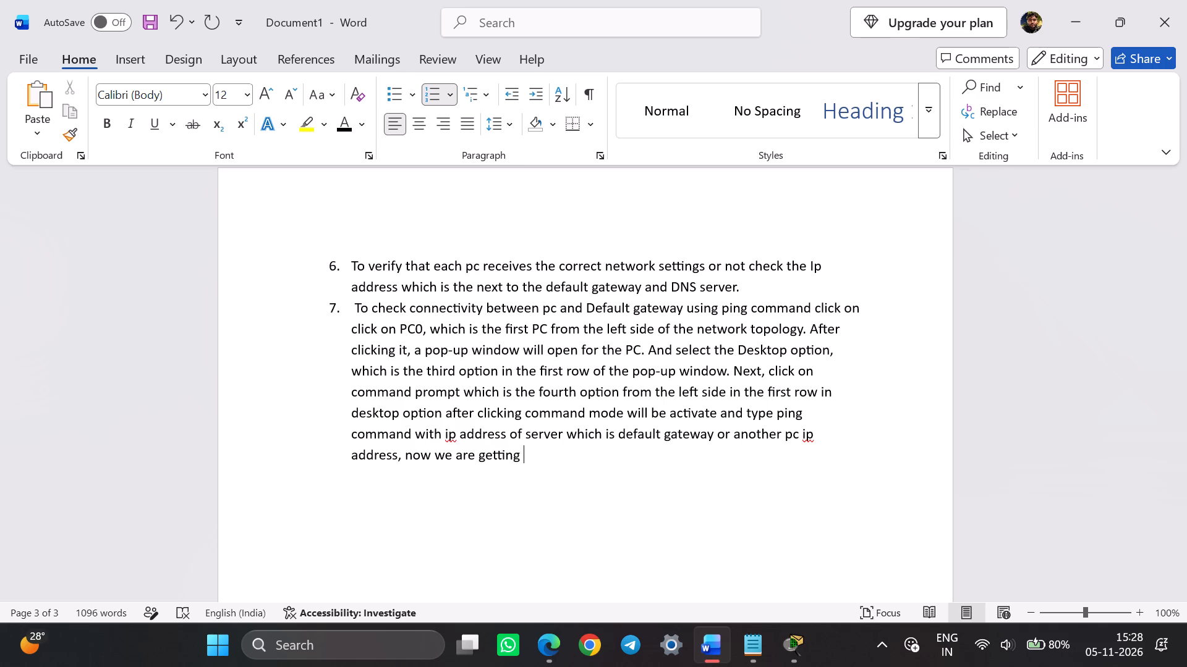
text(reply)
key(space)
text(option from the ip adn)
key(BackSpace)
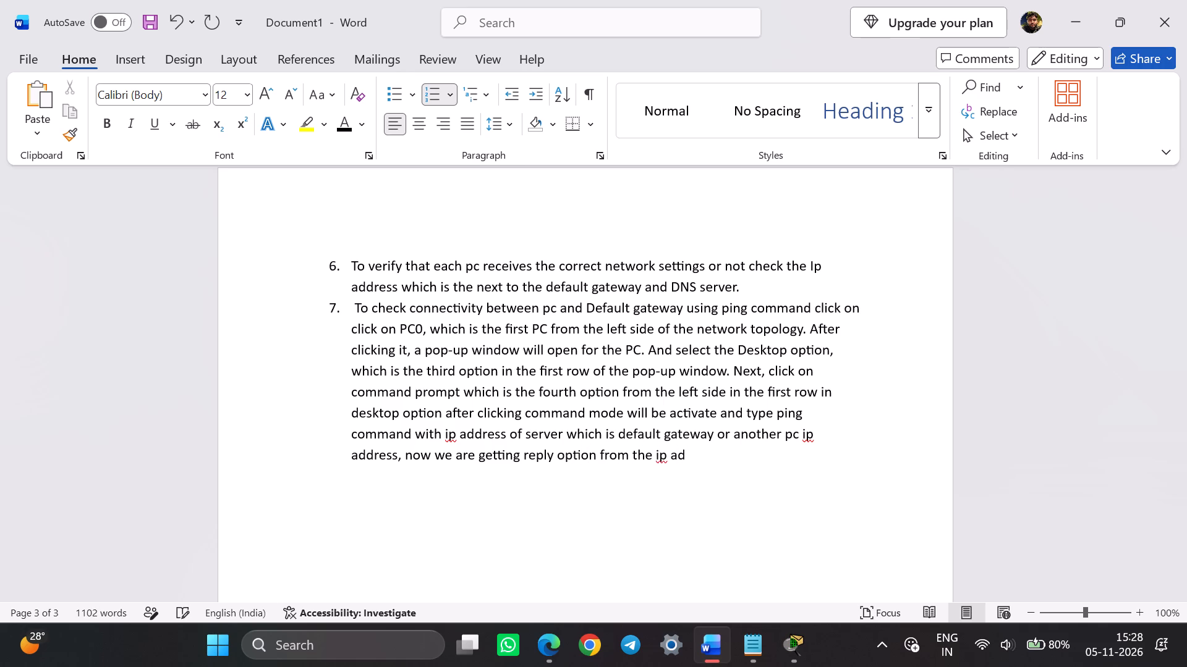
key(BackSpace)
text(nd we are able to see that)
key(space)
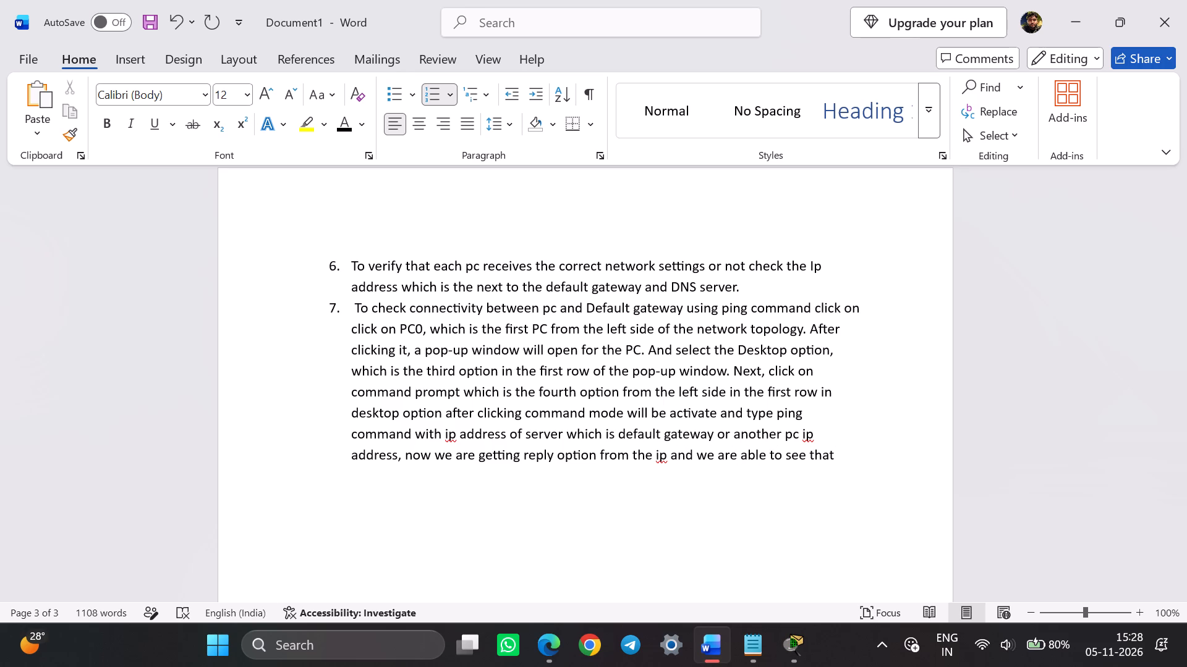
Add the ping result "we have send 4 packets and also receive 4 packet and 0% loass means" to item 7.
text(we c)
key(BackSpace)
text(have send 4 packets n)
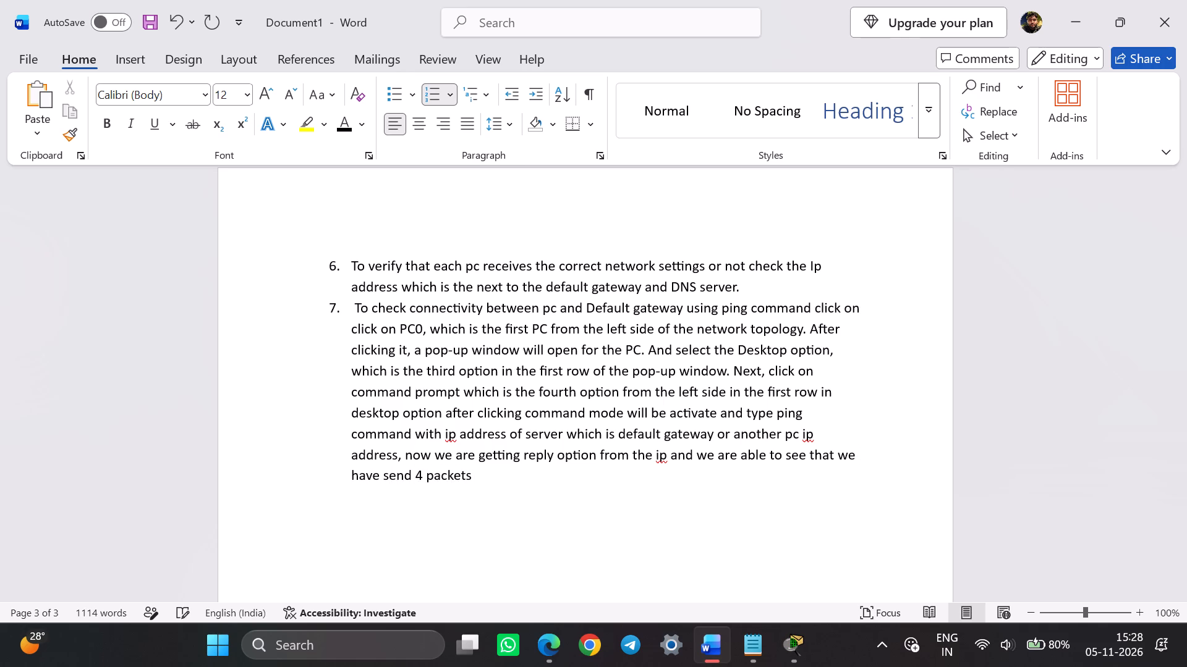
key(BackSpace)
text(and also receive 4 packet)
key(space)
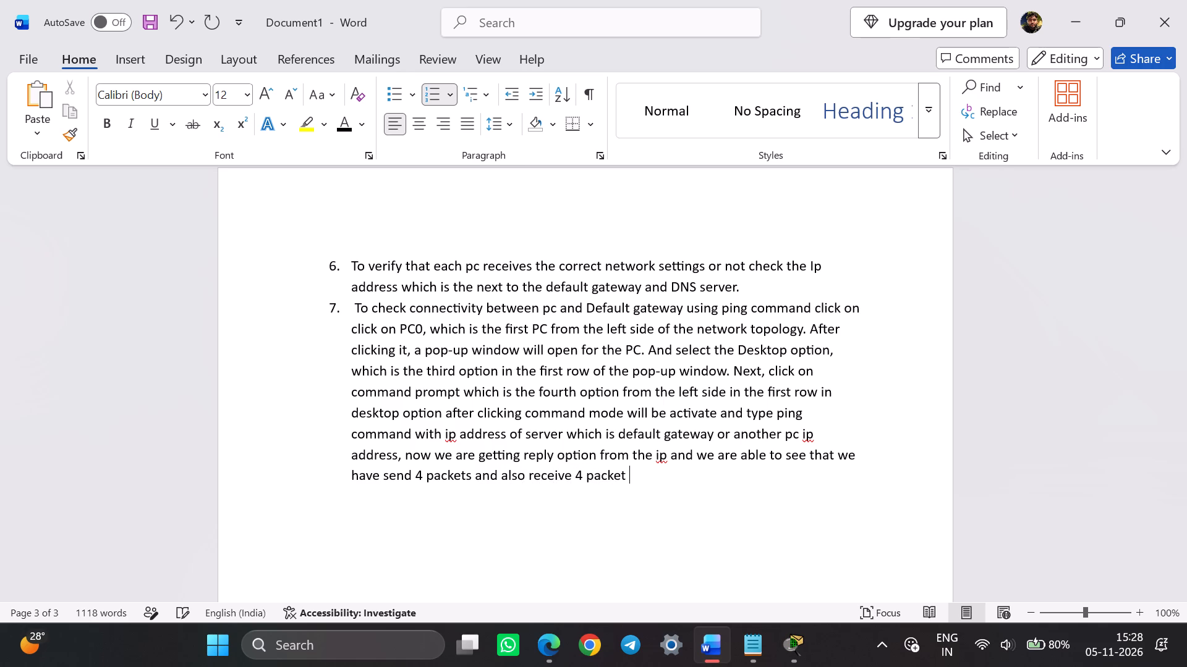
text(and)
key(space)
text(0% loass means)
key(space)
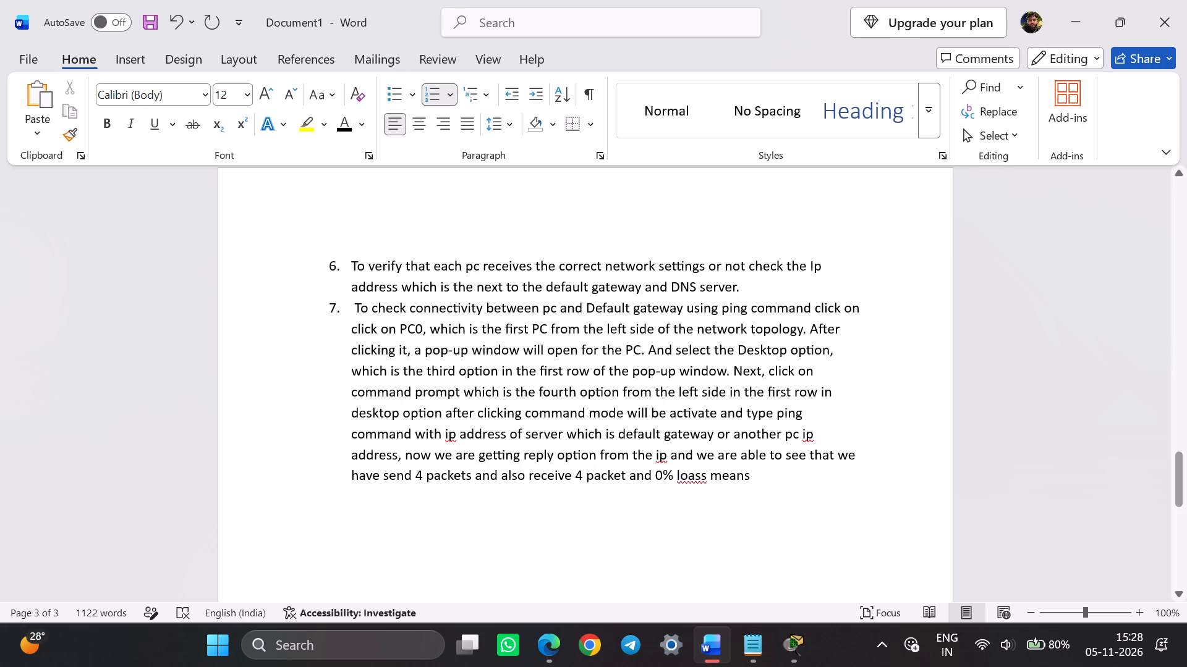
Append "connectivity between PCs and the default gateway using ping", copied from the Notepad task list, plus "is working 100 %." to Word's item 7.
click(747, 646)
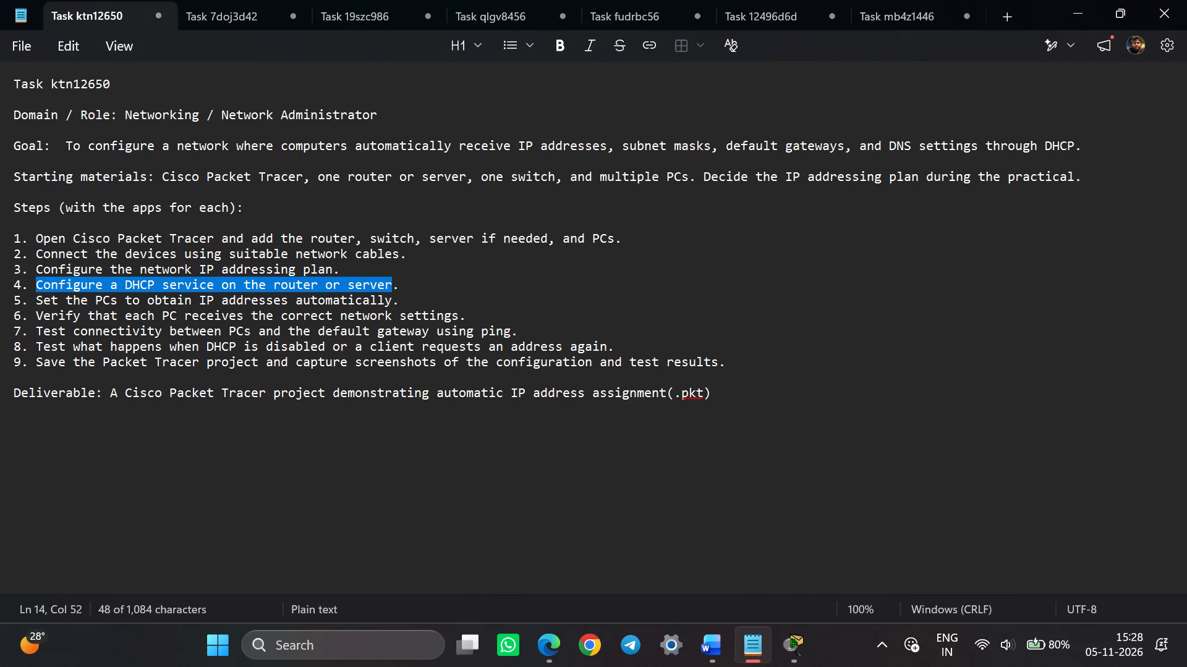
click(134, 258)
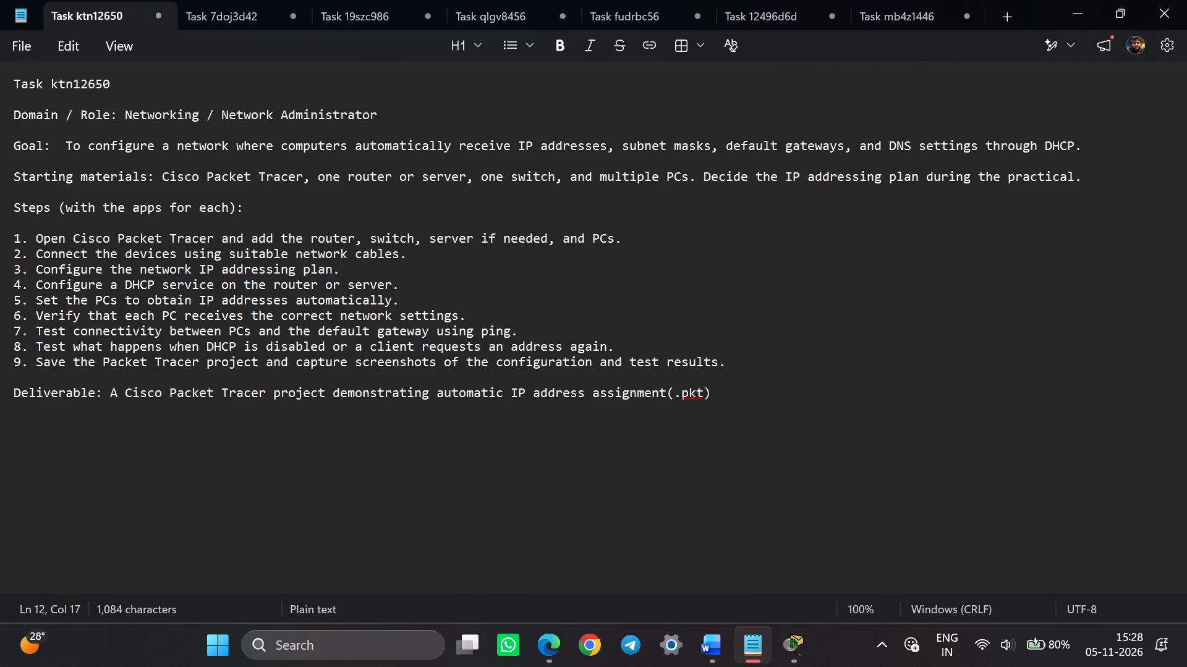
drag(75, 326, 511, 327)
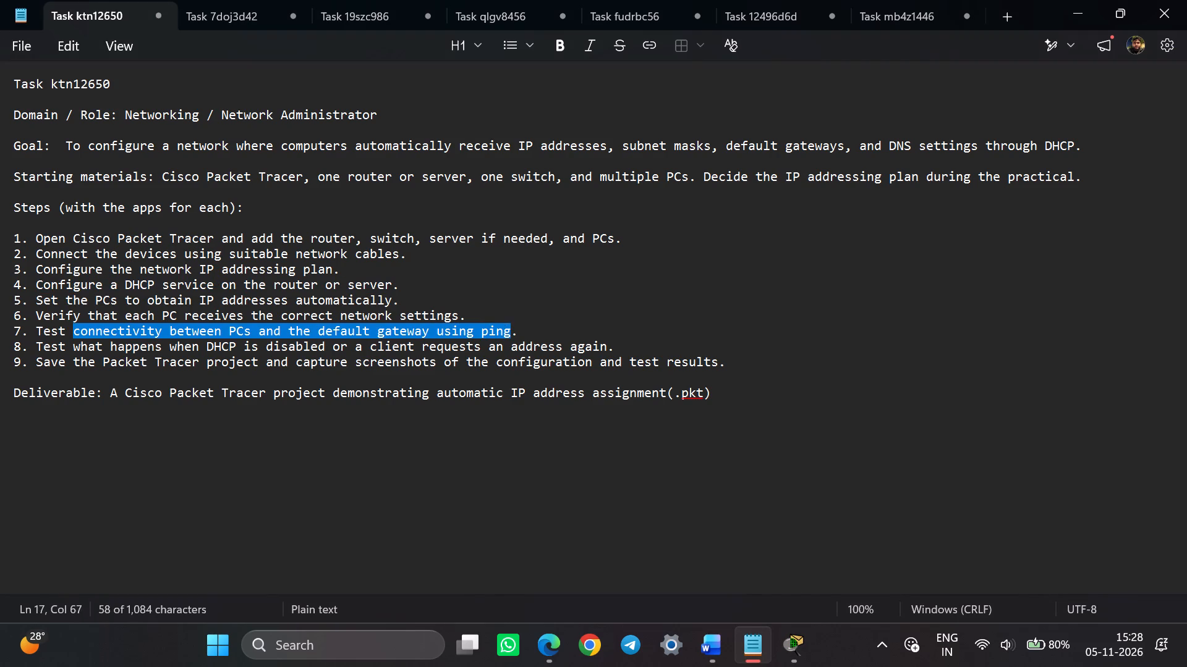
drag(511, 327, 510, 332)
key(ctrl+c)
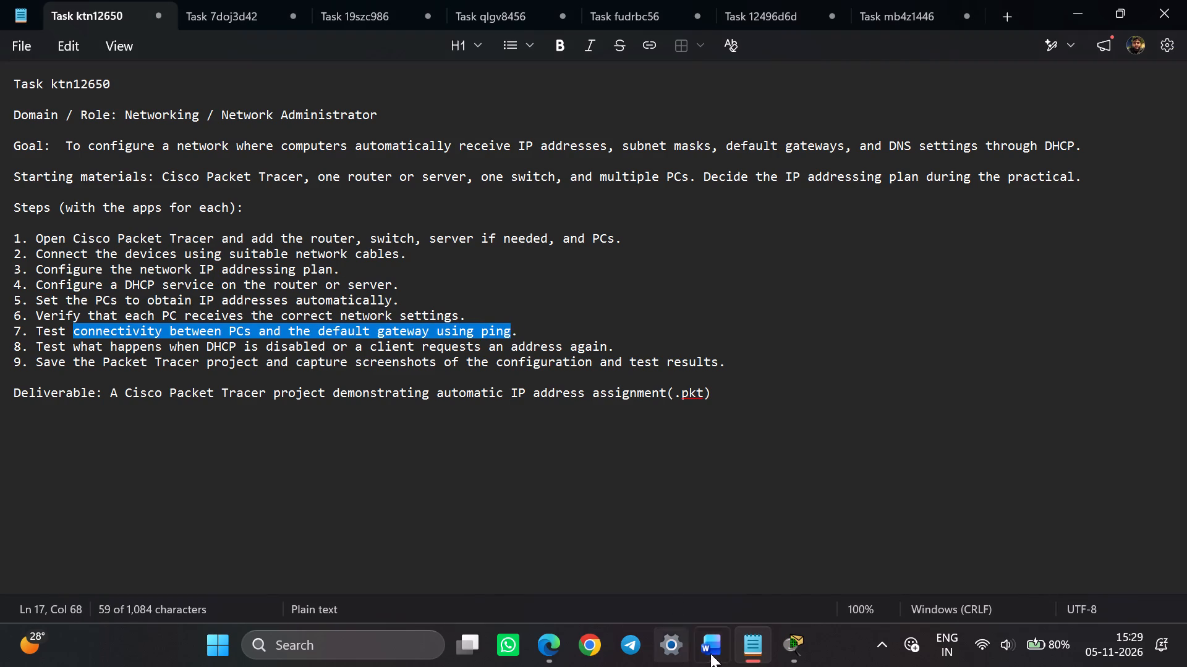
click(717, 657)
key(ctrl+v)
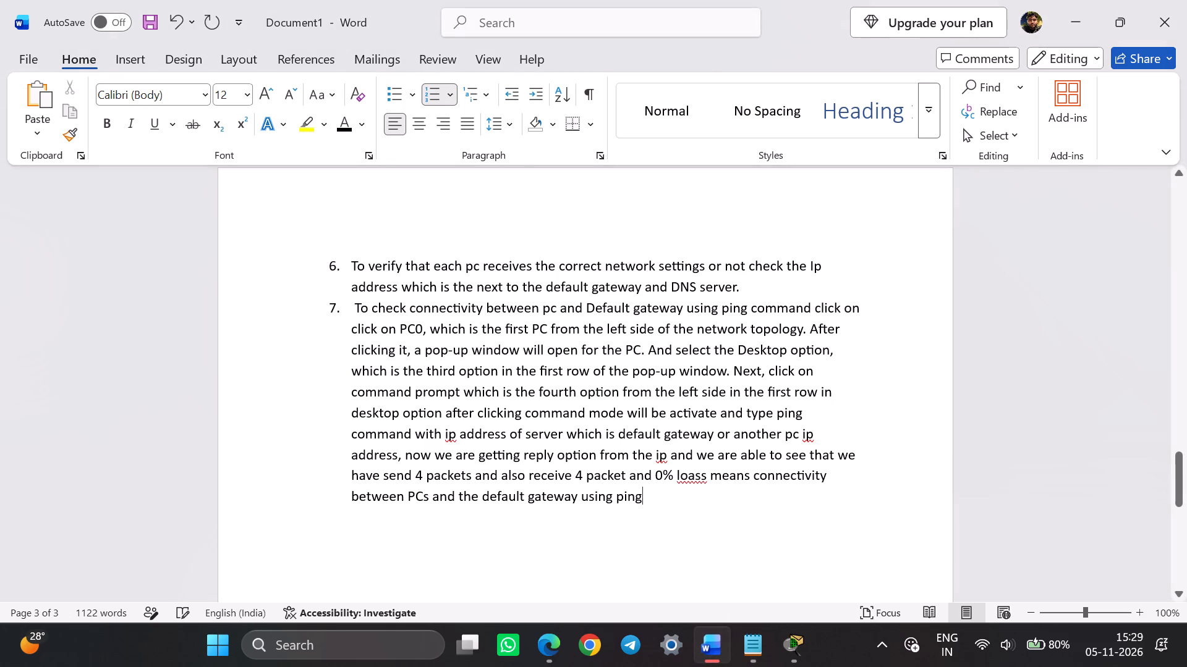
key(space)
text(is working 100)
key(space)
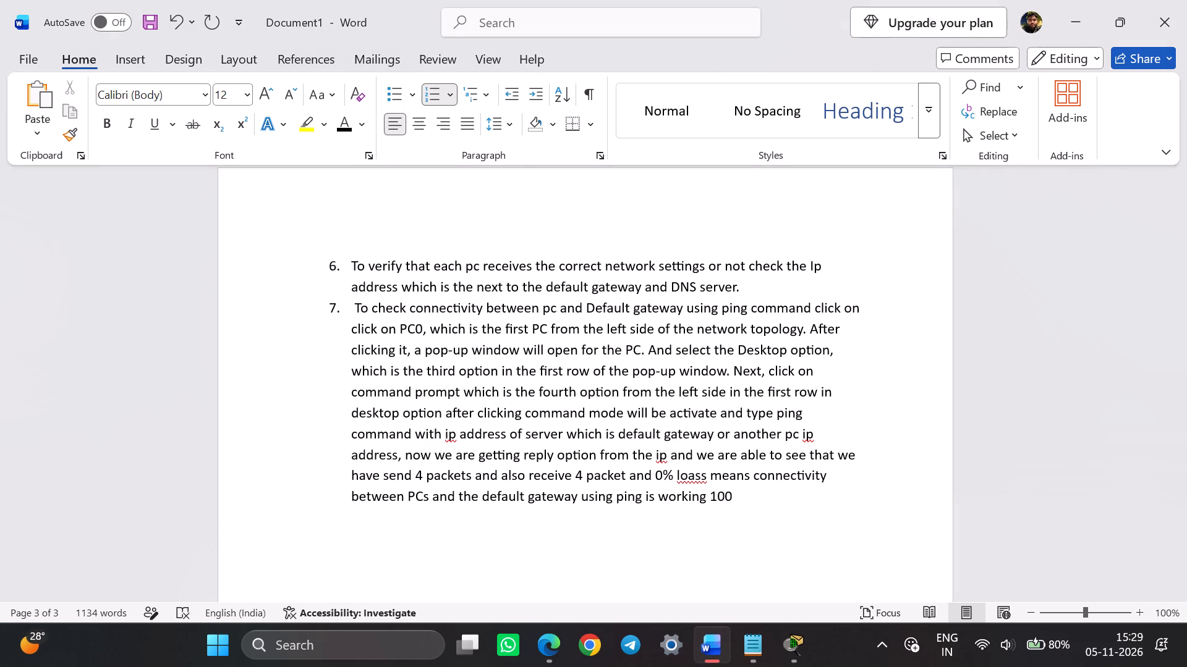
key(shift+percent)
key(period)
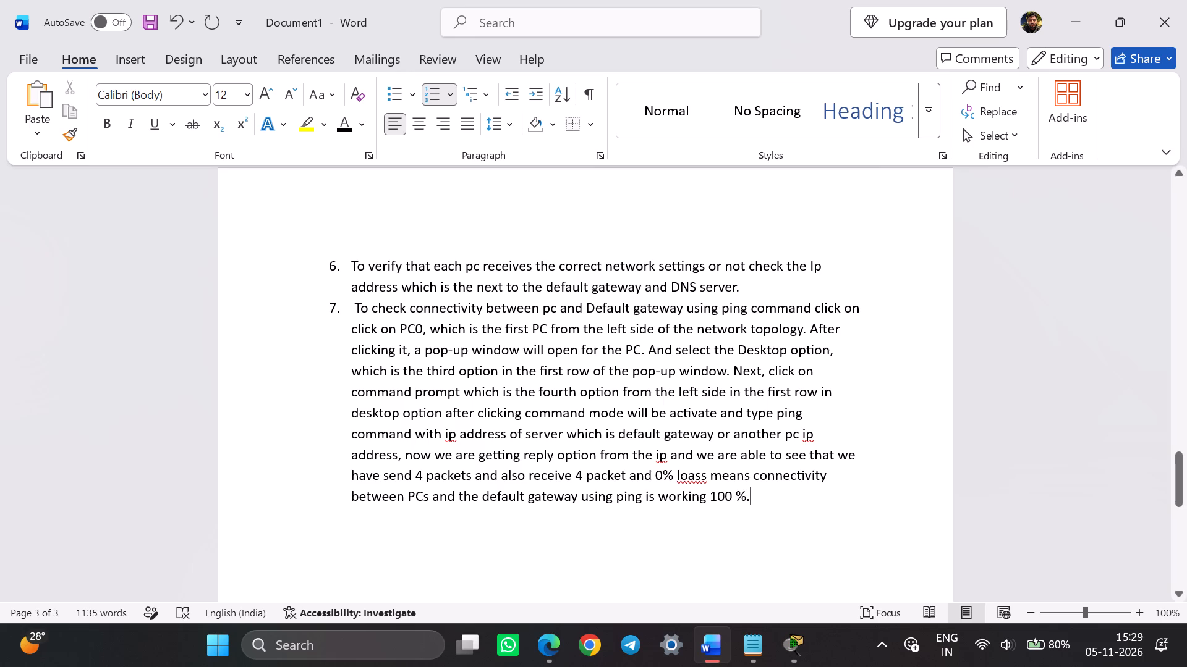
drag(759, 492, 347, 271)
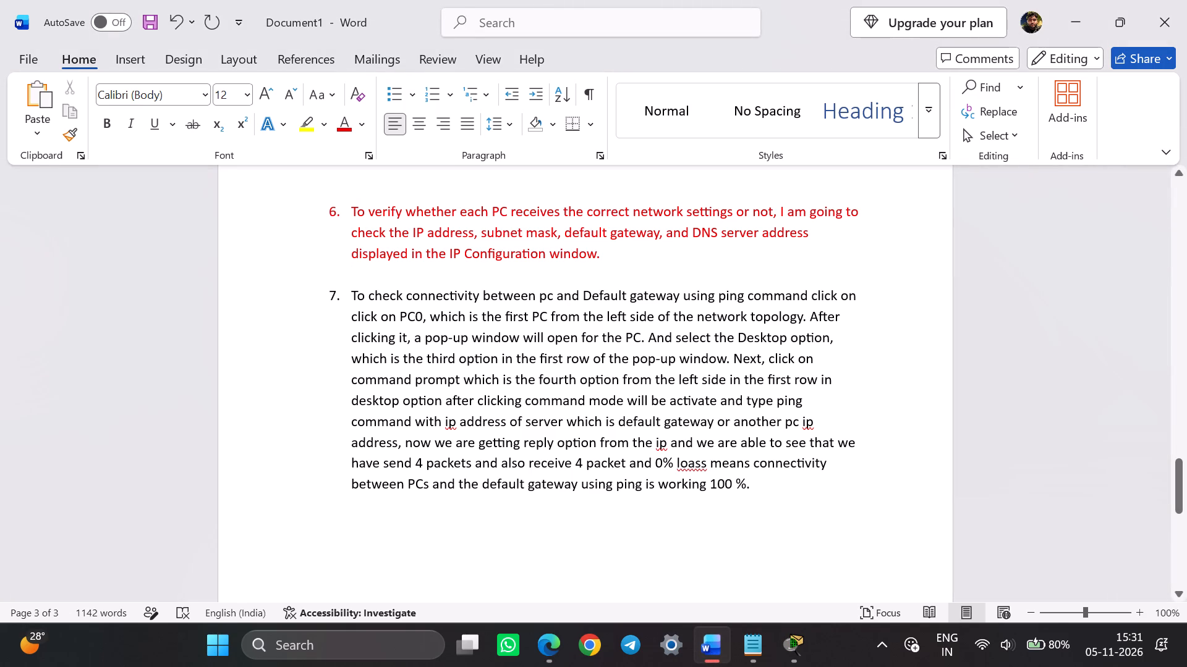
click(365, 294)
key(ctrl+v)
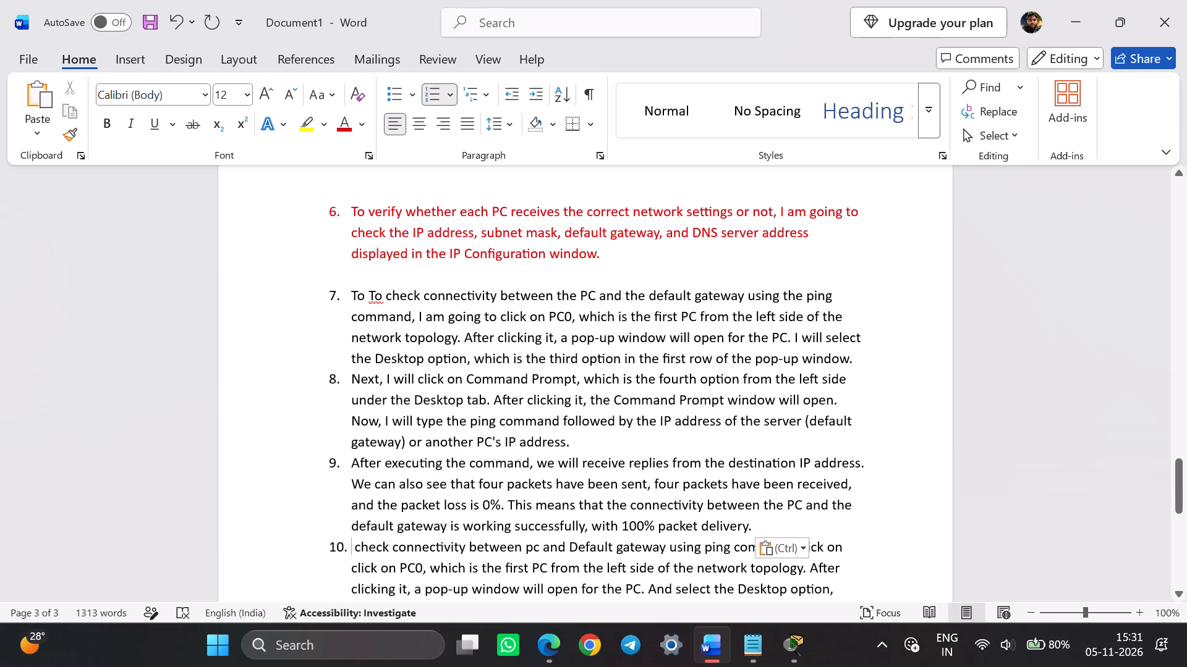
click(365, 294)
key(BackSpace)
key(BackSpace)
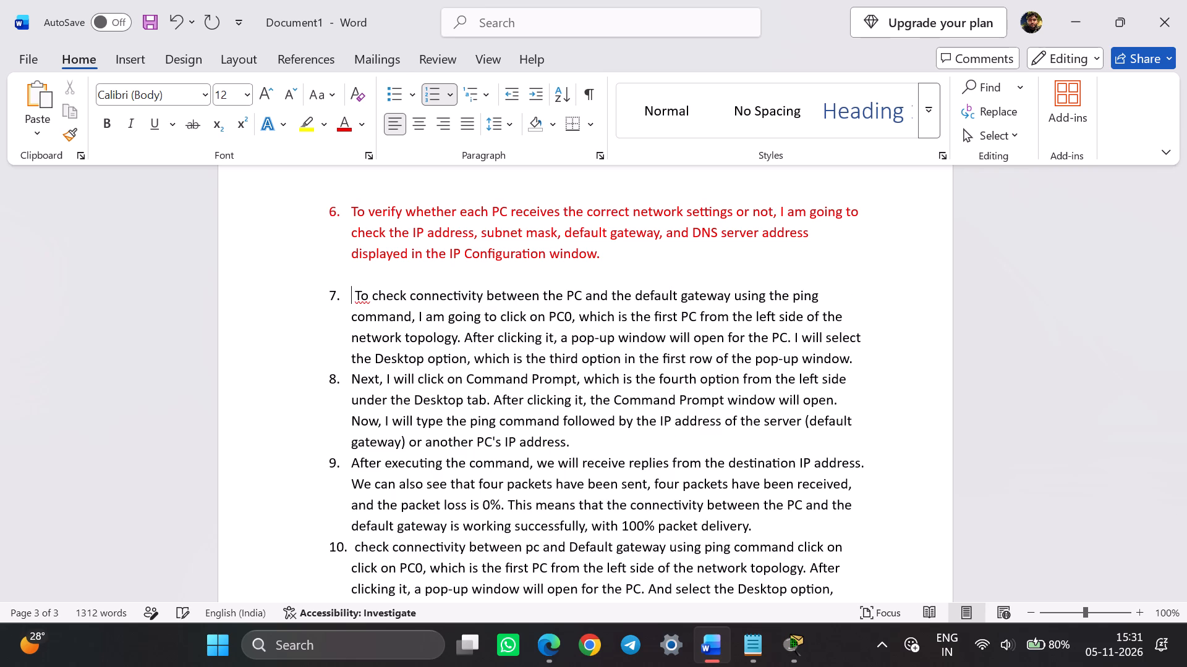
key(Right)
key(BackSpace)
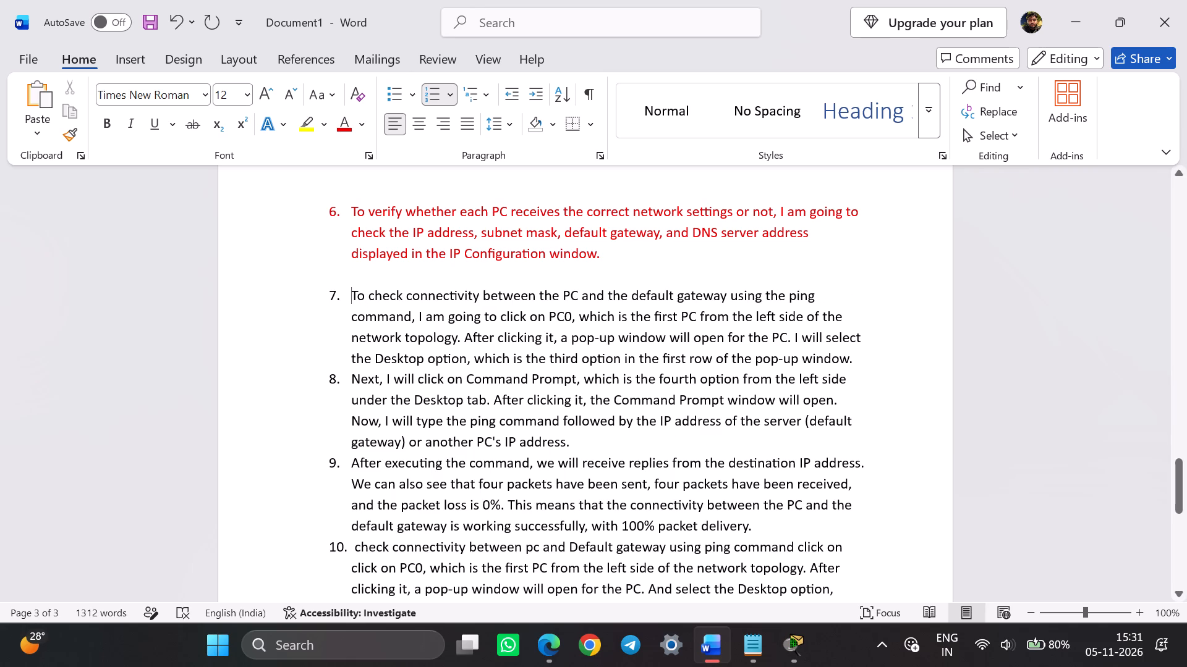
Remove the list numbers from the "Next, I will click on Command Prompt" and "After executing the command" paragraphs, keeping them under item 7.
click(352, 380)
key(BackSpace)
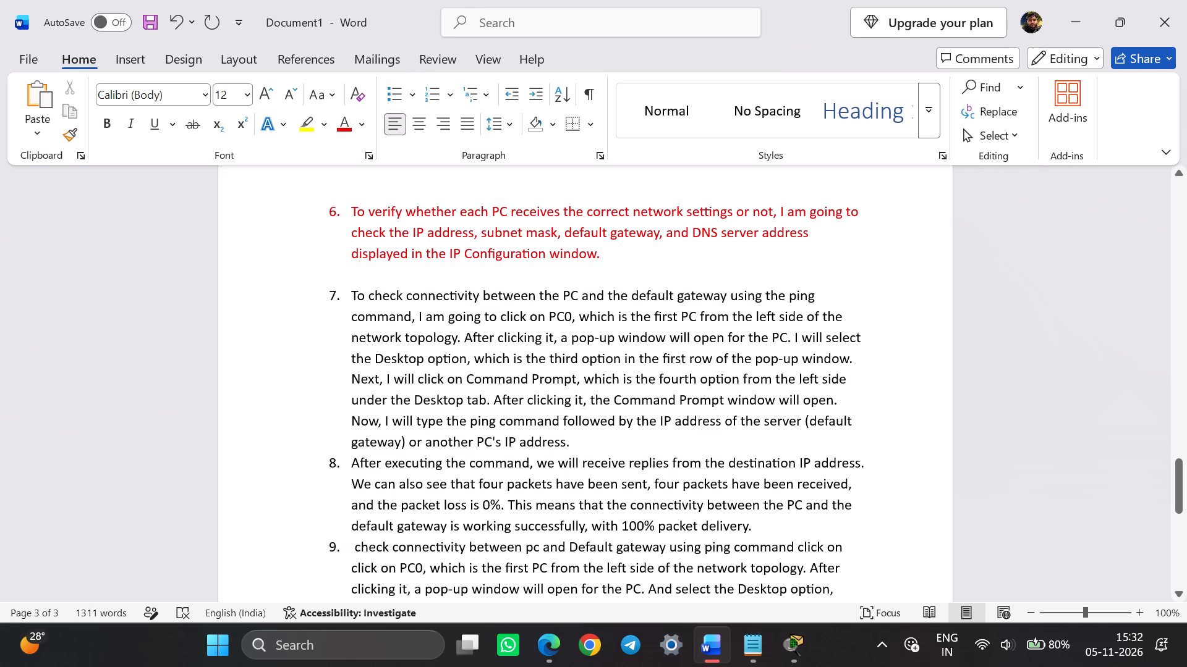
click(350, 459)
key(BackSpace)
Delete the remaining old draft ping paragraph below item 7's corrected text, including its list number.
scroll(350, 459, down, 1)
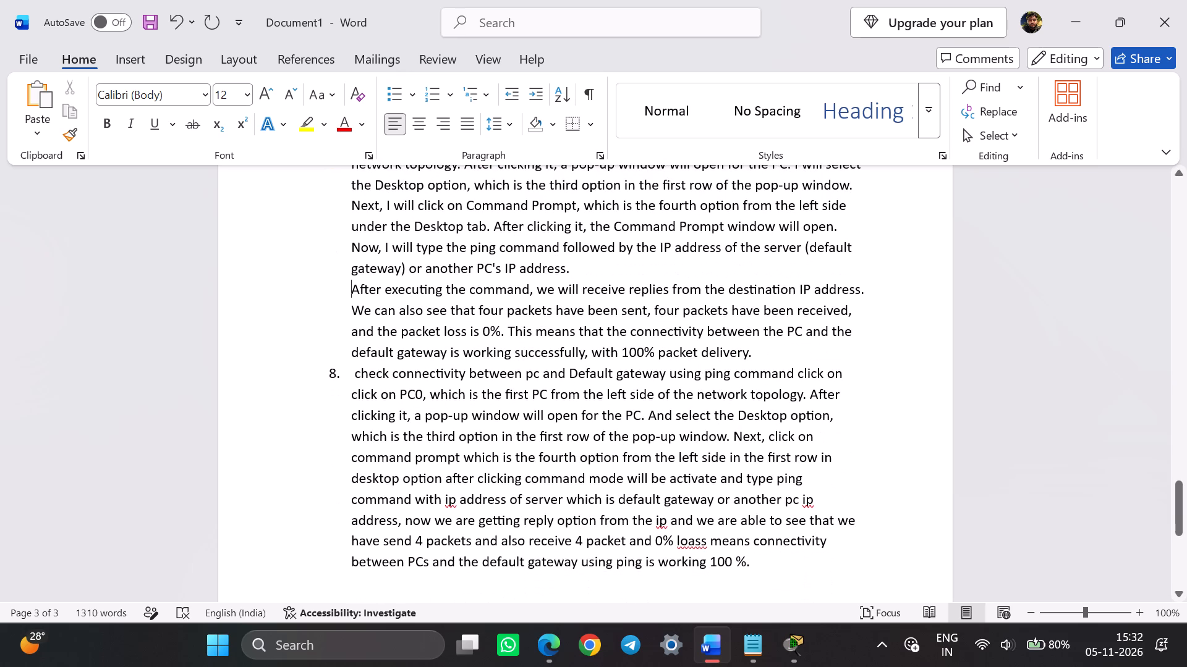
click(352, 376)
key(BackSpace)
drag(353, 374, 810, 563)
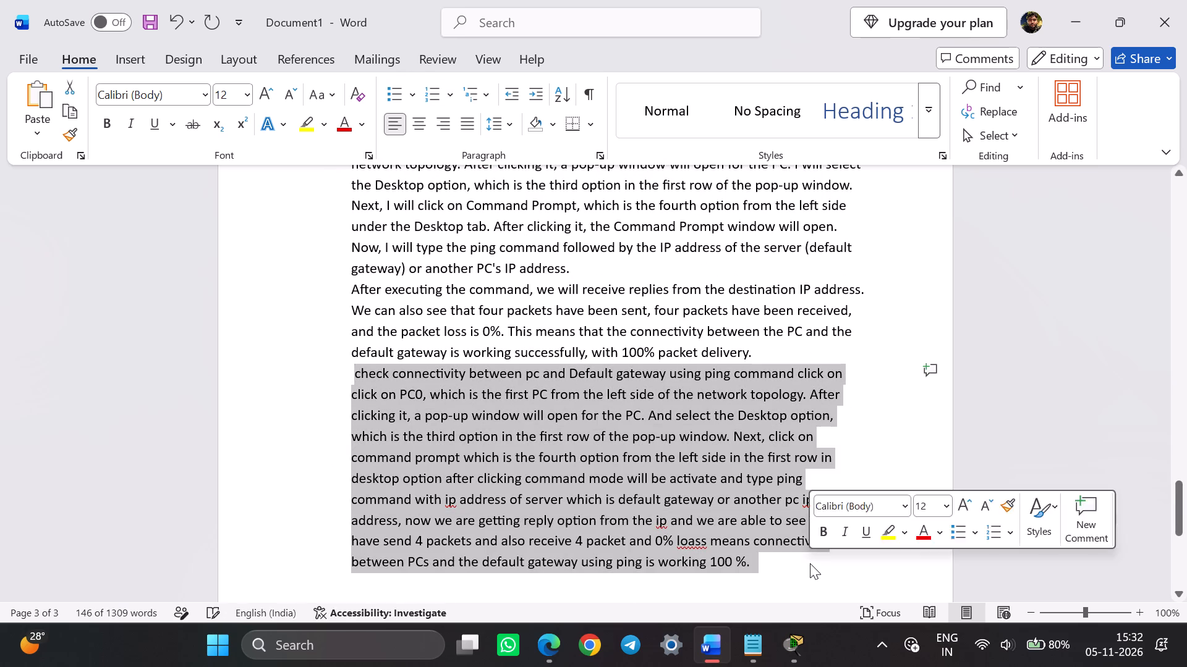
key(BackSpace)
key(BackSpace)
key(BackSpace)
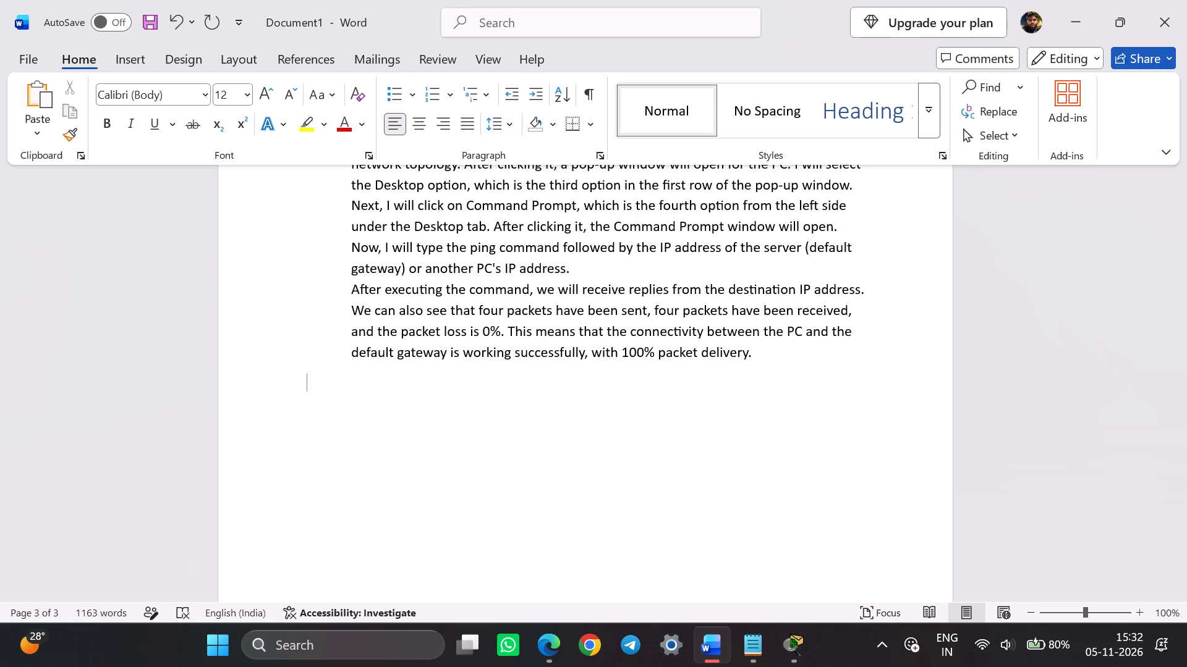
scroll(1061, 455, up, 1)
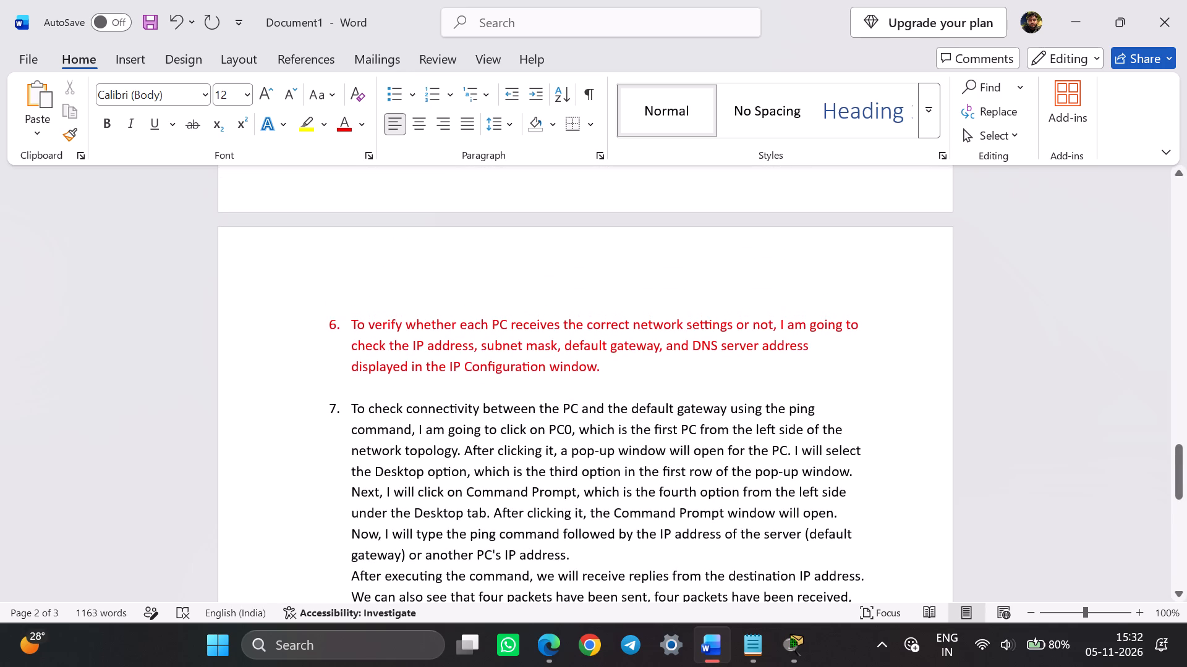
scroll(753, 450, down, 1)
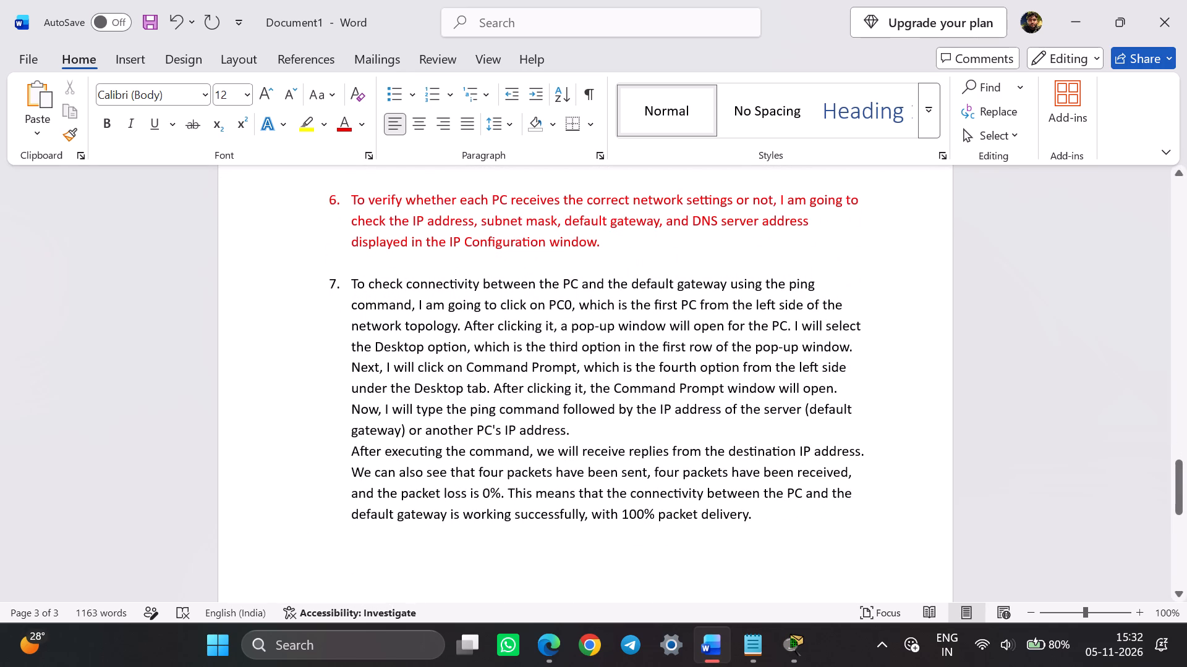
Start an empty numbered item 8 on the line directly below item 7's last paragraph.
key(BackSpace)
key(Return)
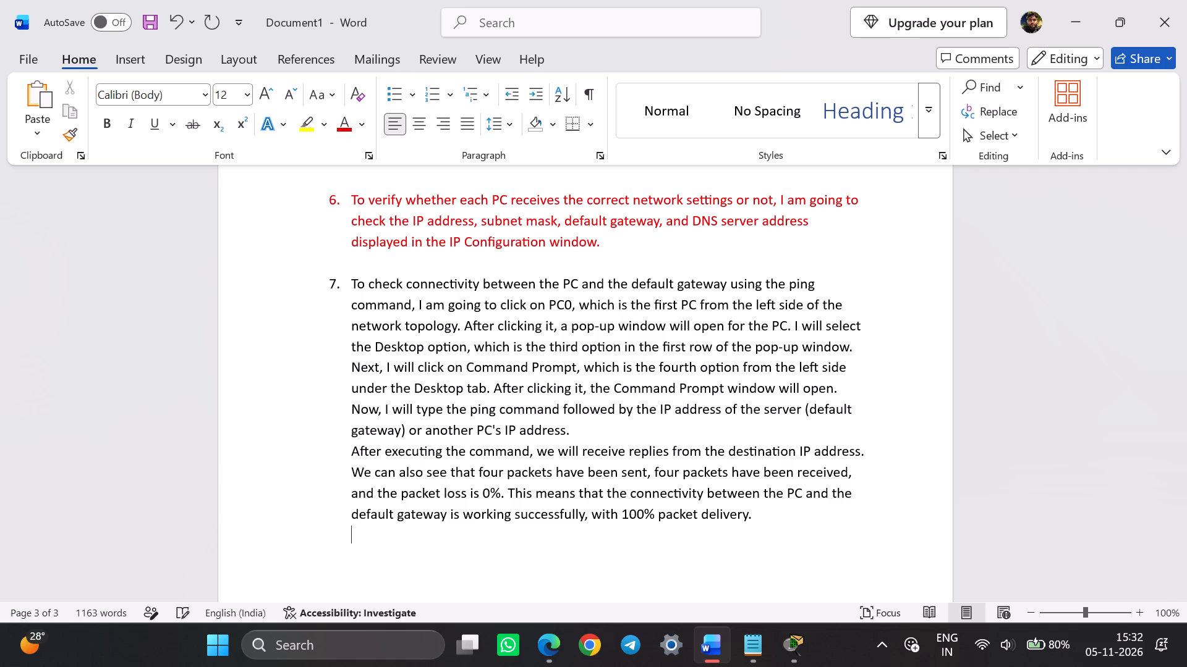
key(BackSpace)
text(8.)
key(space)
Switch to Packet Tracer's PC0 window showing the Command Prompt and close it.
click(718, 647)
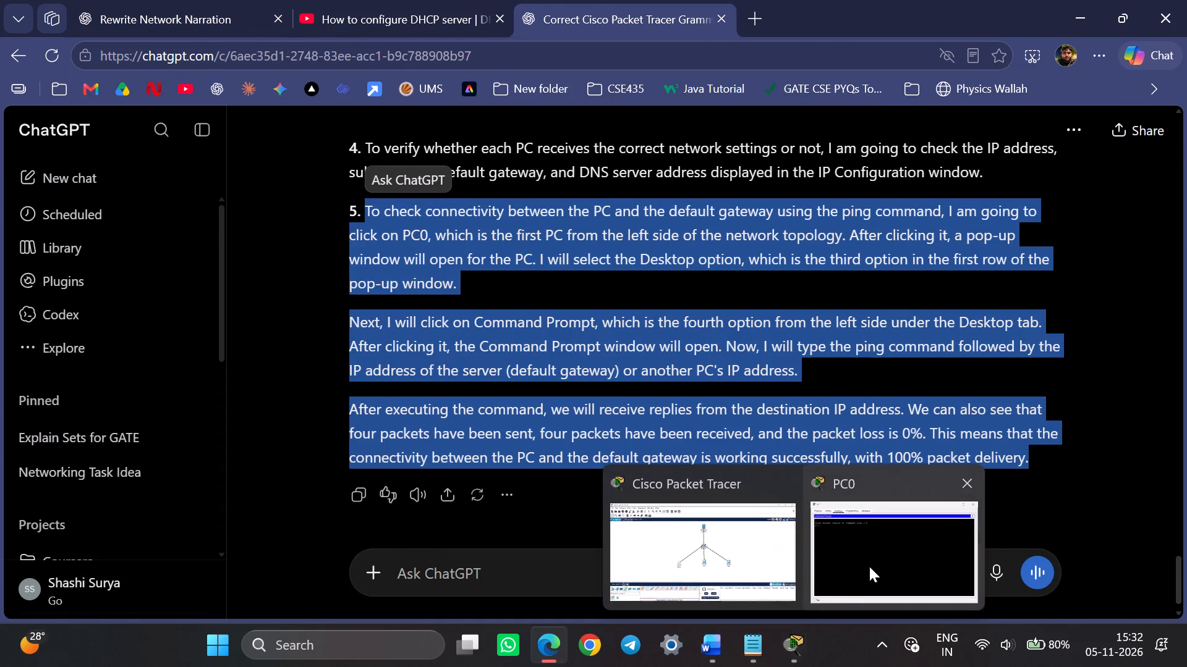
click(873, 560)
click(960, 81)
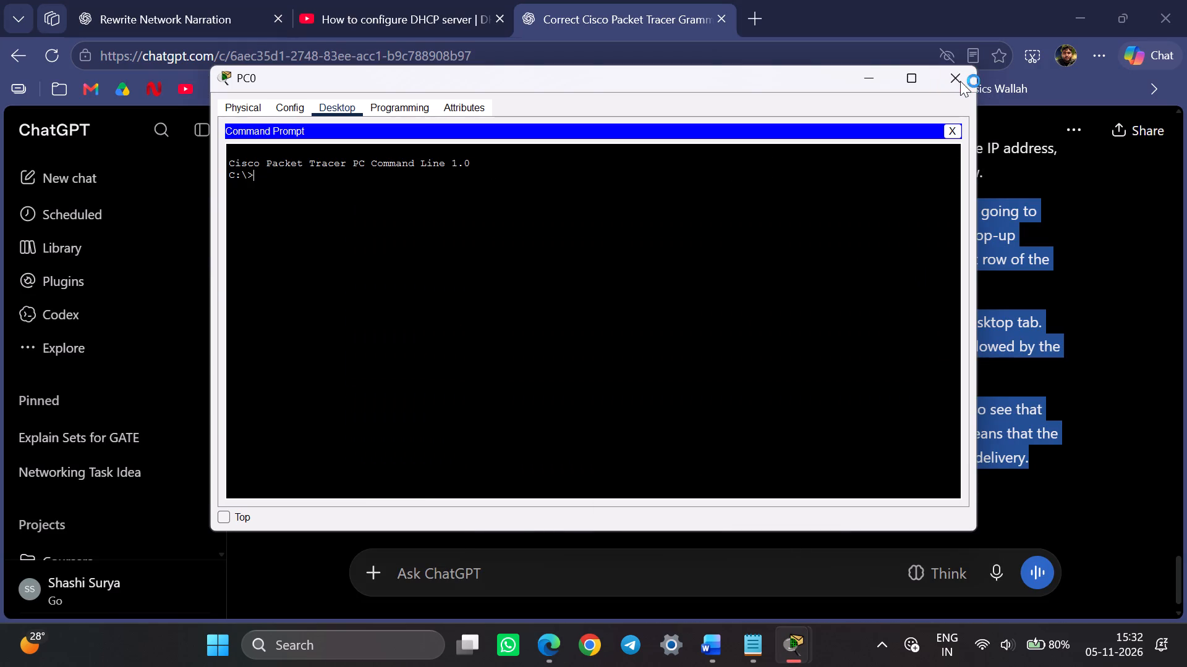
Open PC1's IP Configuration in the Packet Tracer topology and switch its IPv4 addressing to Static.
click(789, 637)
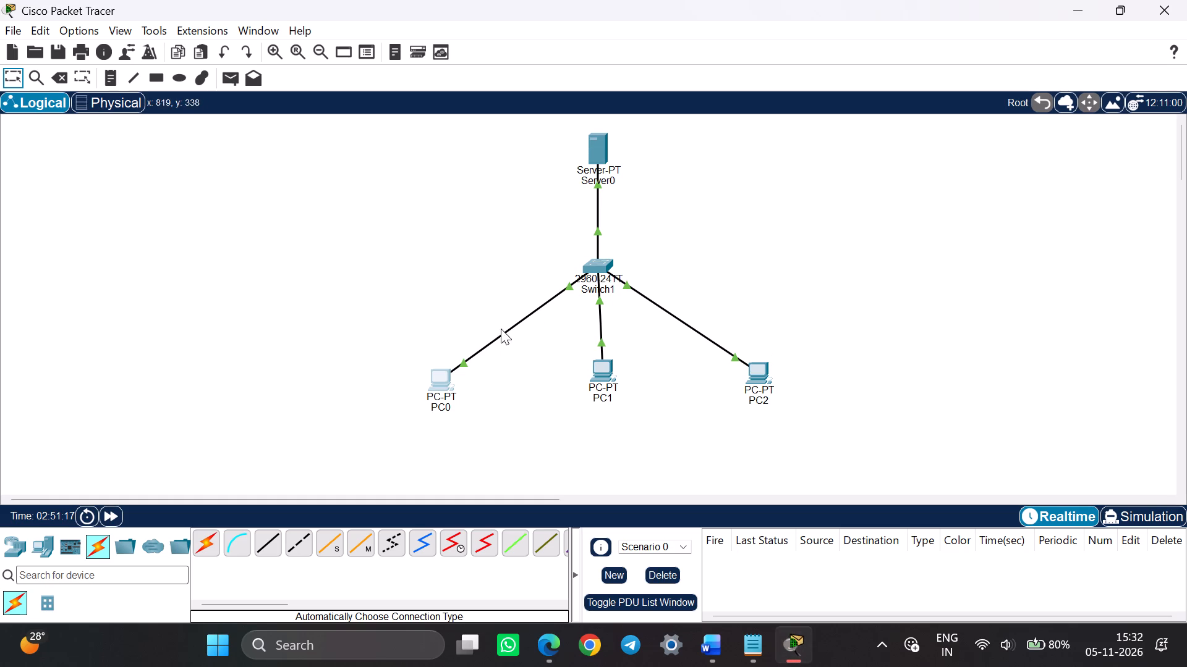
click(595, 374)
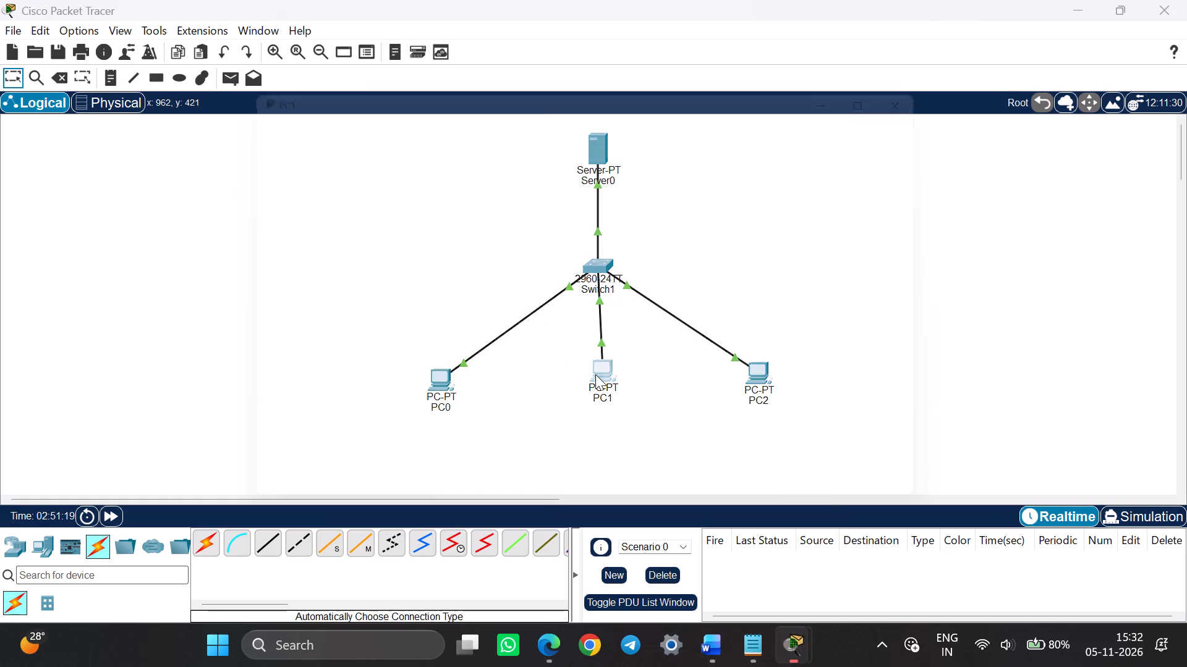
click(321, 152)
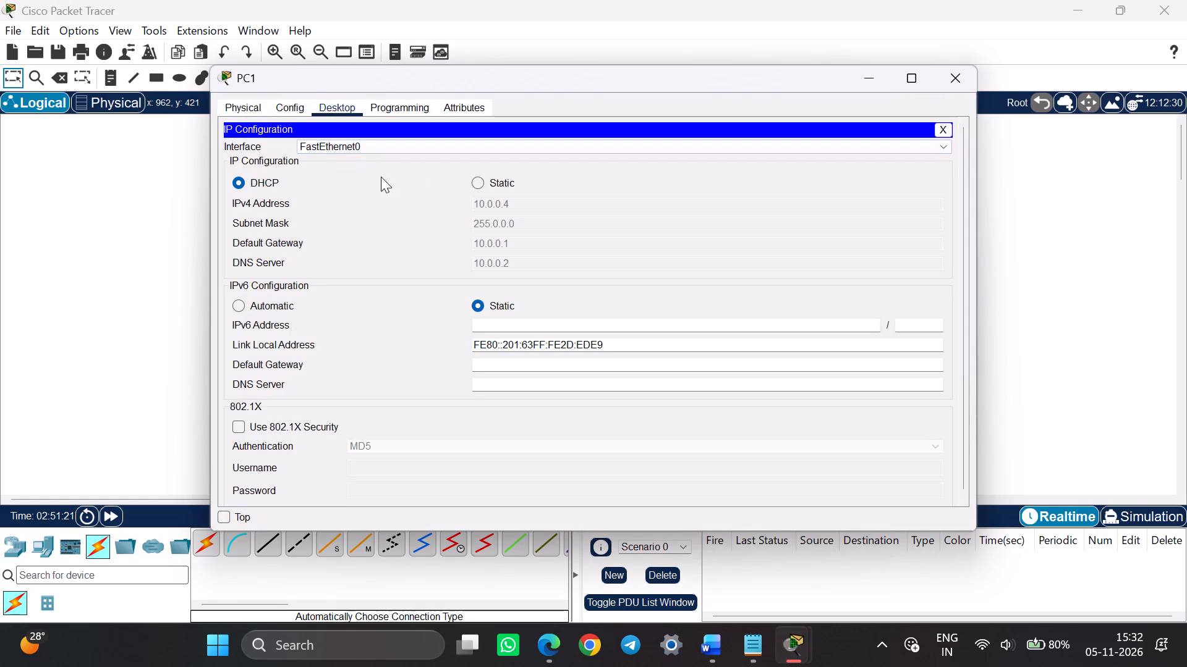
click(480, 183)
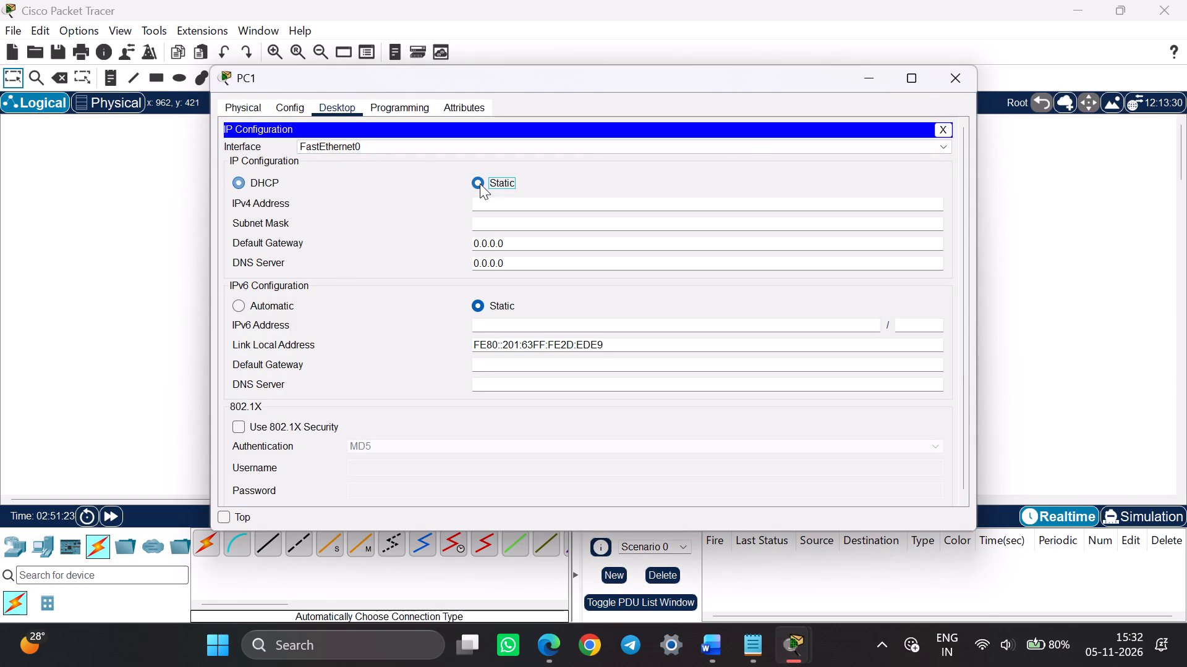
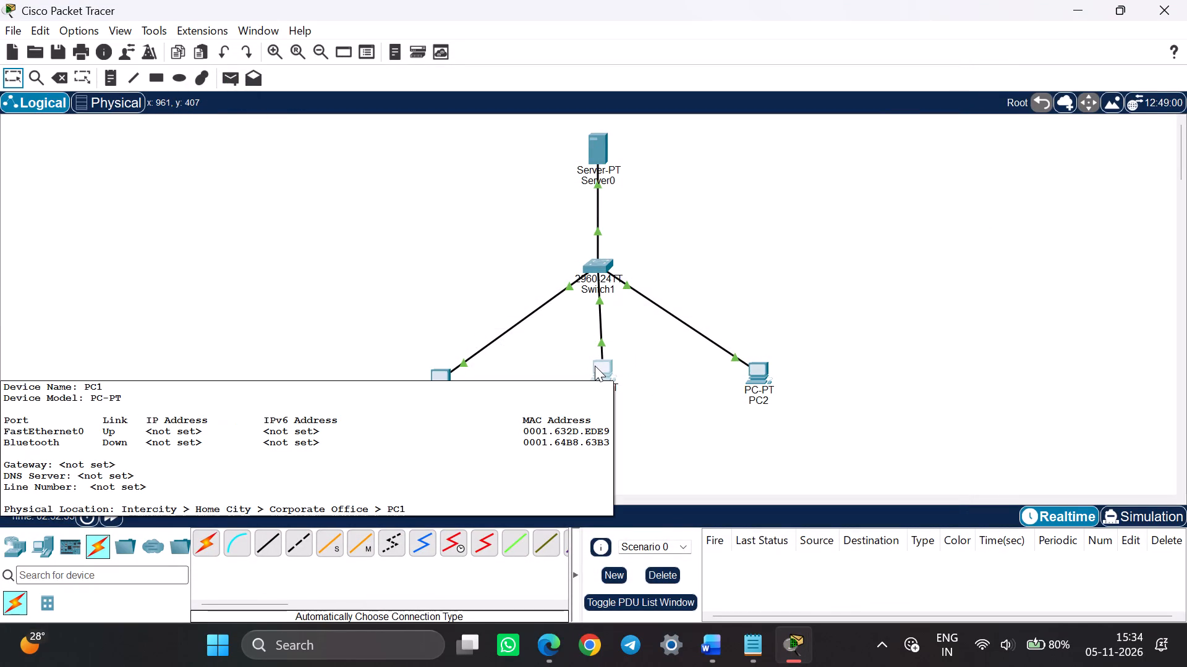
Switch to Word and write "Now I am going to check what happen when DHCP is disabled for this" in item 8.
click(673, 414)
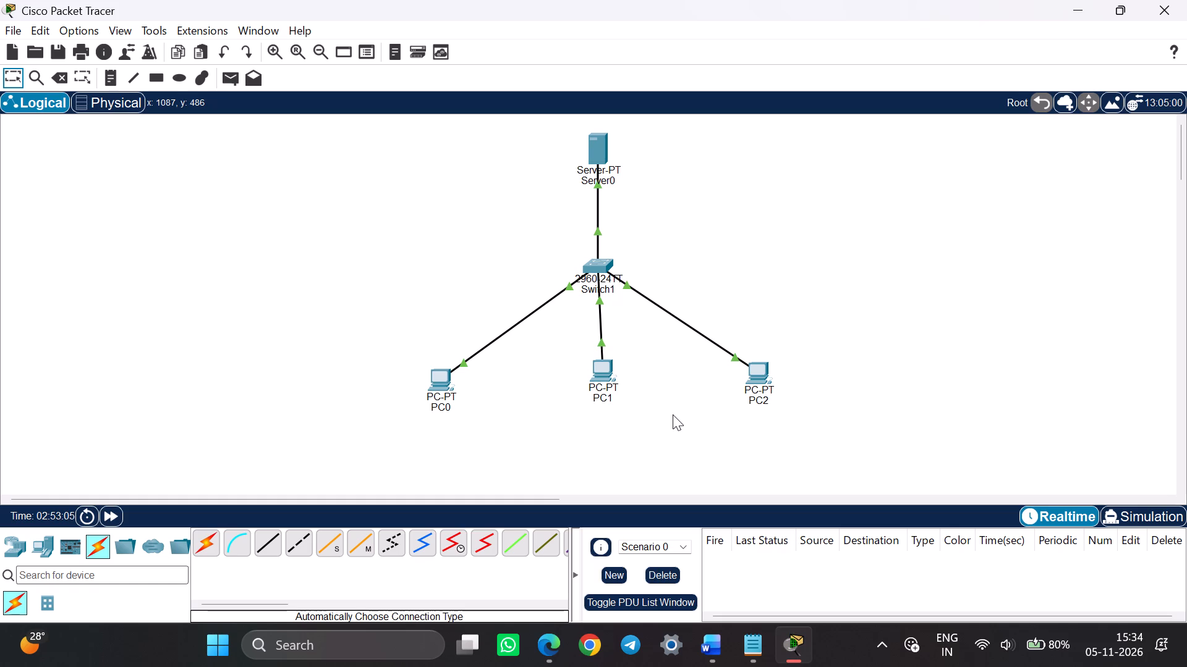
click(715, 666)
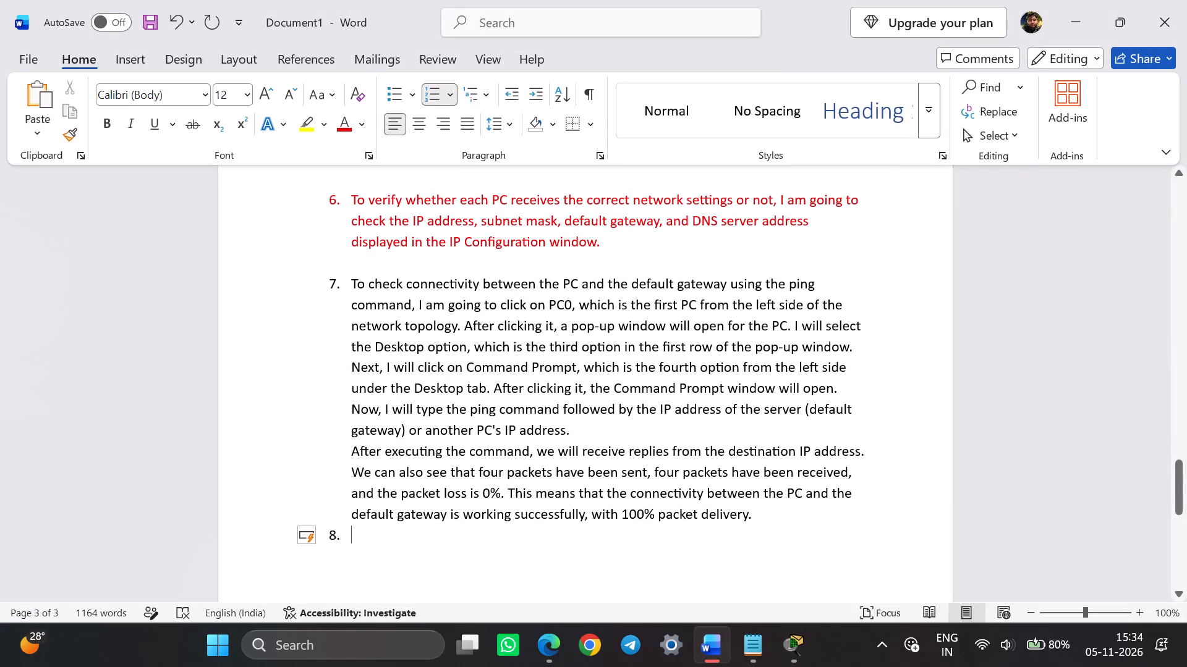
text(now i am going to c)
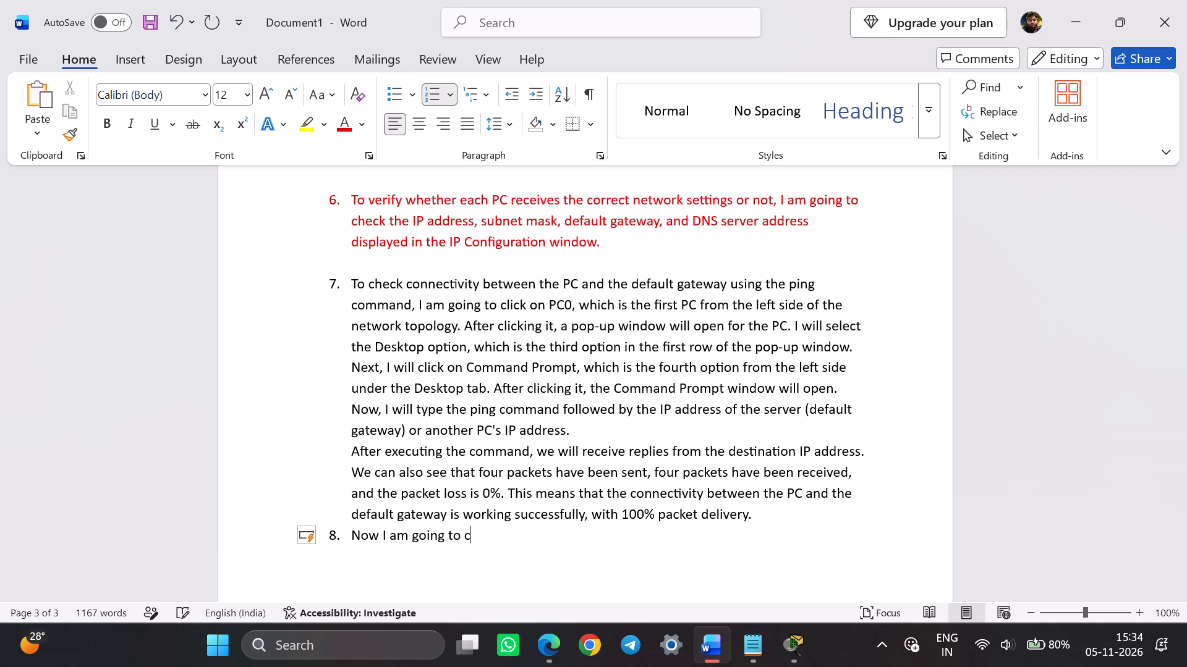
text(heck)
key(space)
text(what happen)
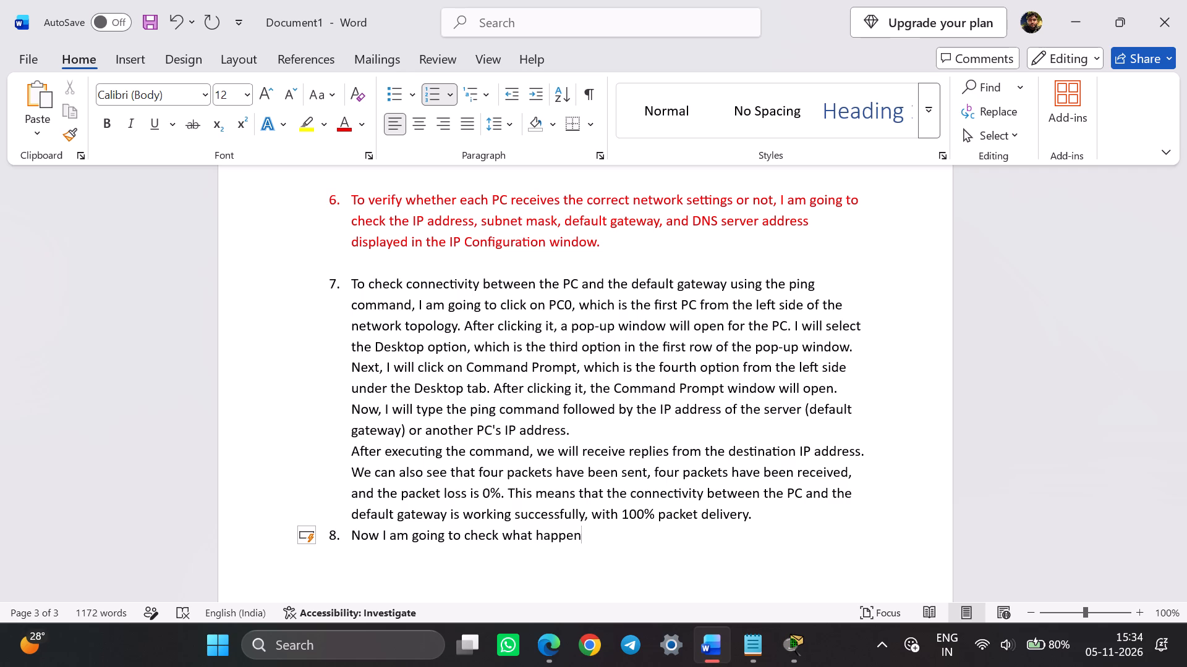
key(space)
text(when)
key(space)
key(shift+d)
text(HCP)
key(space)
text(is di)
text(sable)
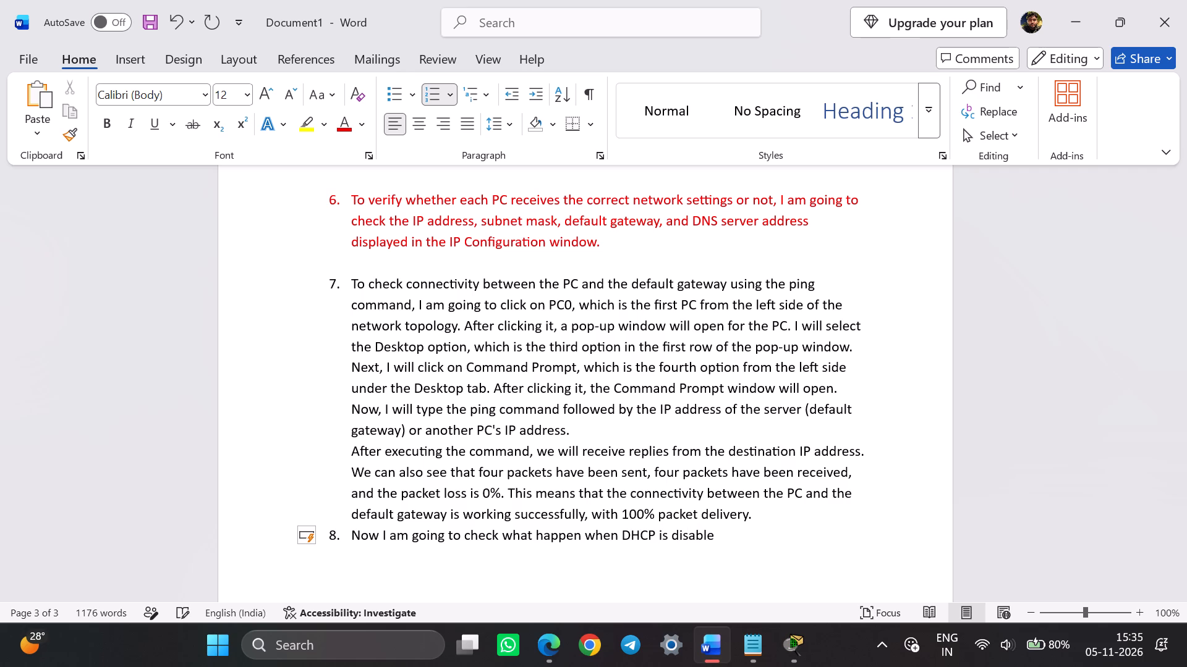
text(d)
key(space)
text(for this)
key(space)
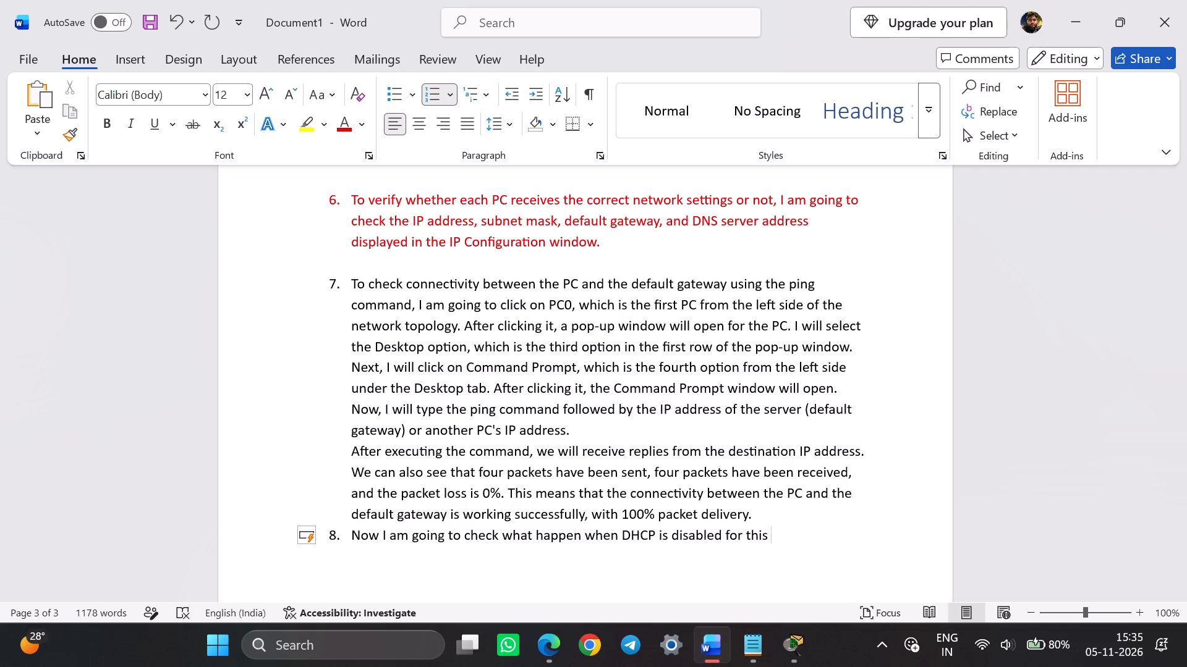
Copy item 5's black text from "I am going to click on PC0" through "open for the PC." to the end of item 8.
scroll(599, 325, up, 1)
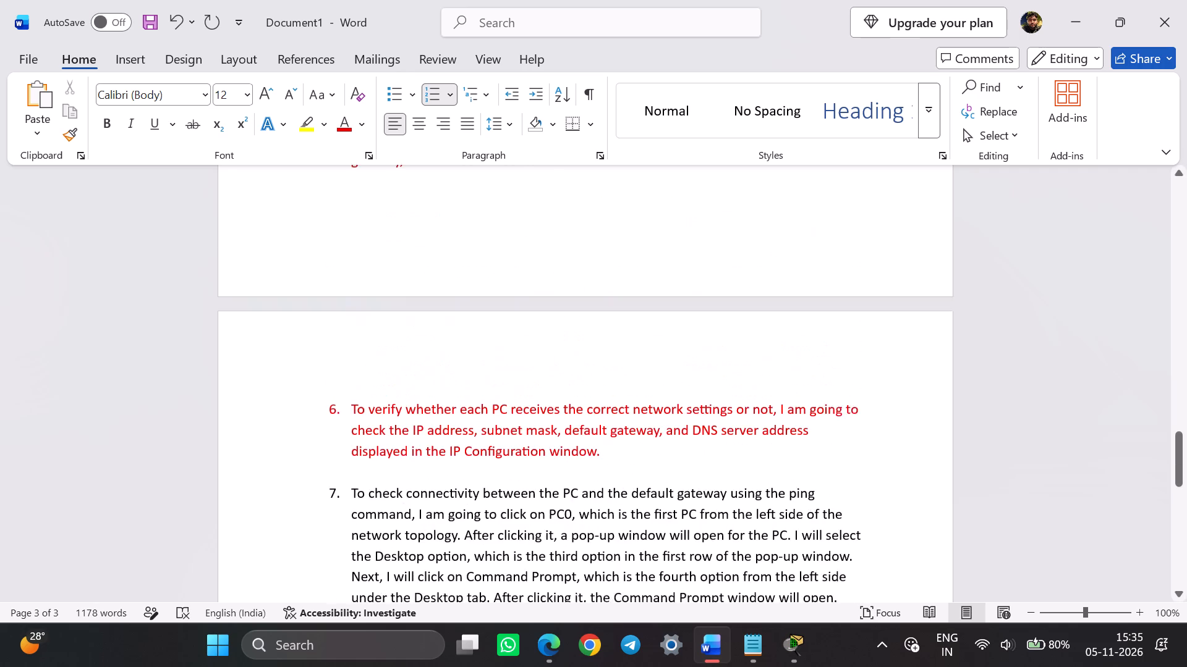
scroll(599, 325, up, 1)
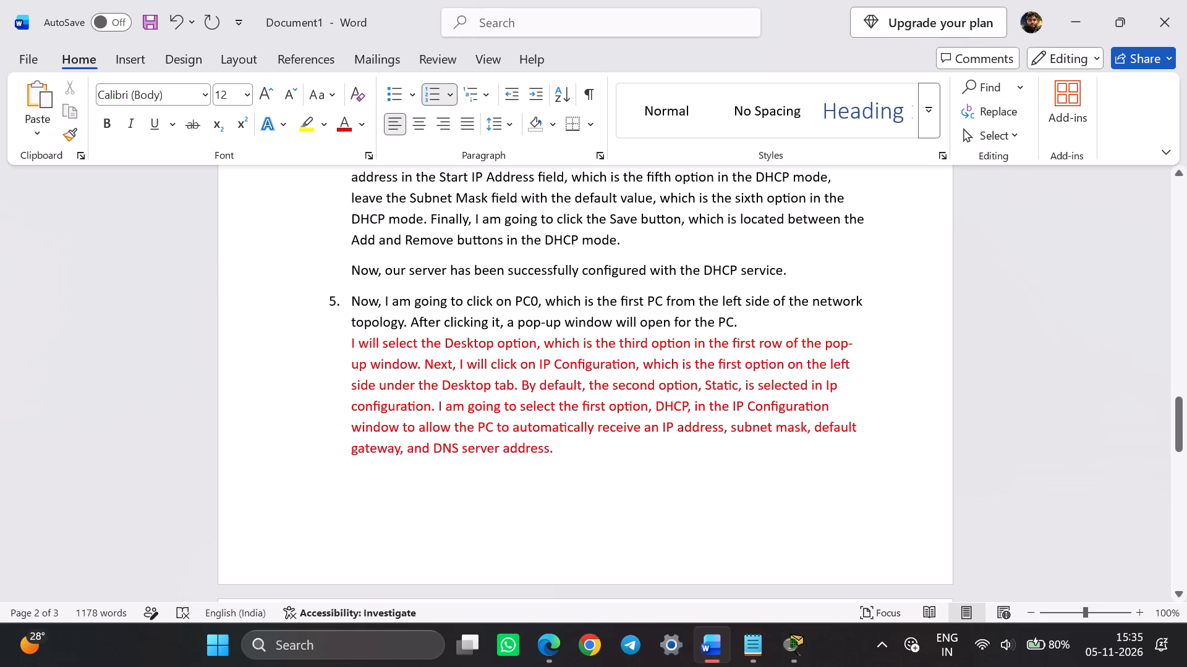
drag(737, 322, 605, 317)
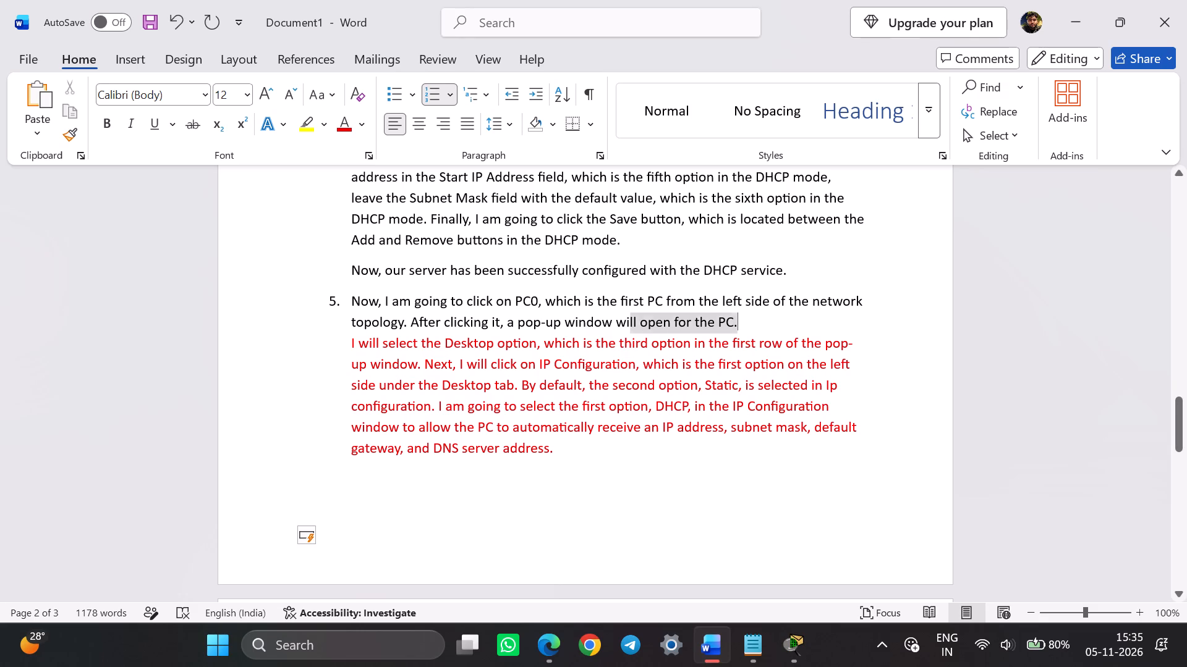
drag(605, 317, 388, 296)
key(ctrl+c)
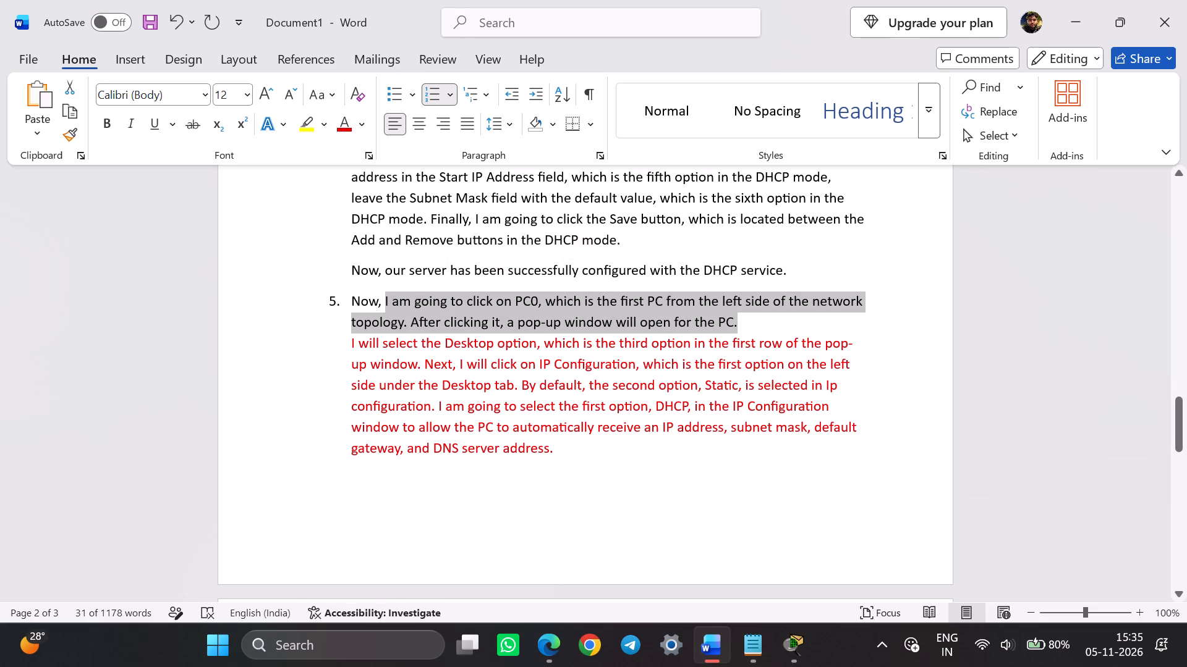
scroll(739, 385, down, 3)
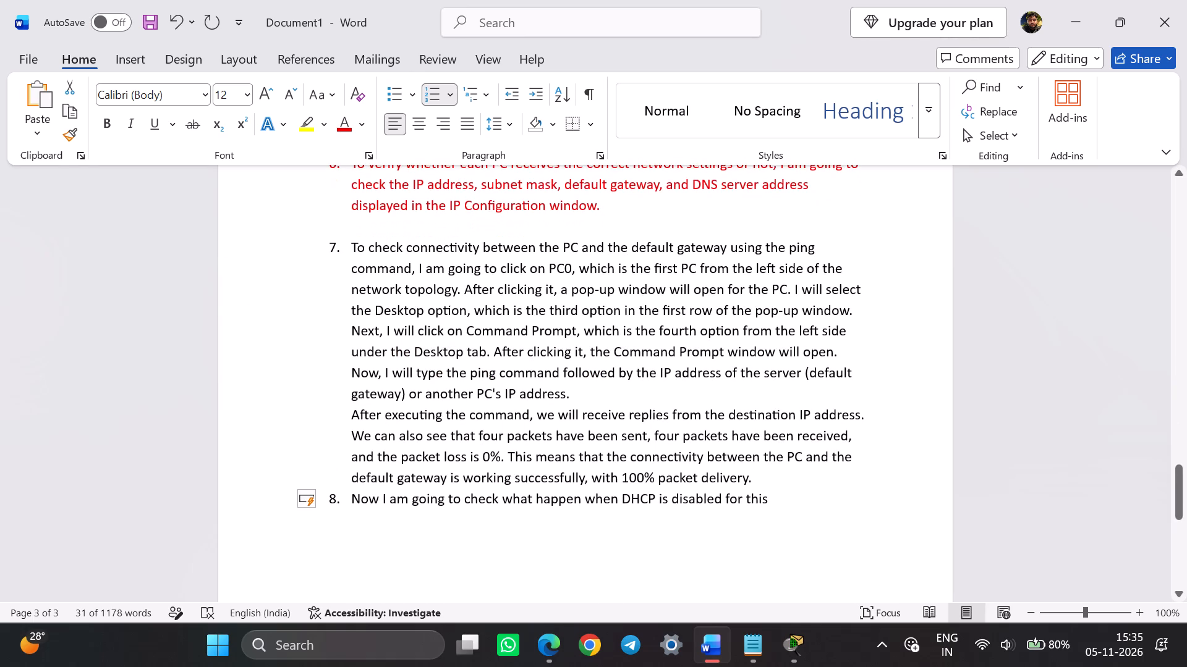
click(785, 499)
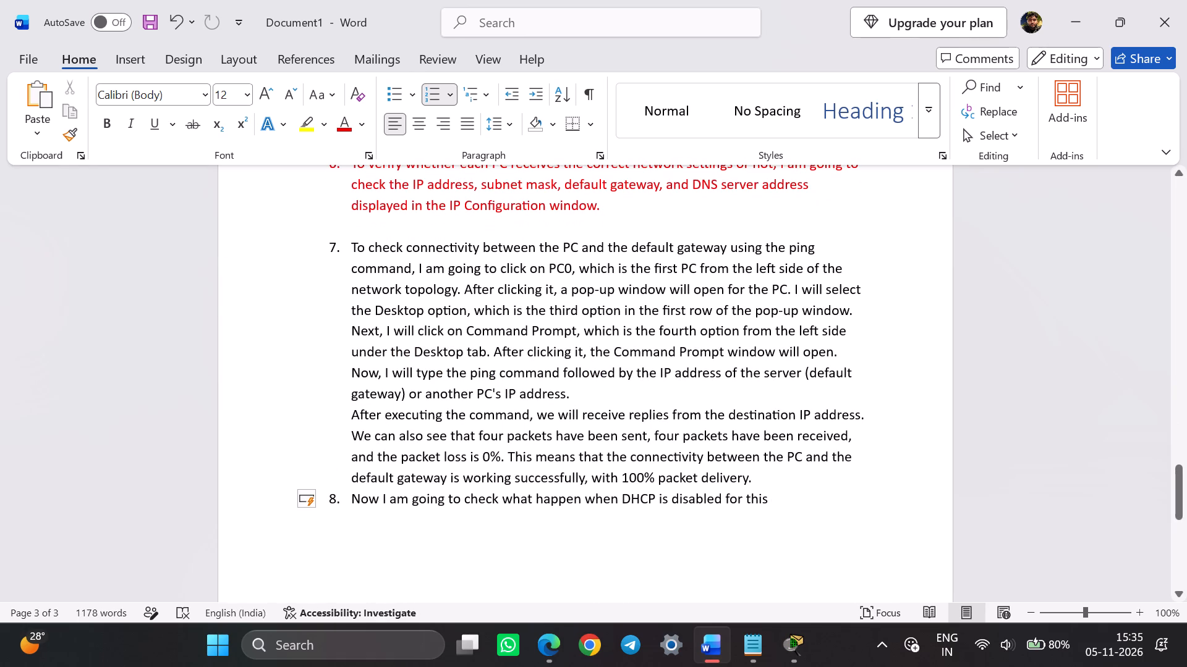
key(ctrl+v)
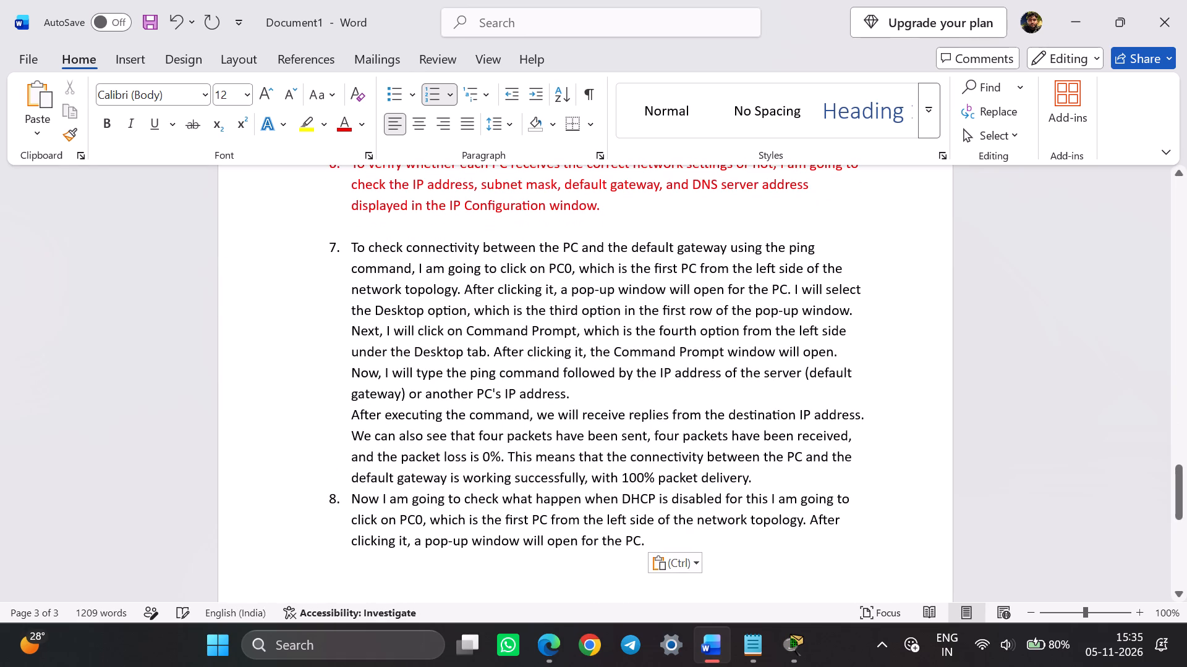
Insert a comma after "DHCP is disabled for this" in item 8.
click(773, 498)
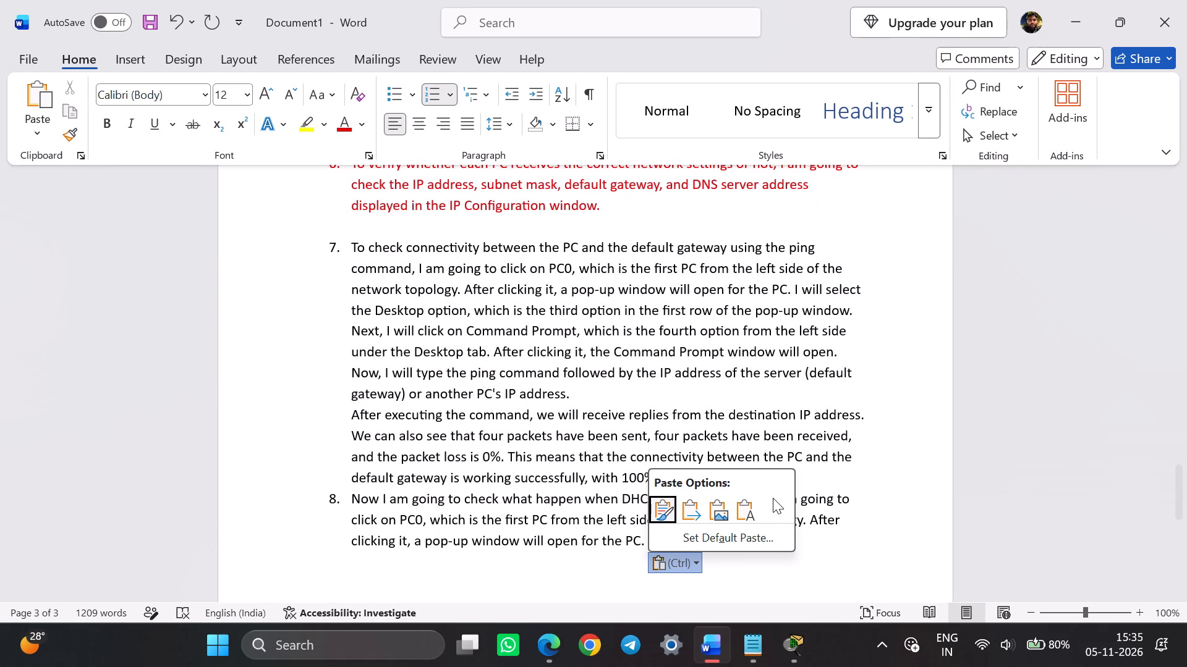
click(828, 506)
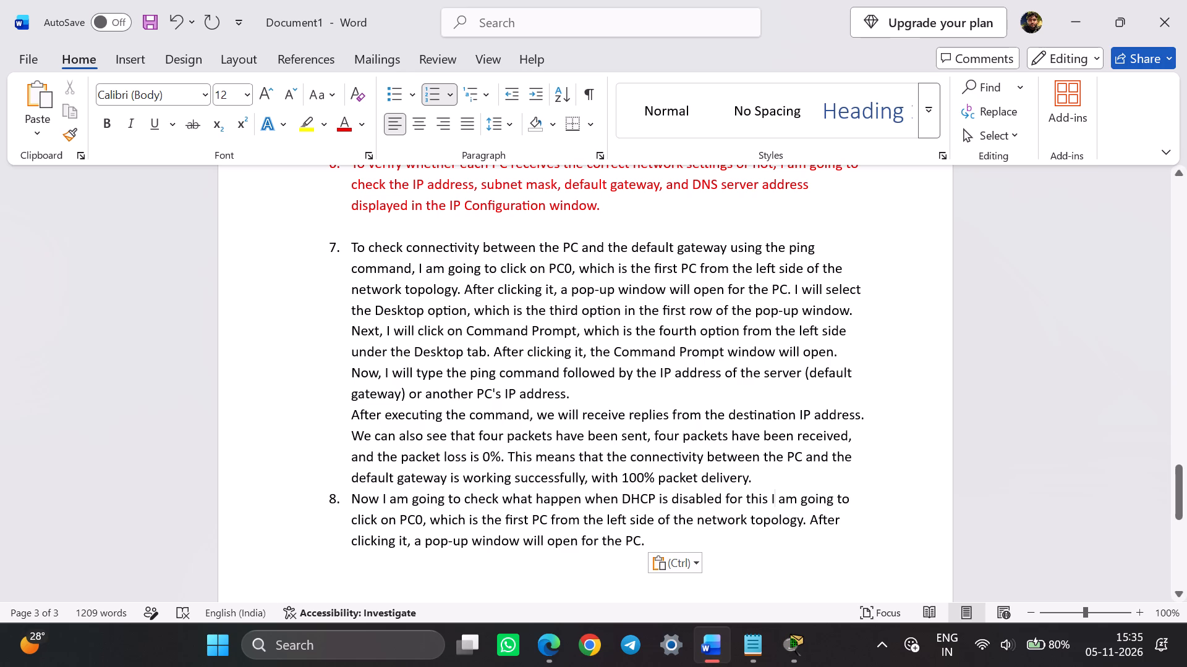
key(Left)
key(BackSpace)
text(,)
key(space)
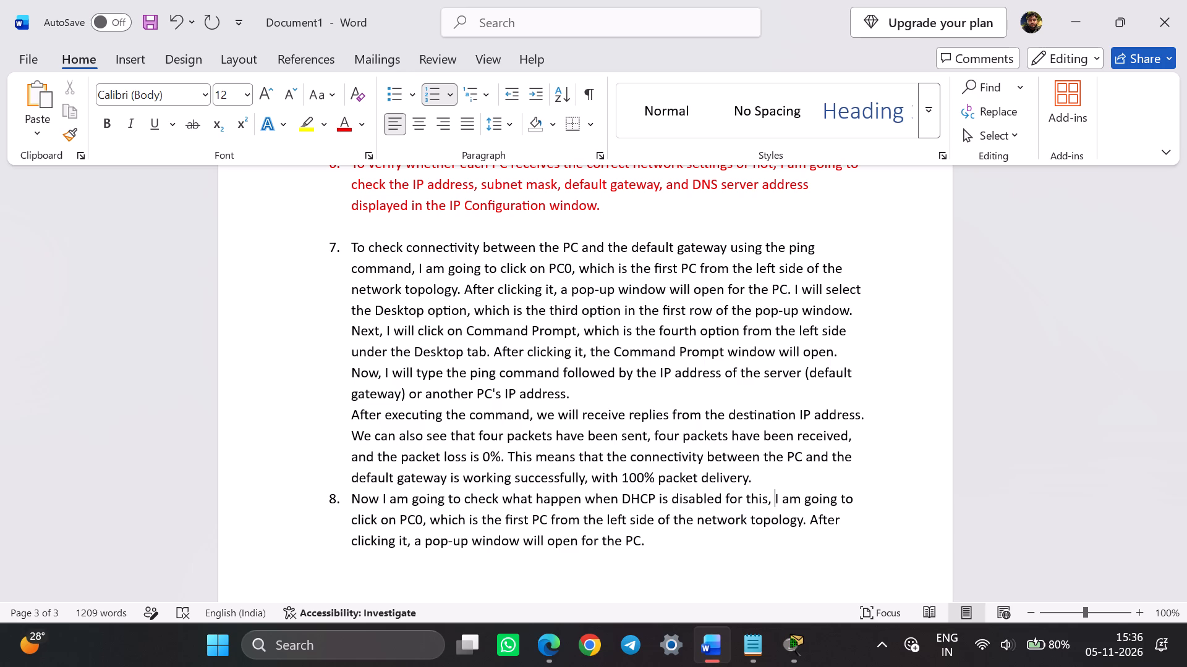
Copy item 5's red text from "I will select the Desktop option" through "under the Desktop tab." to the end of item 8.
click(676, 543)
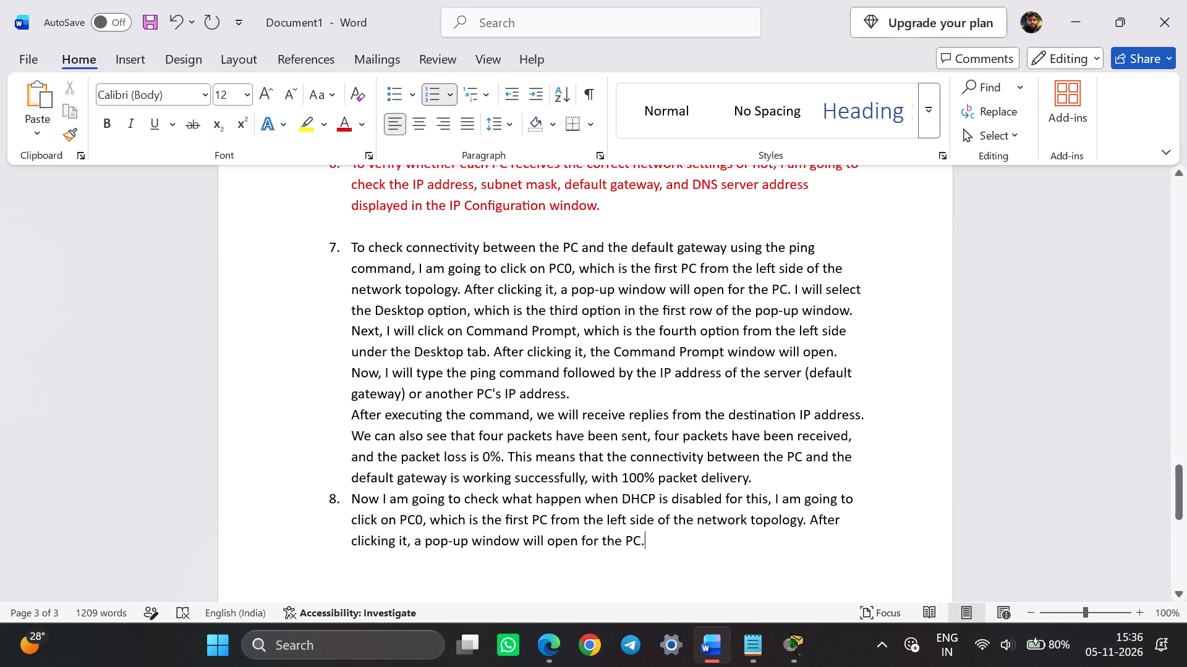
scroll(676, 543, up, 2)
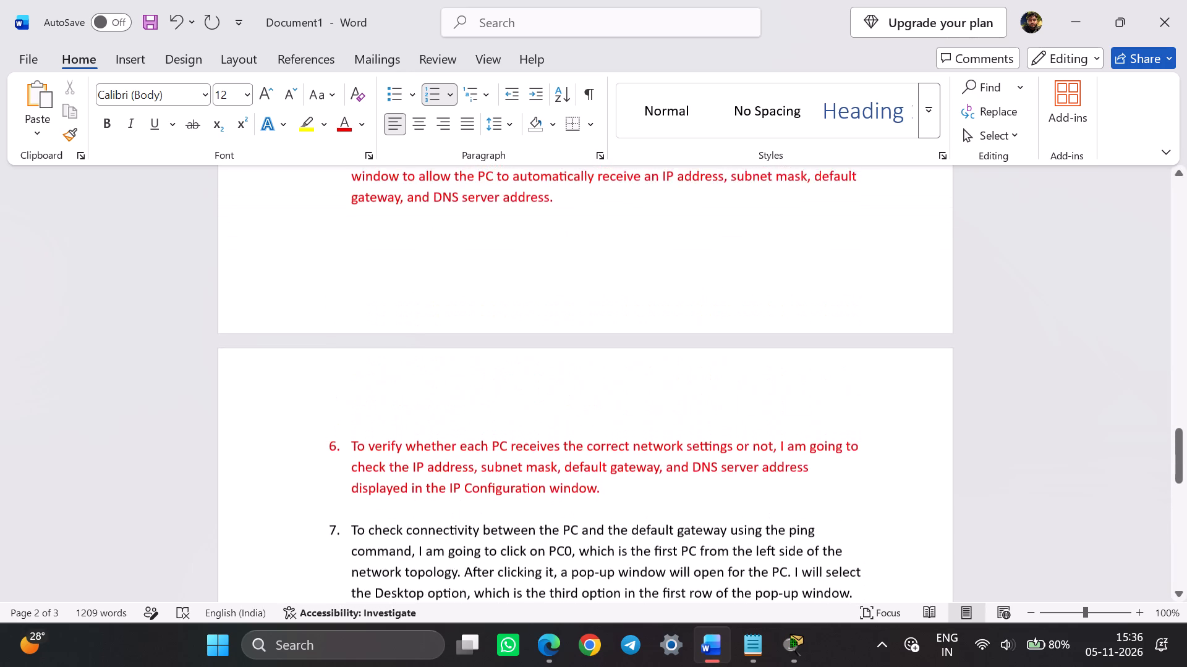
scroll(676, 543, up, 1)
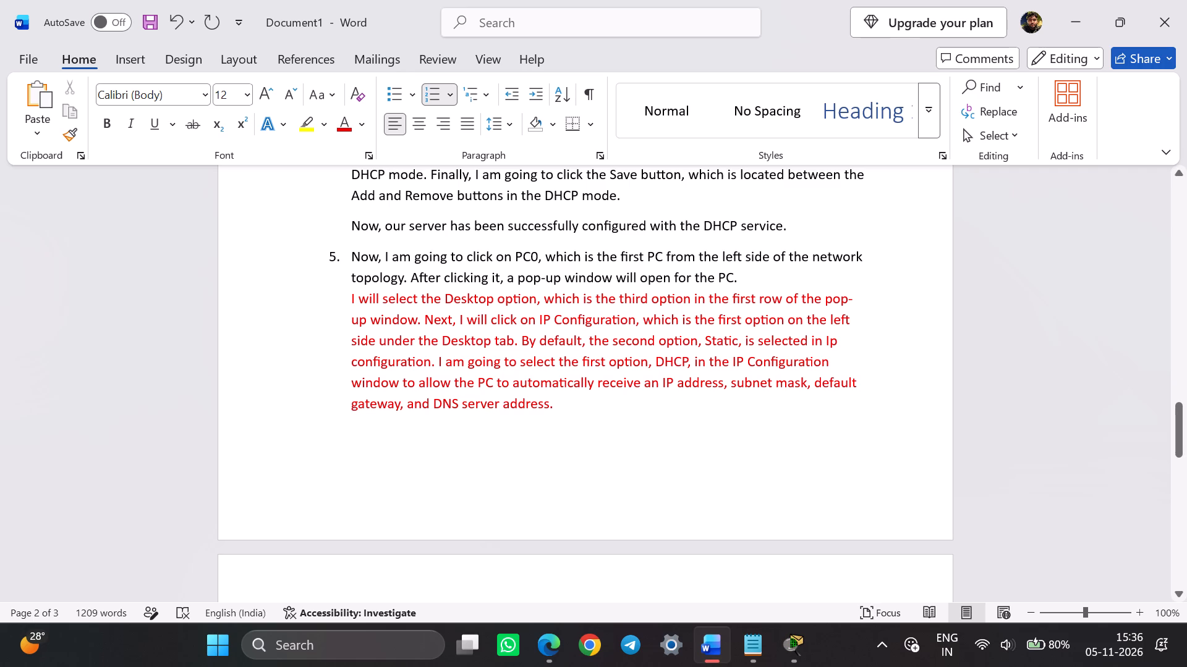
drag(521, 338, 350, 303)
key(ctrl+c)
scroll(654, 415, down, 2)
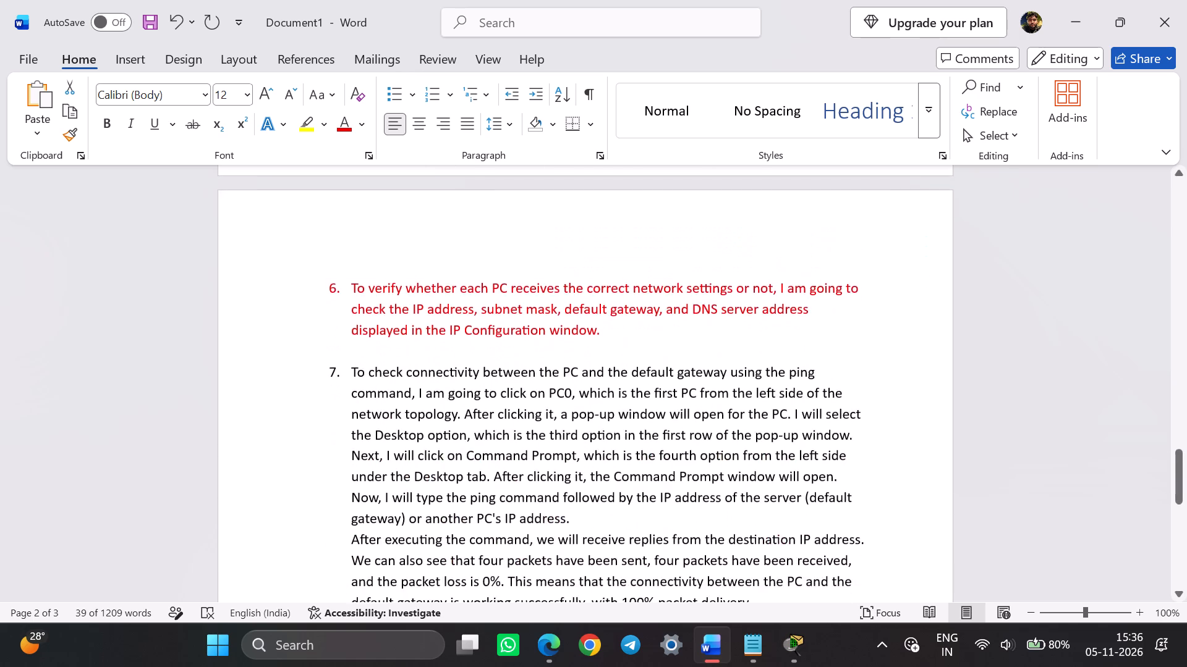
scroll(654, 415, down, 1)
click(679, 196)
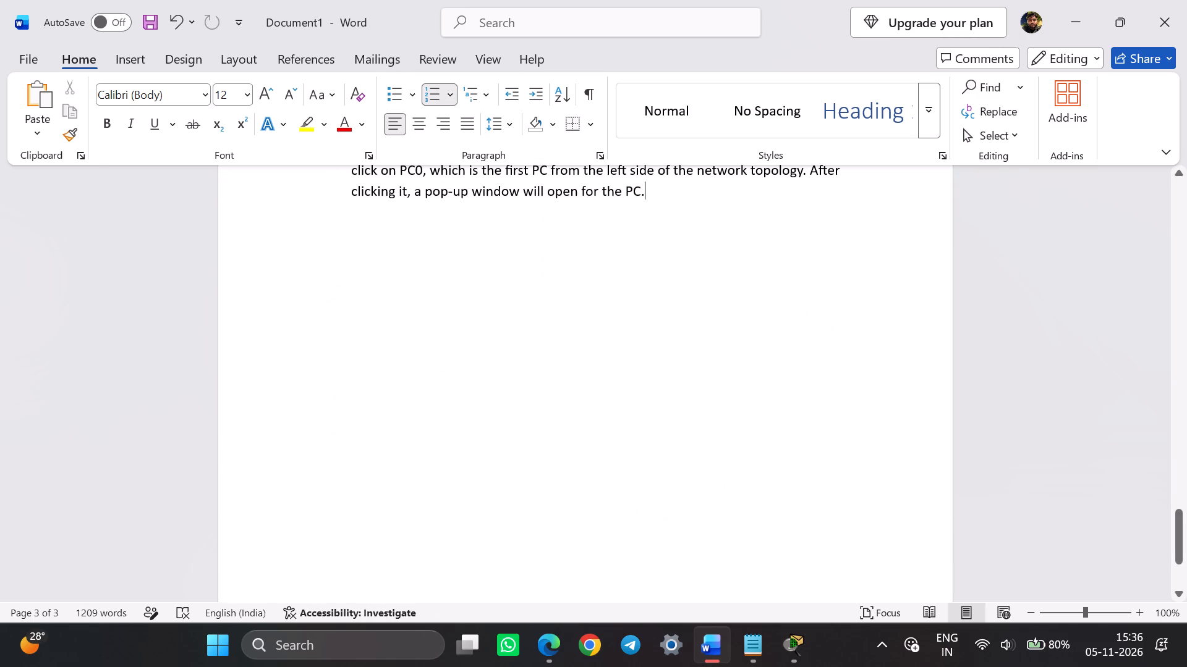
key(ctrl+v)
Change the font colour of the red sentences pasted into item 8 to black.
drag(647, 190, 819, 232)
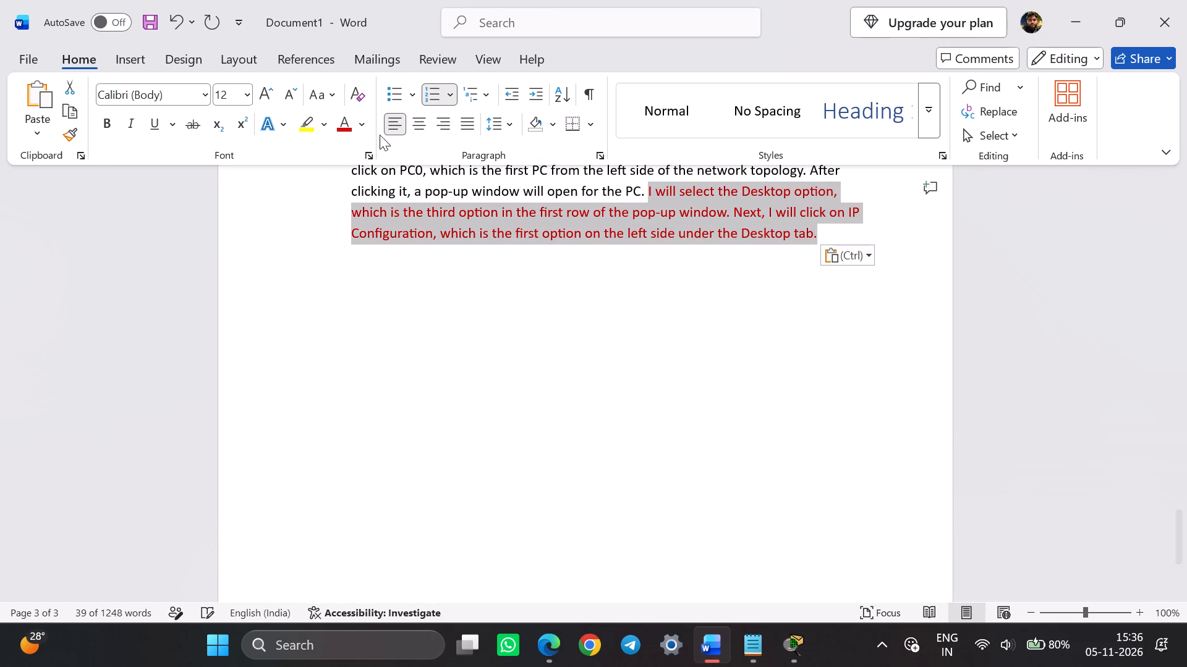
click(360, 118)
click(352, 187)
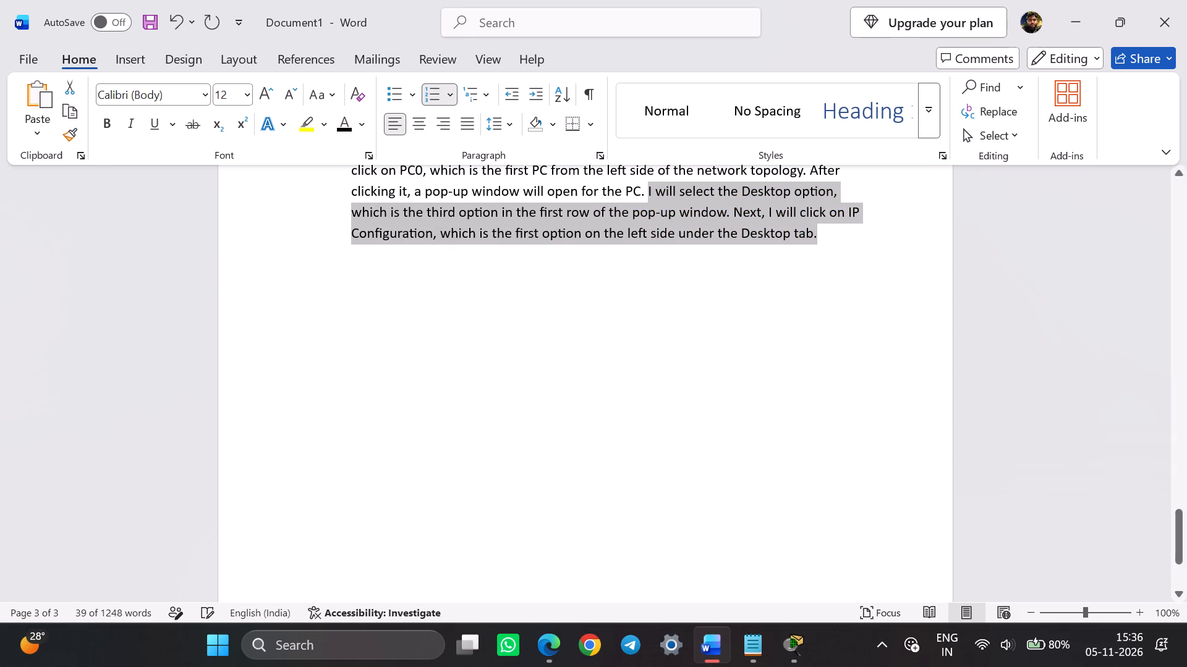
Add "Select static mode" after "under the Desktop tab." at the end of item 8.
click(867, 240)
key(space)
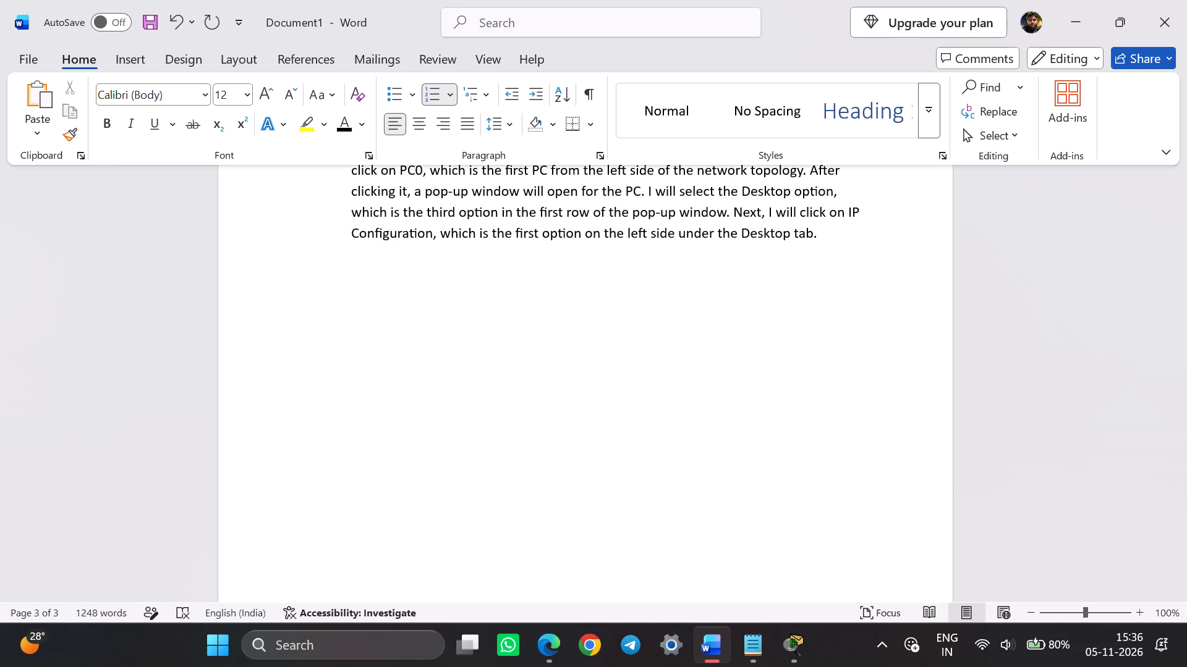
text(select)
key(space)
text(static)
key(space)
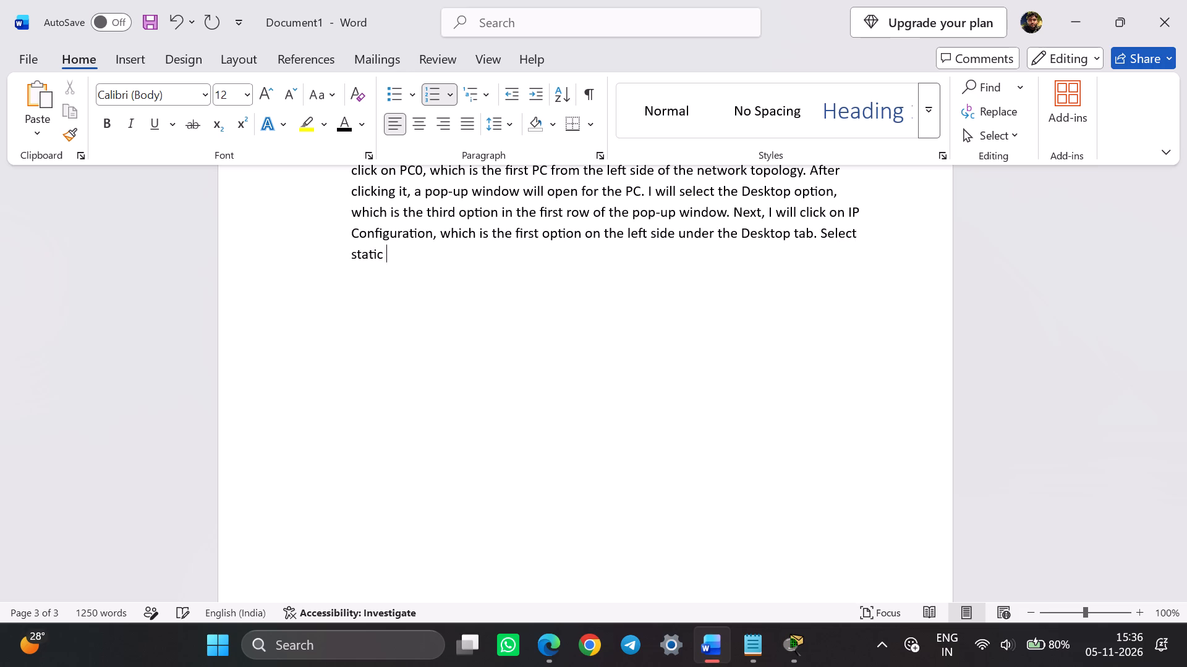
text(mode)
key(space)
Continue item 8 with "now we able to see that after selecting static there are no".
text(now we a)
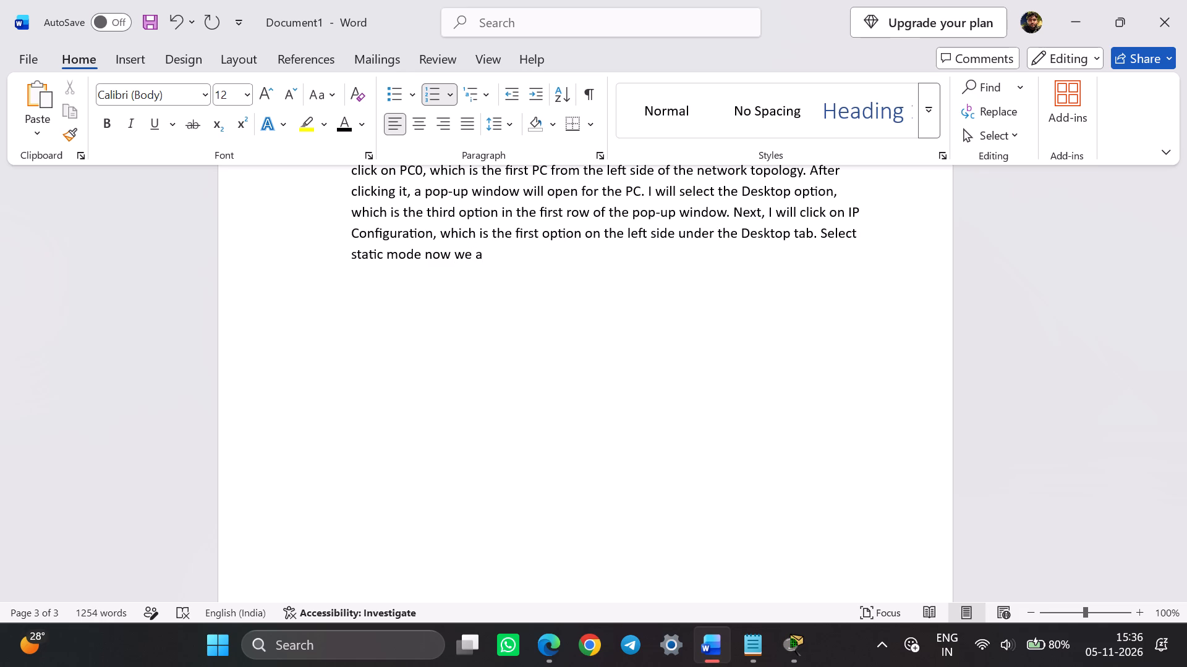
text(ble to see athat)
key(BackSpace)
key(BackSpace)
key(BackSpace)
key(BackSpace)
key(BackSpace)
text(that after selecting)
key(space)
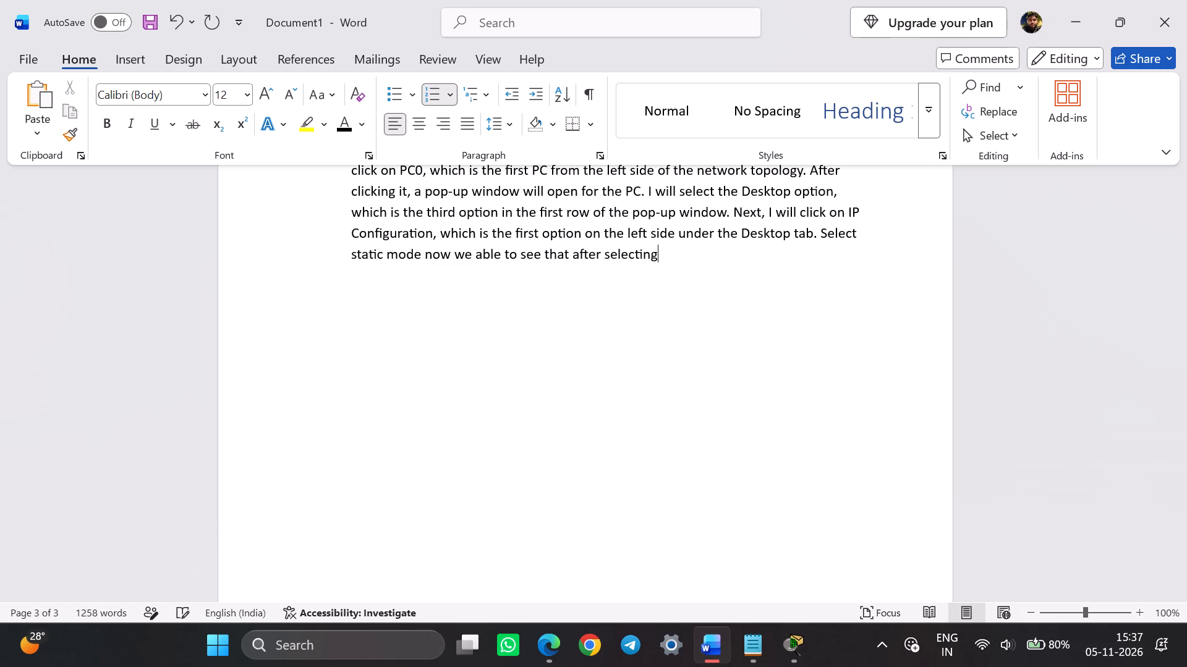
text(static)
key(space)
text(thee)
key(space)
key(BackSpace)
key(BackSpace)
text(re)
key(space)
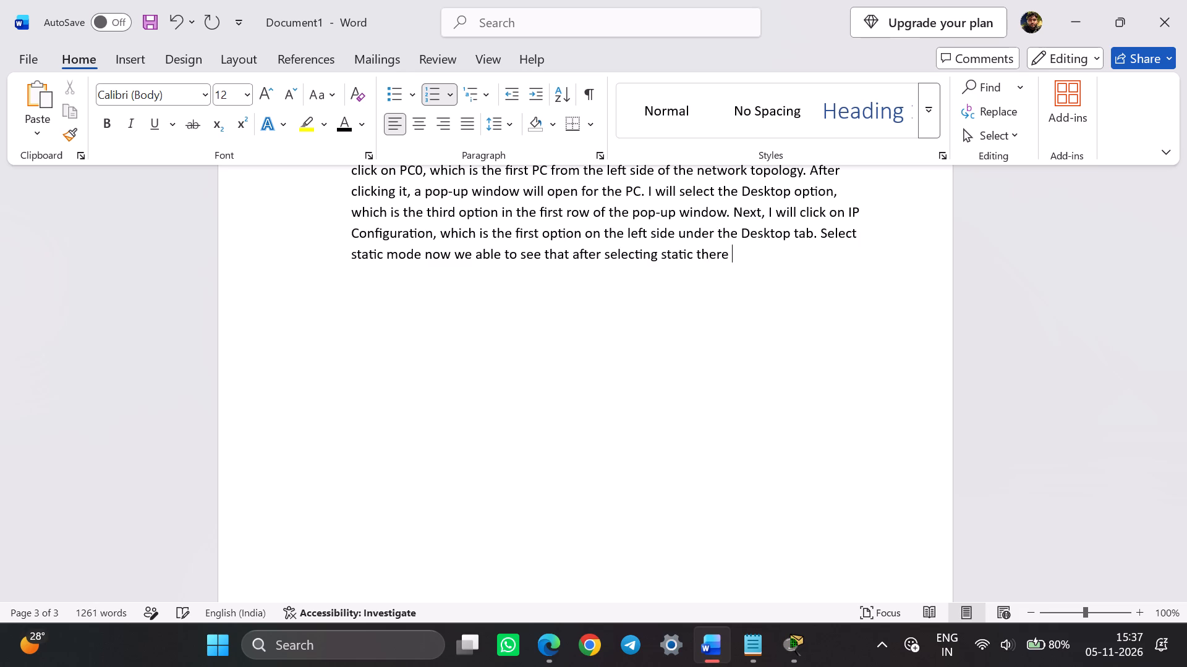
key(space)
text(are no)
key(space)
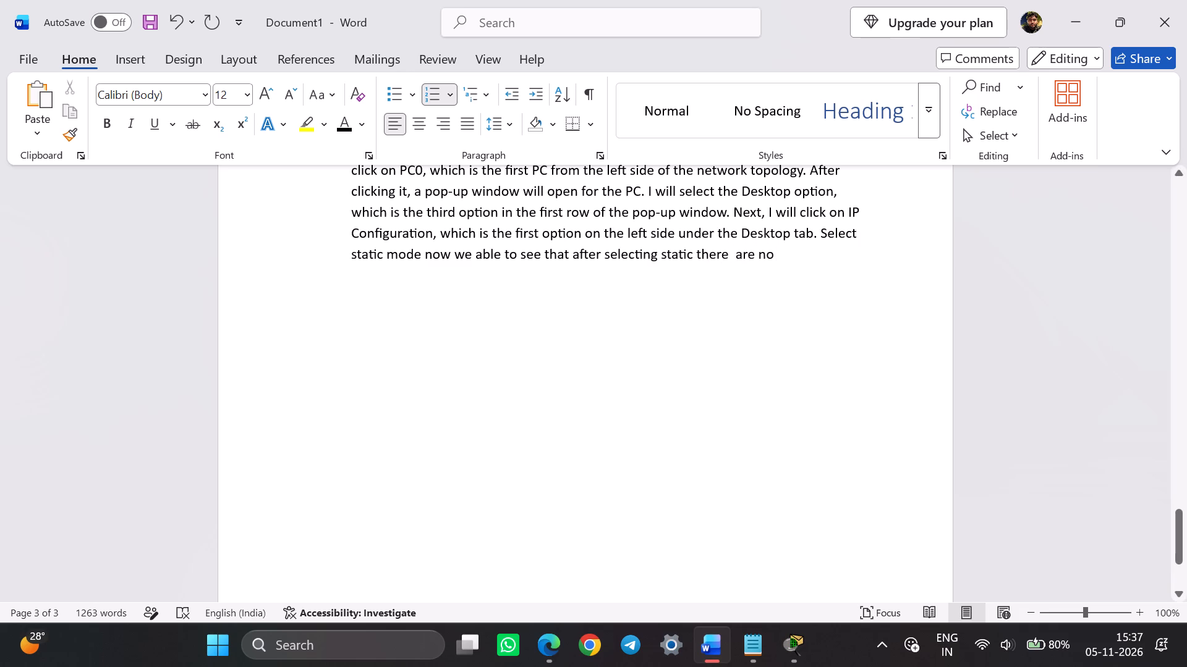
Copy "IP addresses, subnet masks, default gateways, and DNS" from the Goal paragraph to the end of item 8, removing the extra space before "are".
scroll(806, 309, up, 14)
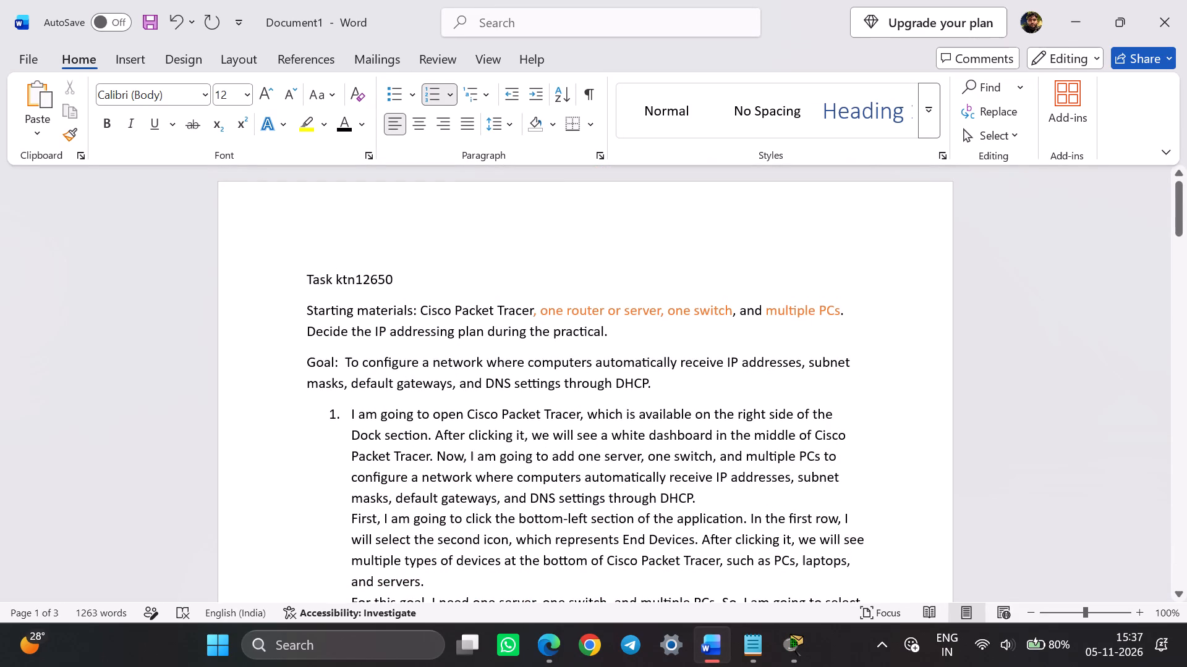
drag(509, 382, 724, 361)
key(ctrl+c)
scroll(724, 361, down, 6)
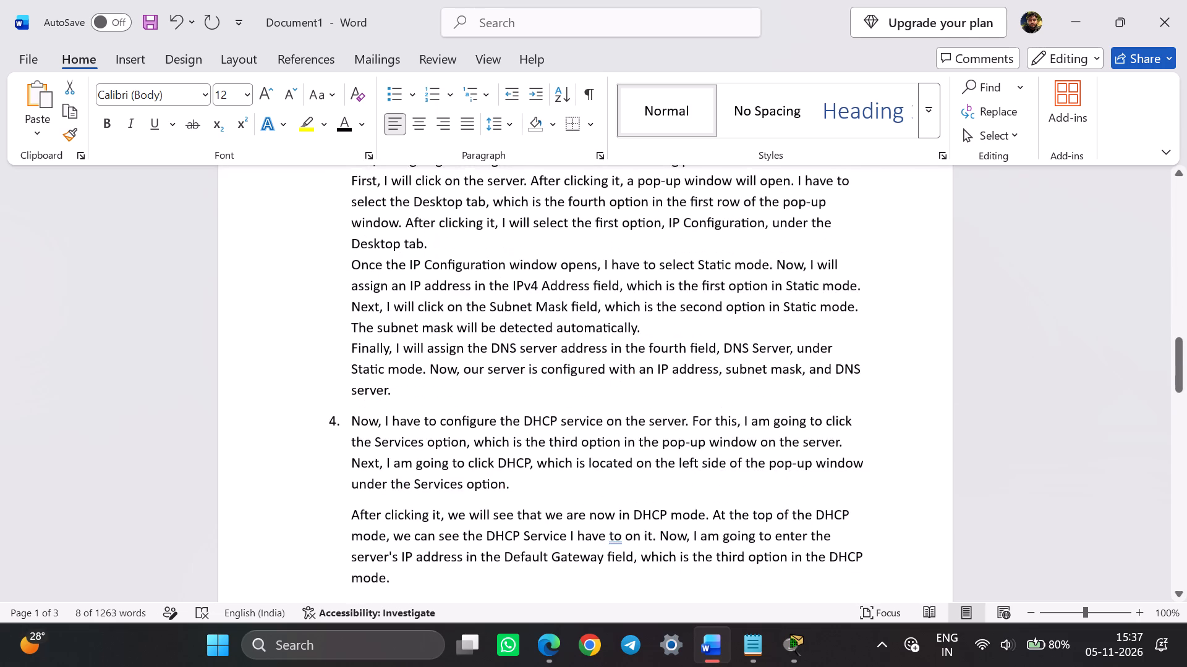
scroll(724, 361, down, 7)
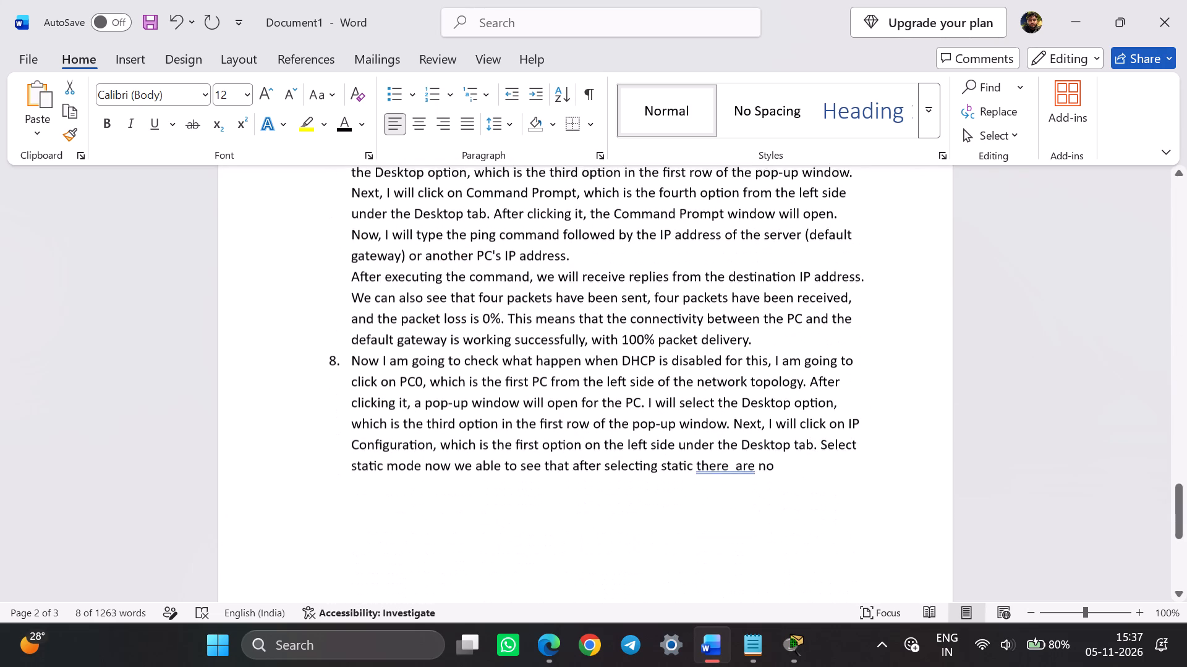
click(733, 456)
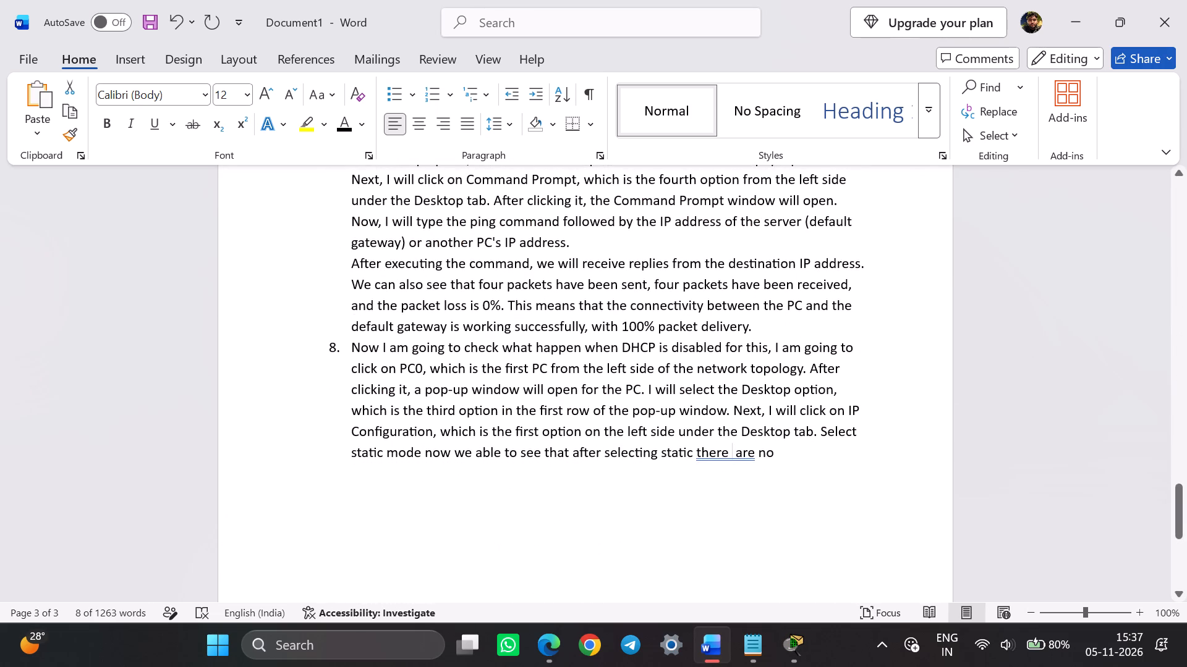
key(BackSpace)
click(776, 455)
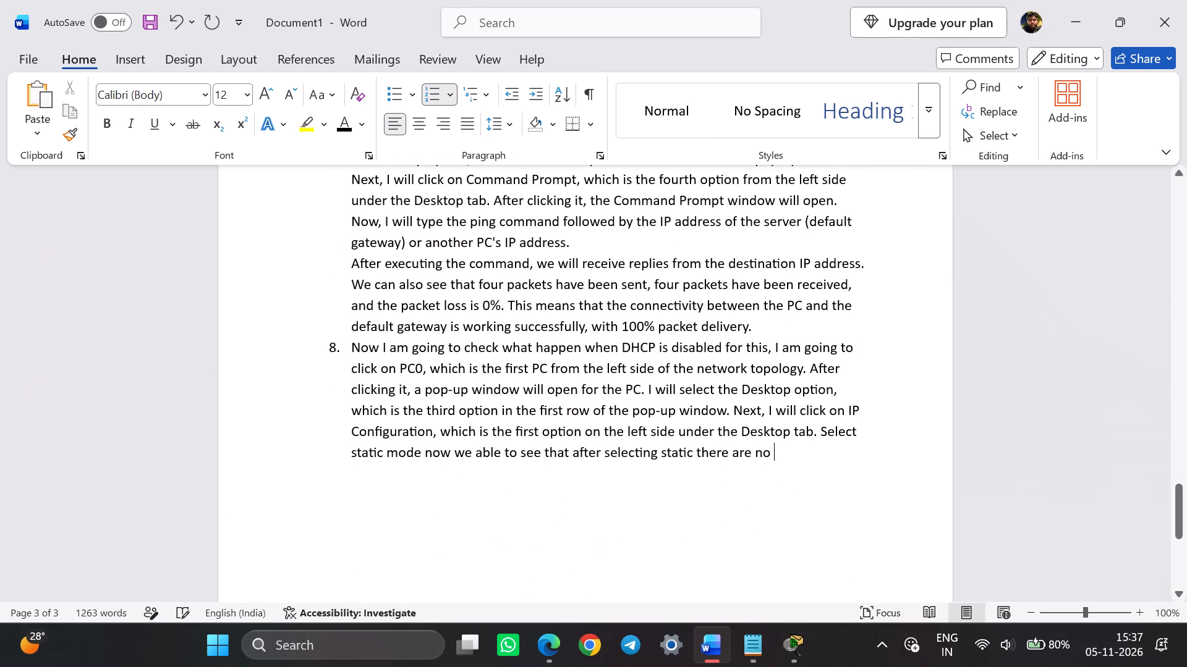
key(ctrl+v)
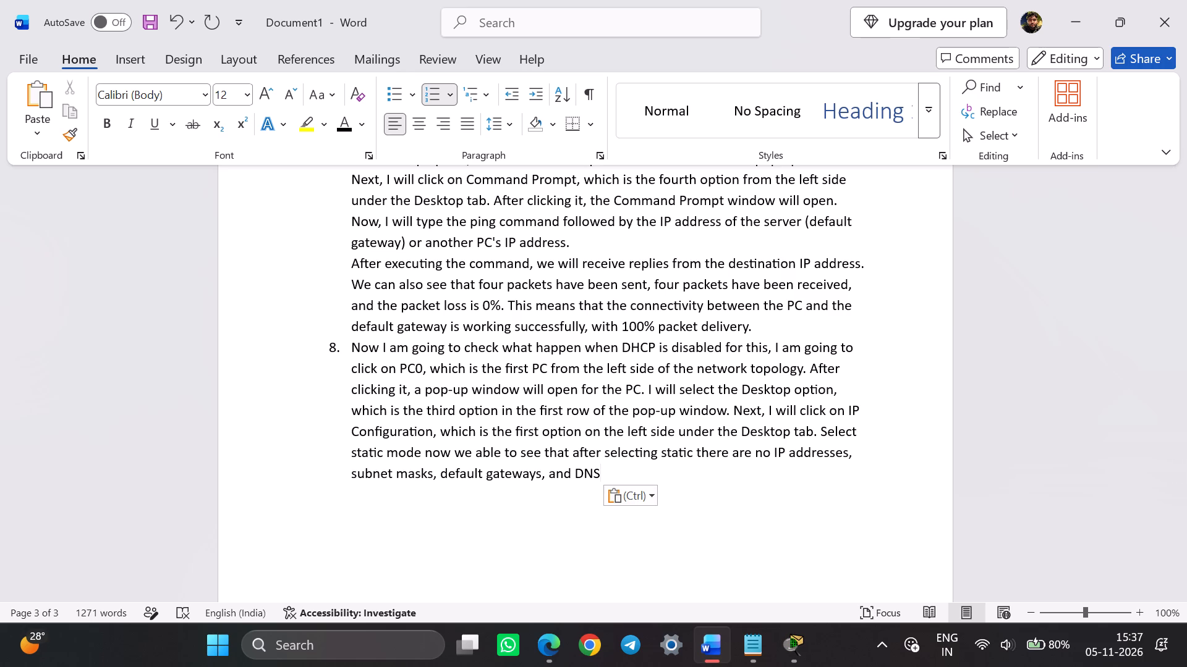
Continue item 8 with "without these how can any device ping to this device".
key(space)
text(without)
key(space)
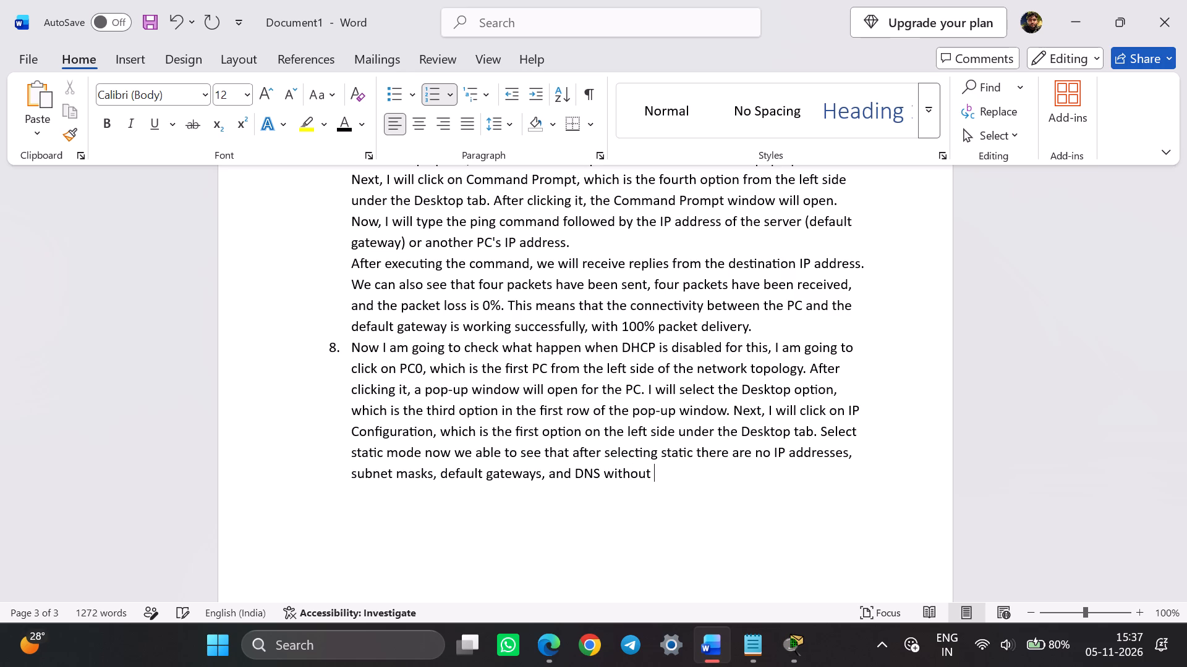
text(these)
key(space)
text(how can any)
key(space)
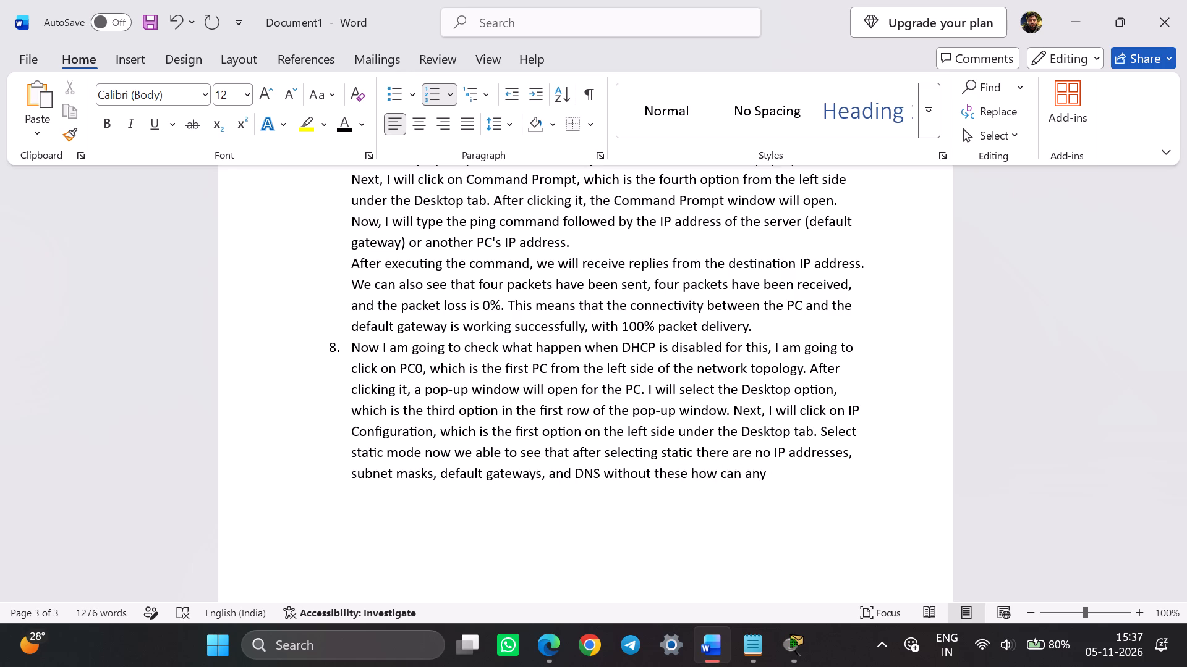
text(device)
key(space)
text(ping to this)
key(space)
text(device)
key(space)
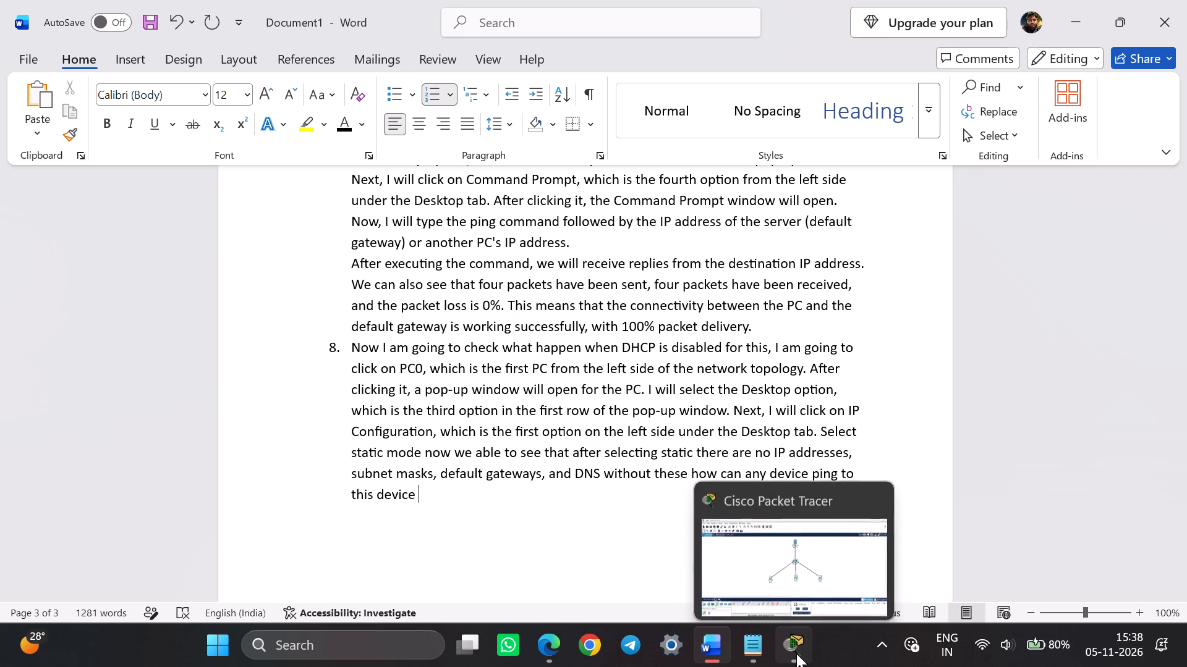
Switch to Cisco Packet Tracer and inspect the IP configuration of PC0 and PC1.
click(819, 517)
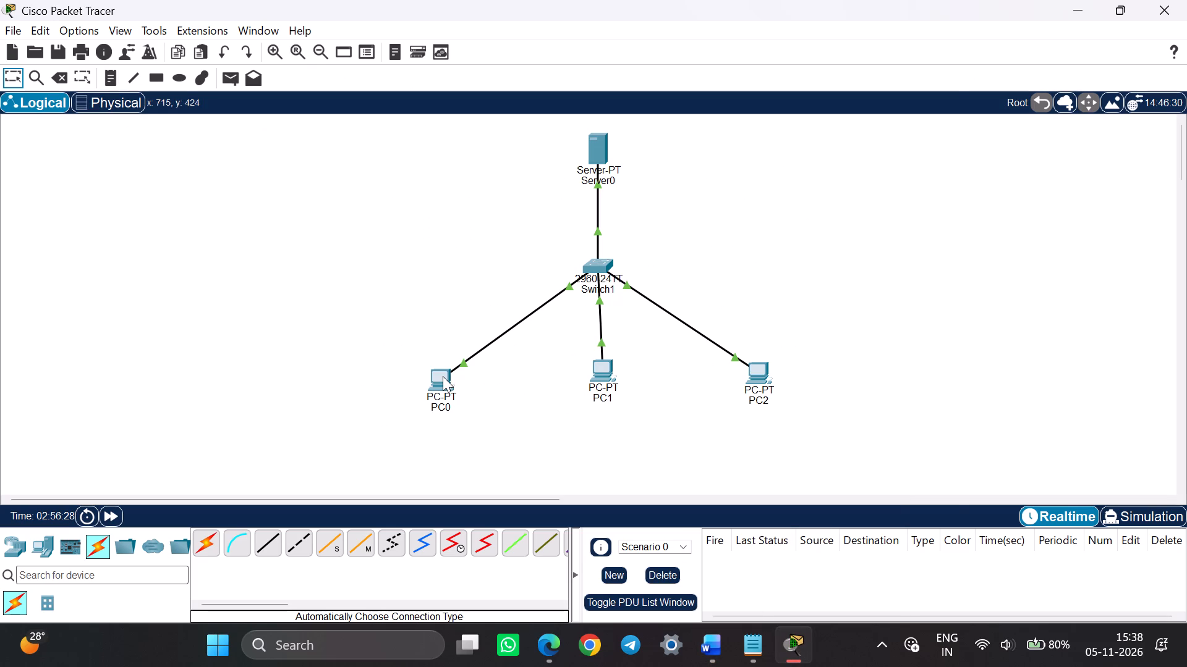
click(443, 376)
click(293, 167)
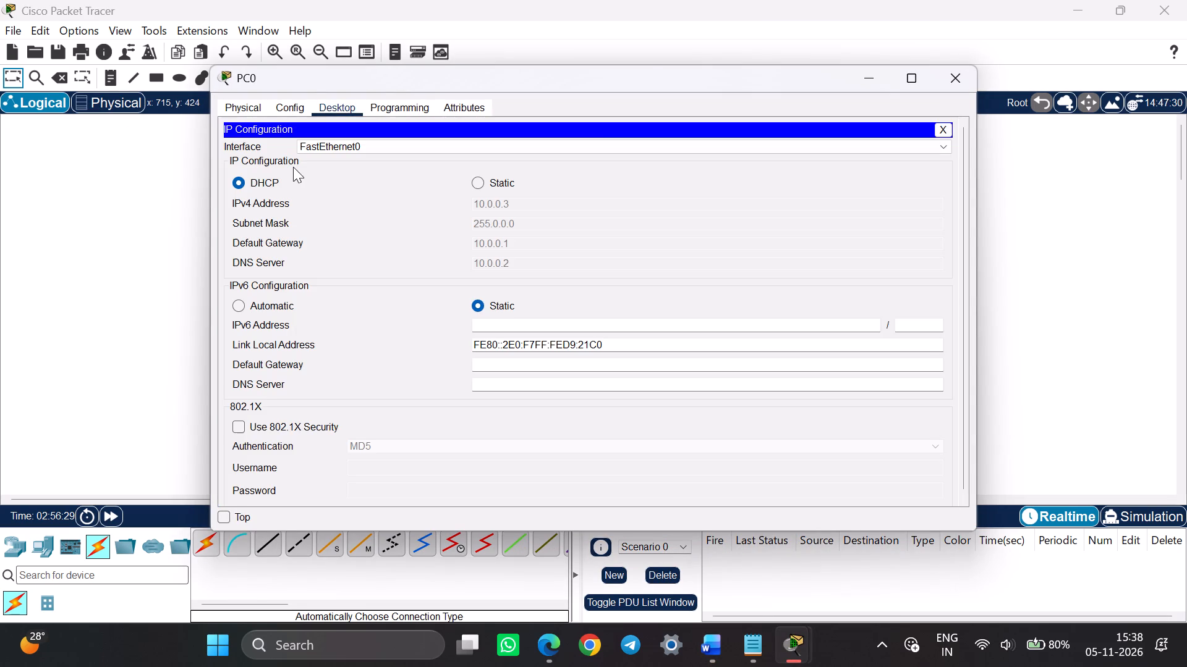
click(950, 71)
click(604, 364)
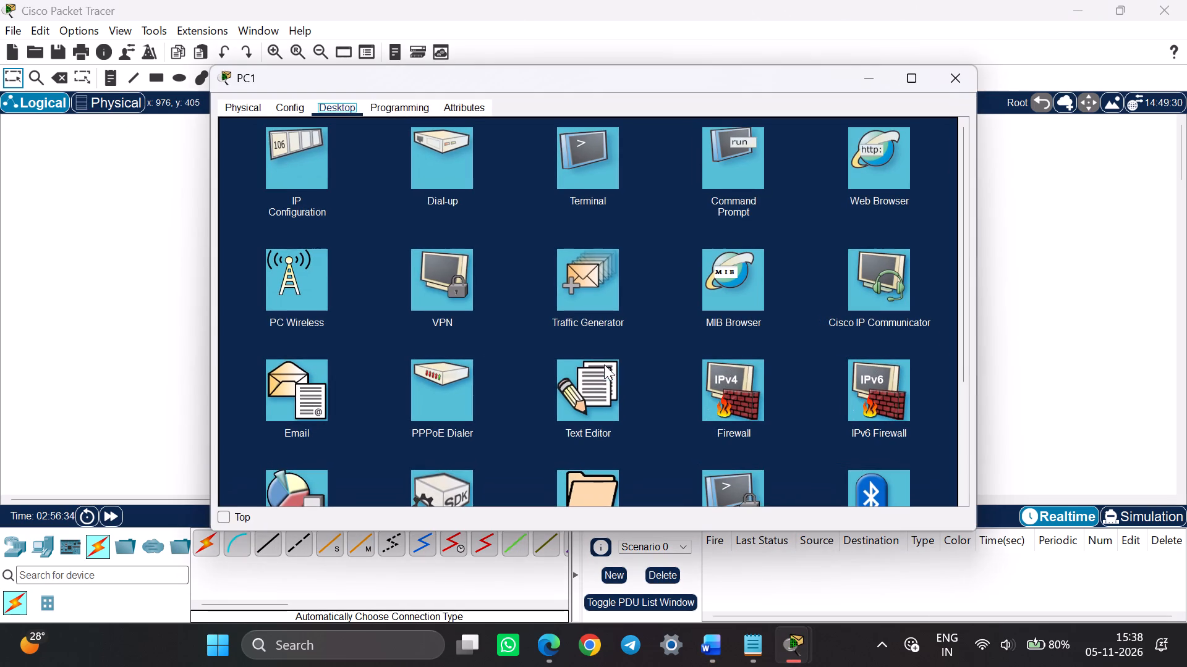
click(316, 177)
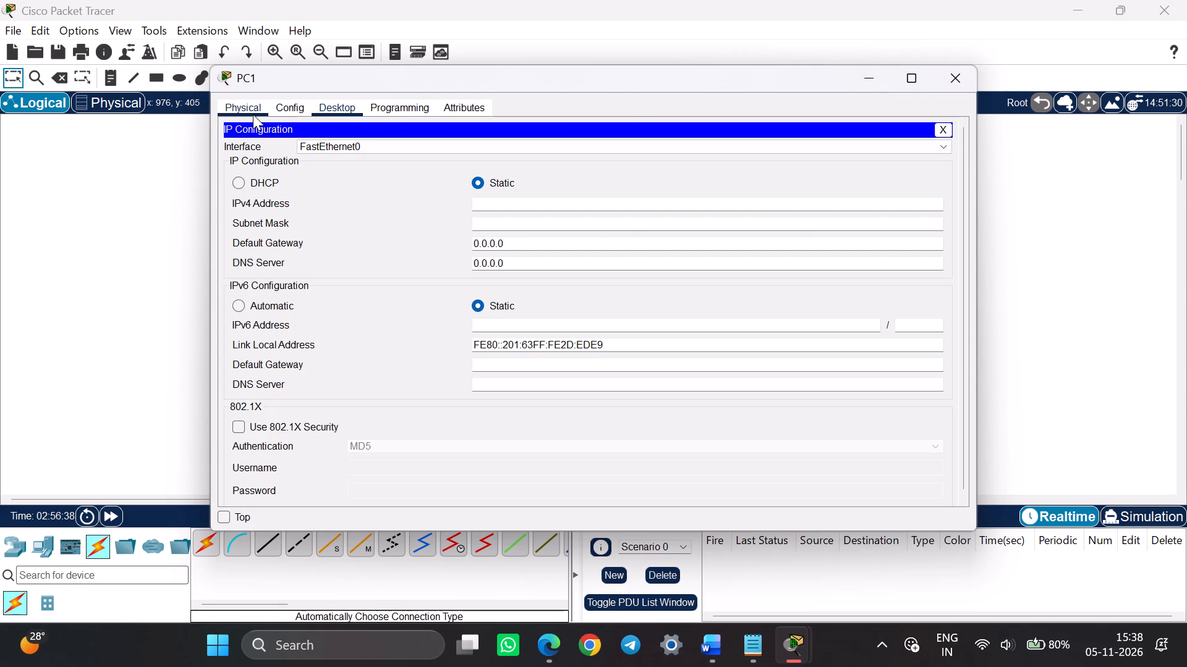
click(946, 81)
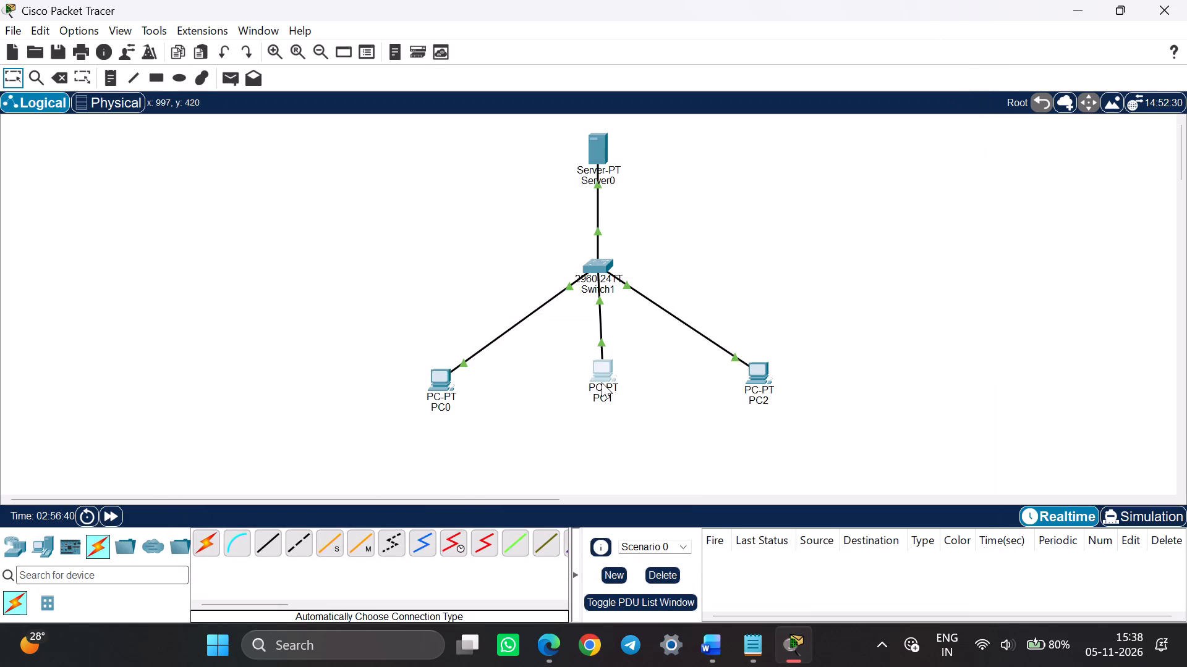
Ping 10.0.0.1 from PC1's Command Prompt and close the PC1 window.
click(599, 368)
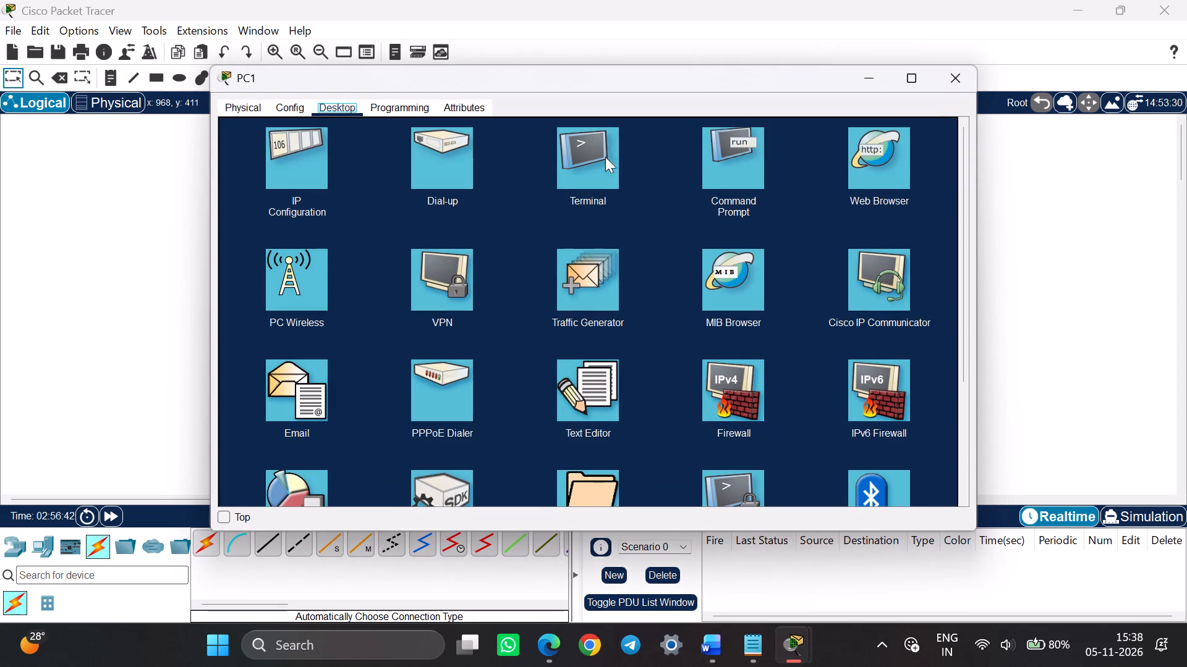
click(724, 153)
text(ping)
key(space)
text(19)
key(BackSpace)
key(BackSpace)
text(10.0.0.1)
key(Return)
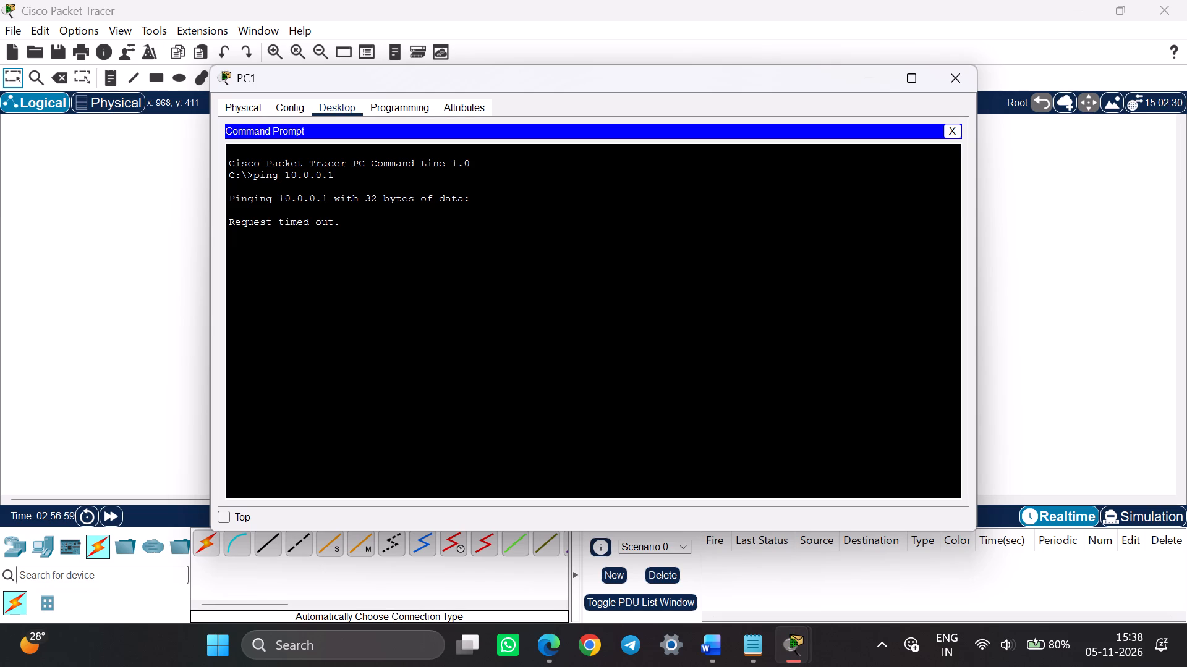
click(957, 83)
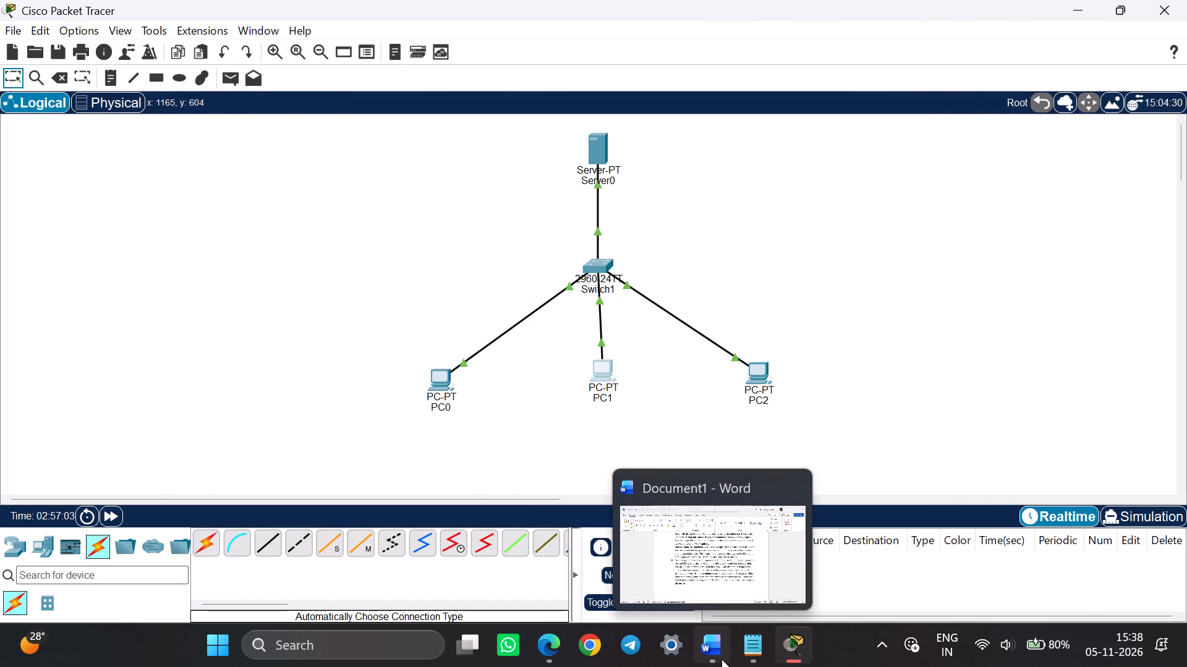
Return to the Word document and continue item 8 with "nor this device ping to other device".
click(721, 659)
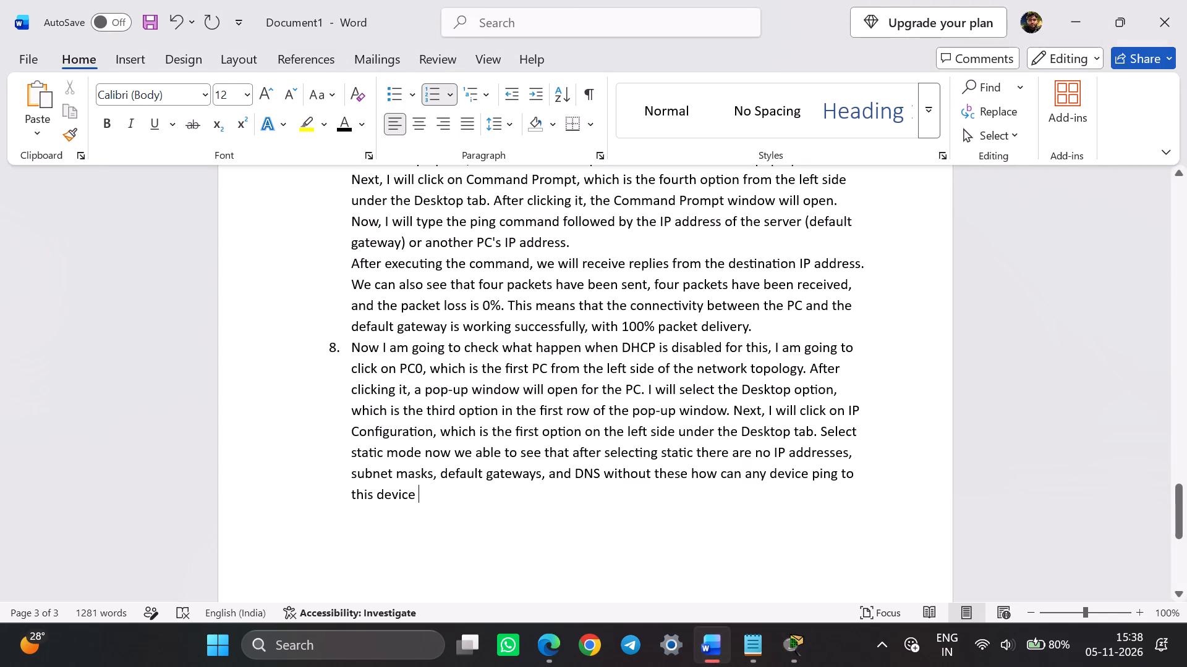
text(noe this)
key(BackSpace)
key(BackSpace)
key(BackSpace)
key(BackSpace)
key(BackSpace)
key(BackSpace)
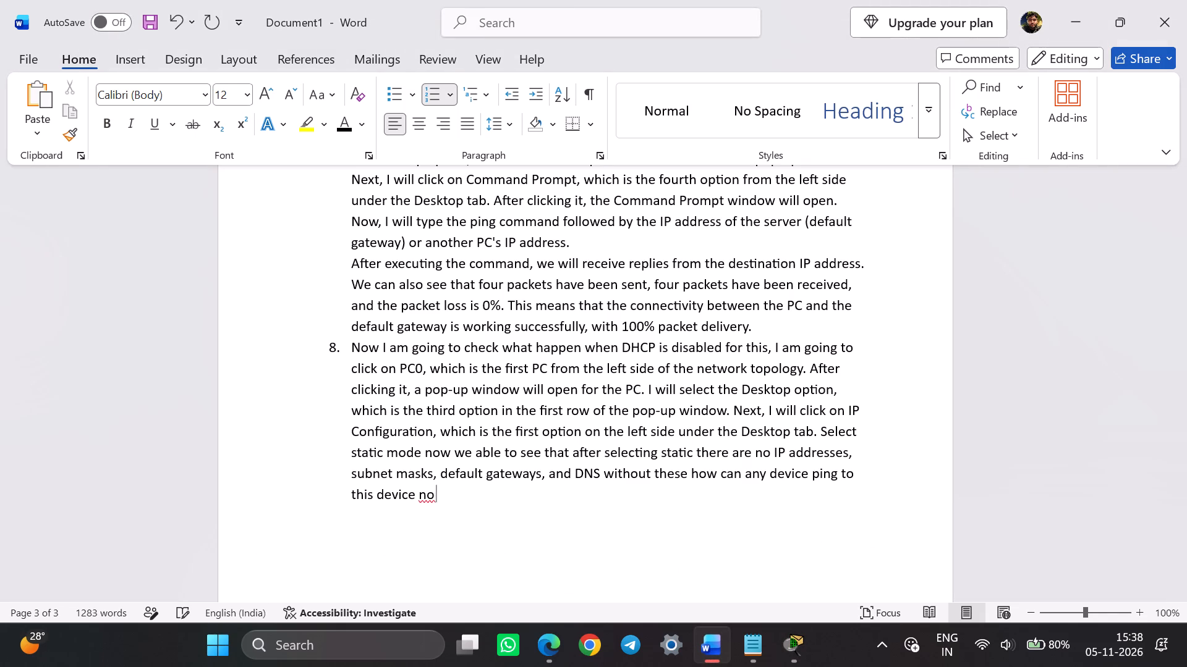
text(r this device ping to other dev)
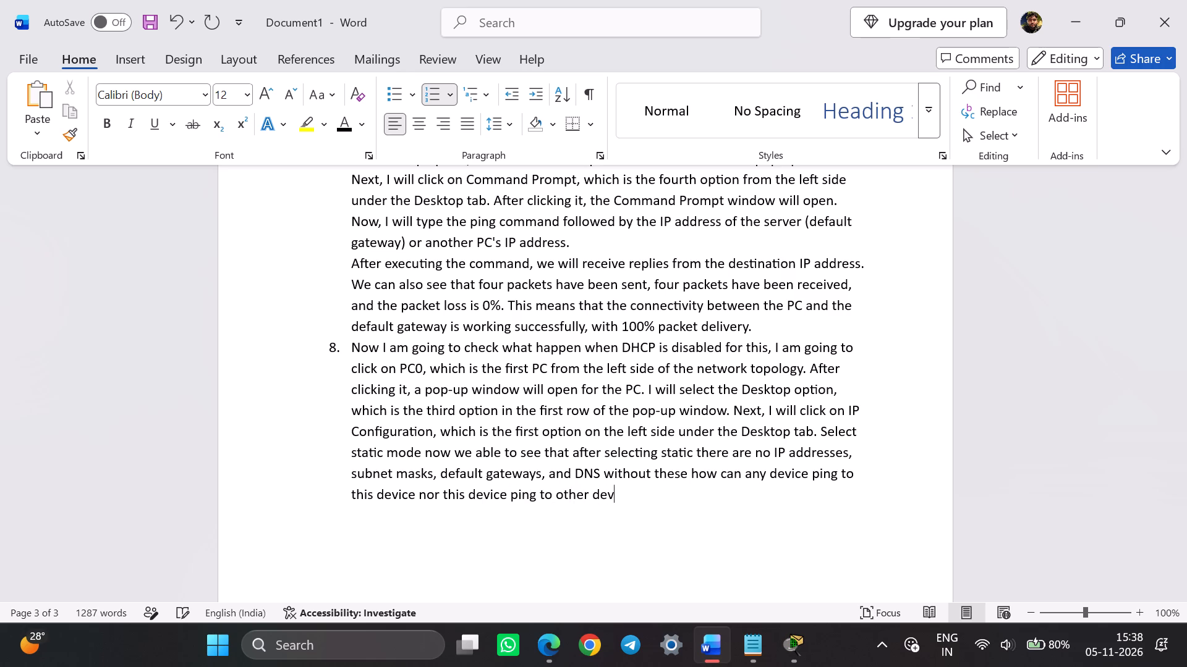
text(ice)
key(space)
Add "to check ping is working or not" to the end of item 8.
text(to check ping is working)
key(space)
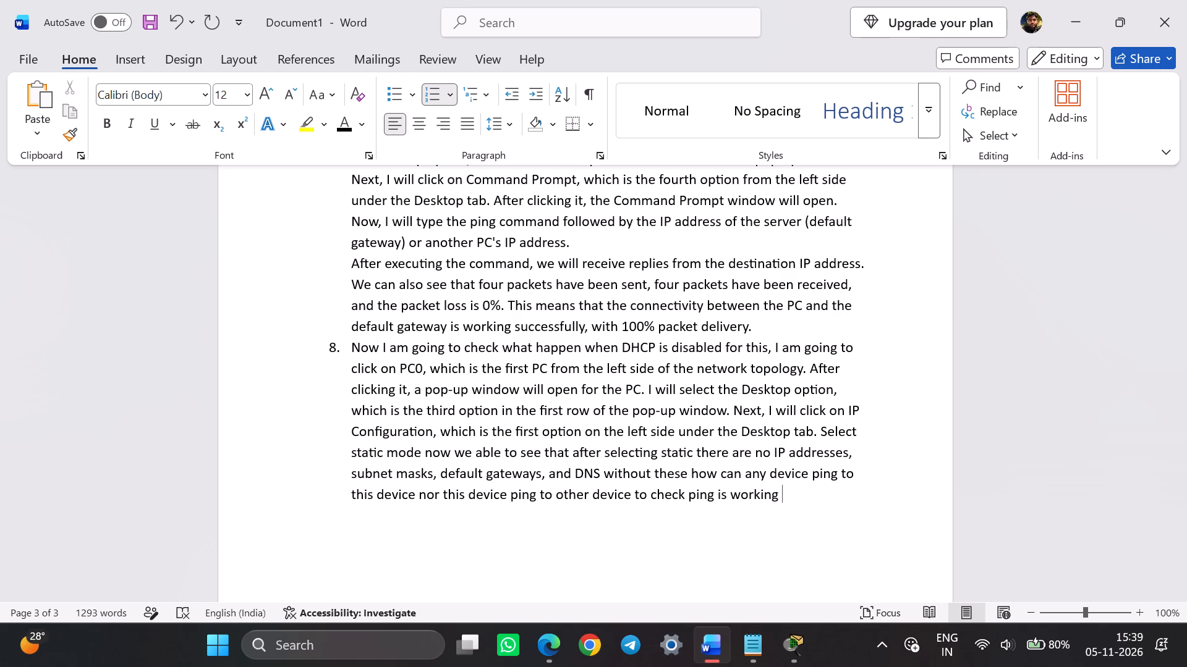
text(or not)
key(space)
Review the wording of items 5 to 8 in the guide.
scroll(653, 432, up, 2)
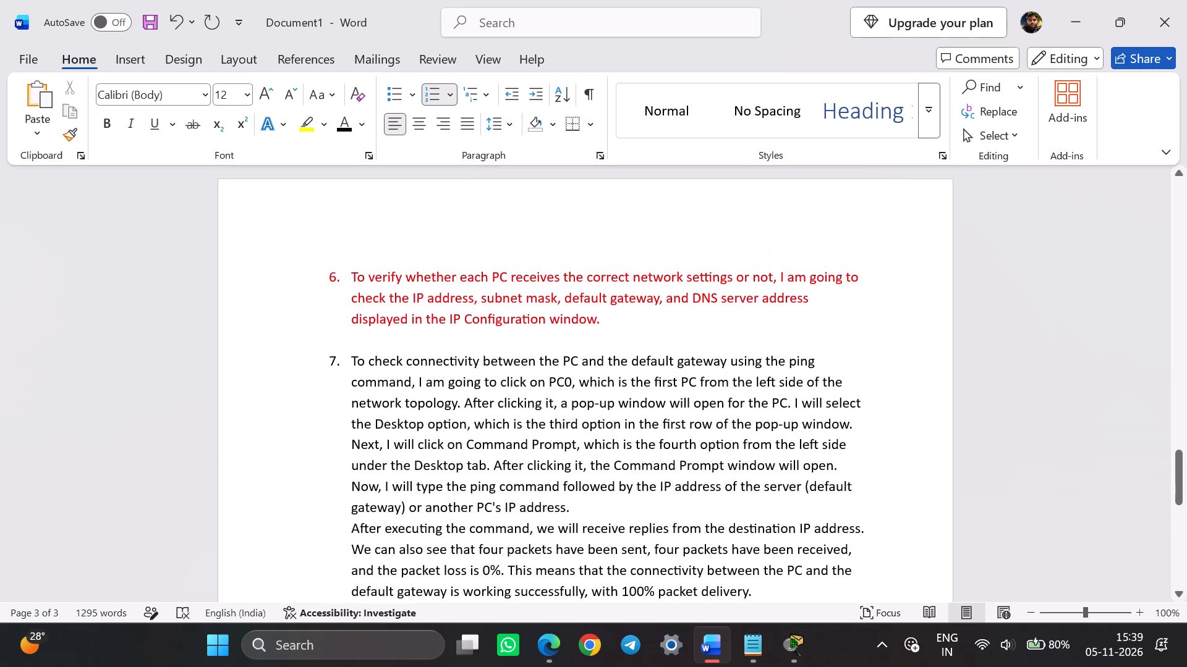
scroll(653, 432, up, 2)
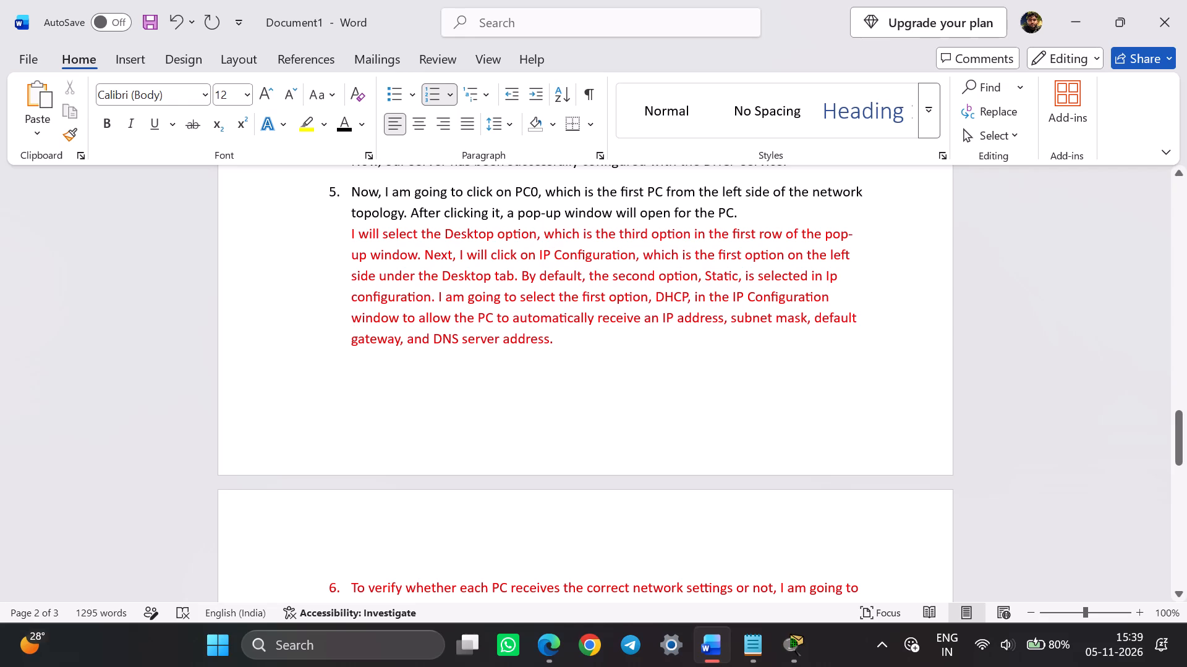
scroll(653, 432, down, 3)
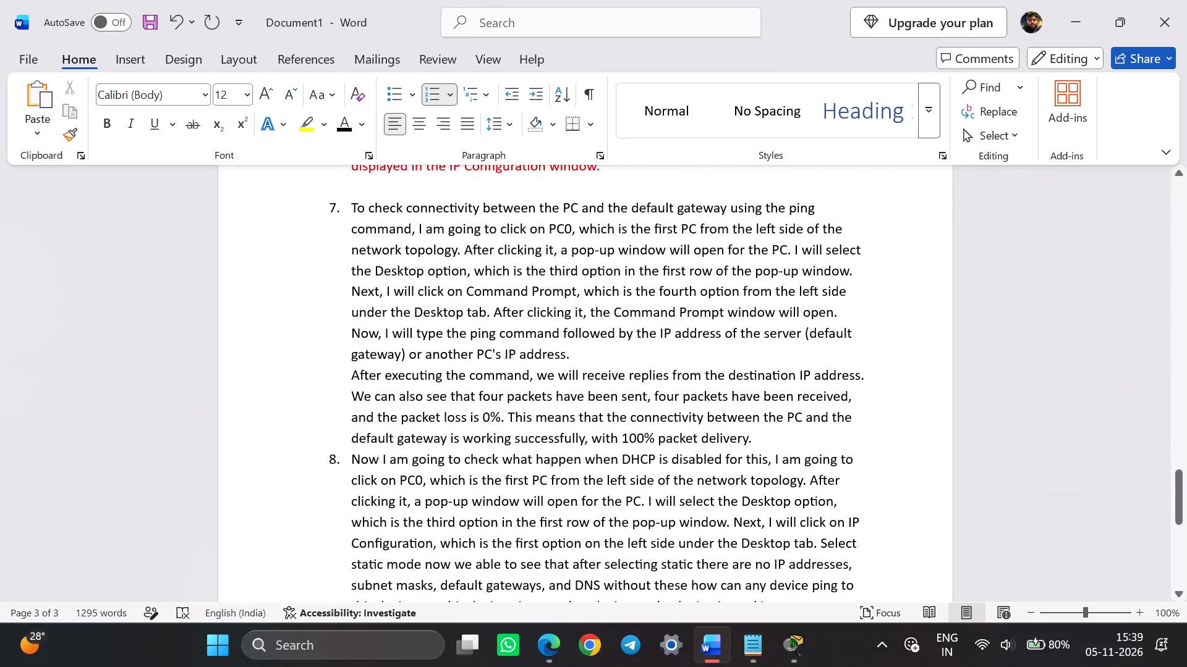
scroll(653, 432, down, 2)
scroll(653, 432, up, 1)
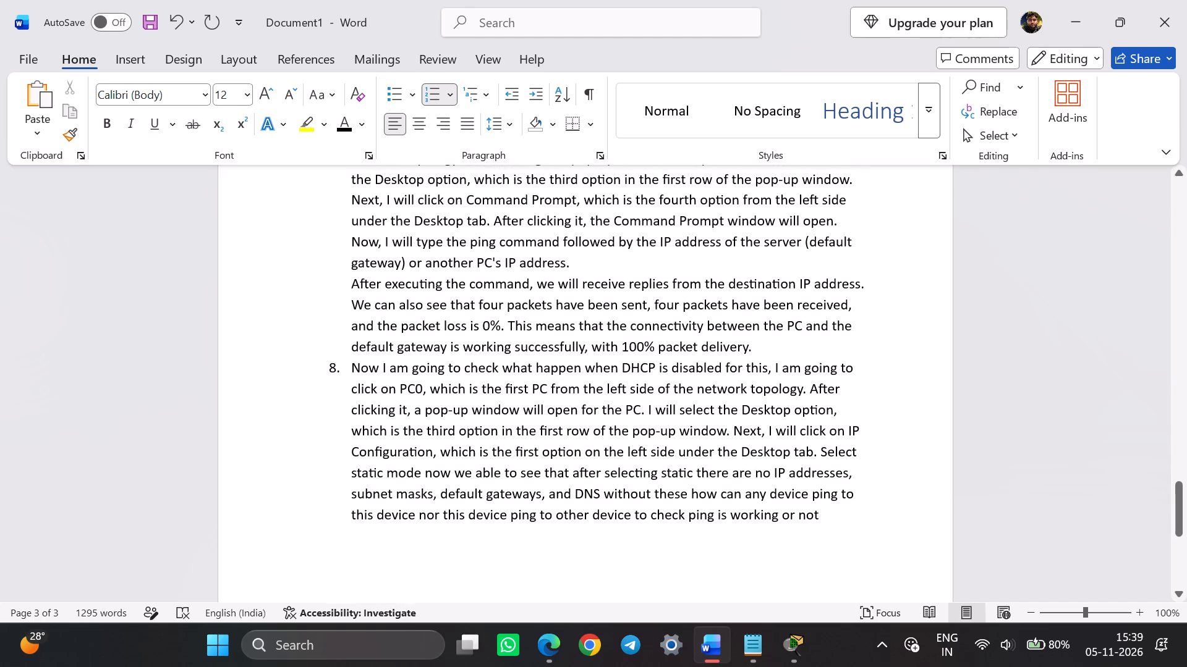
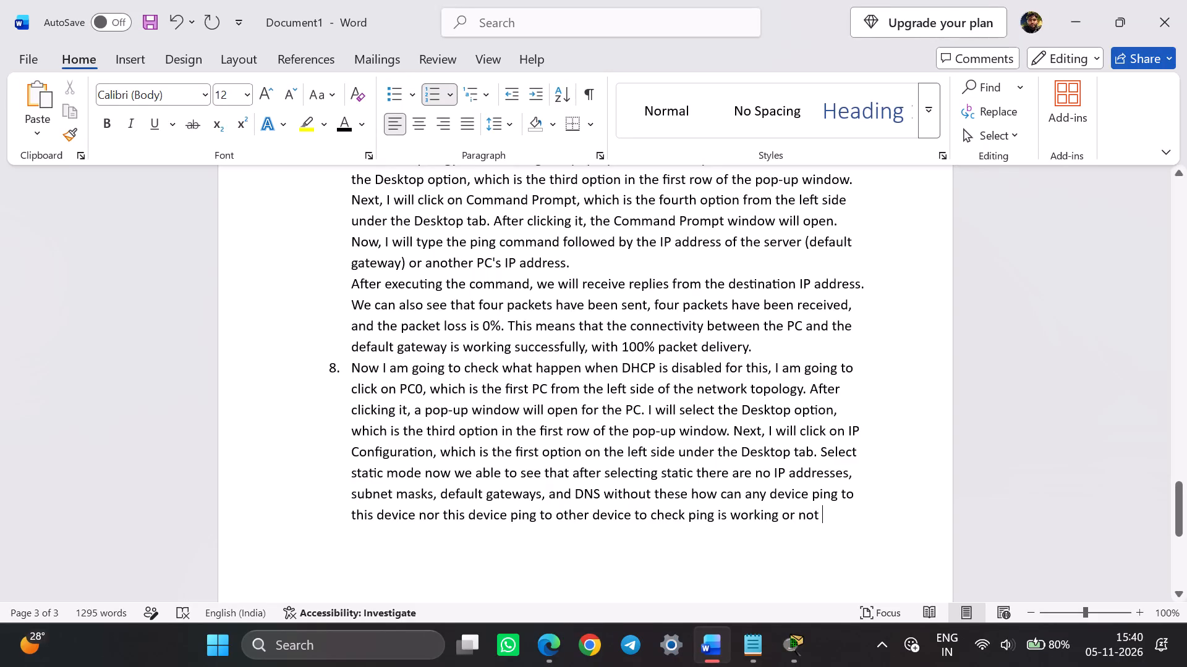
Insert "are" before "able to see" in item 8 and return to the end of the item's text.
click(477, 477)
text(are)
key(space)
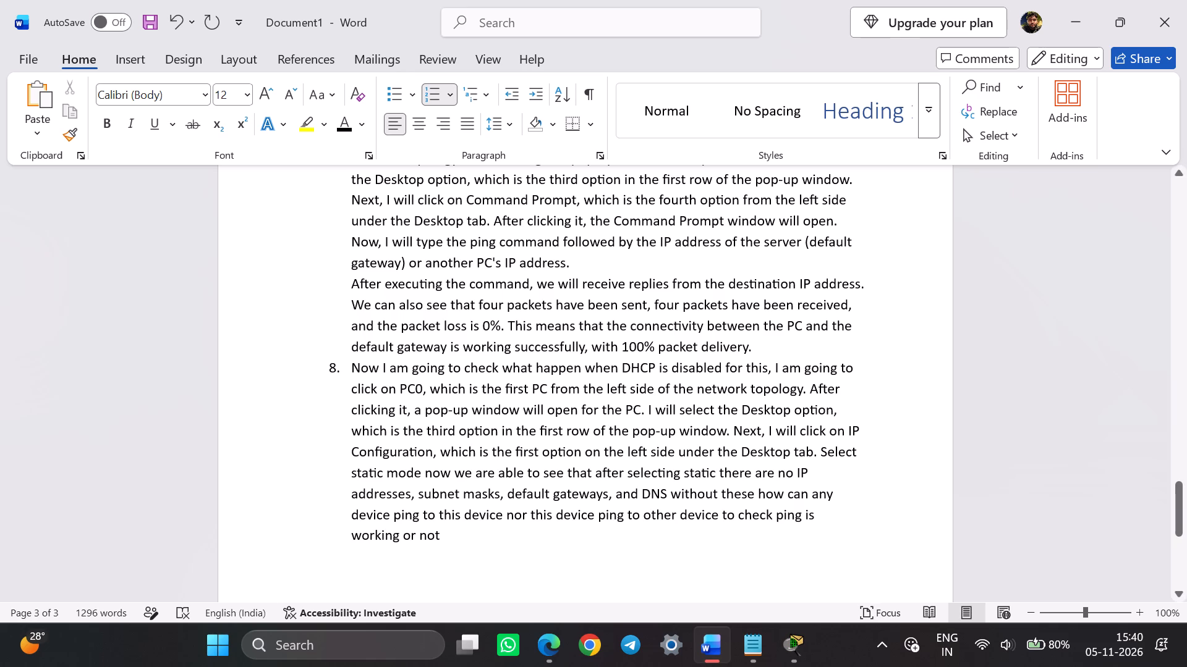
click(461, 541)
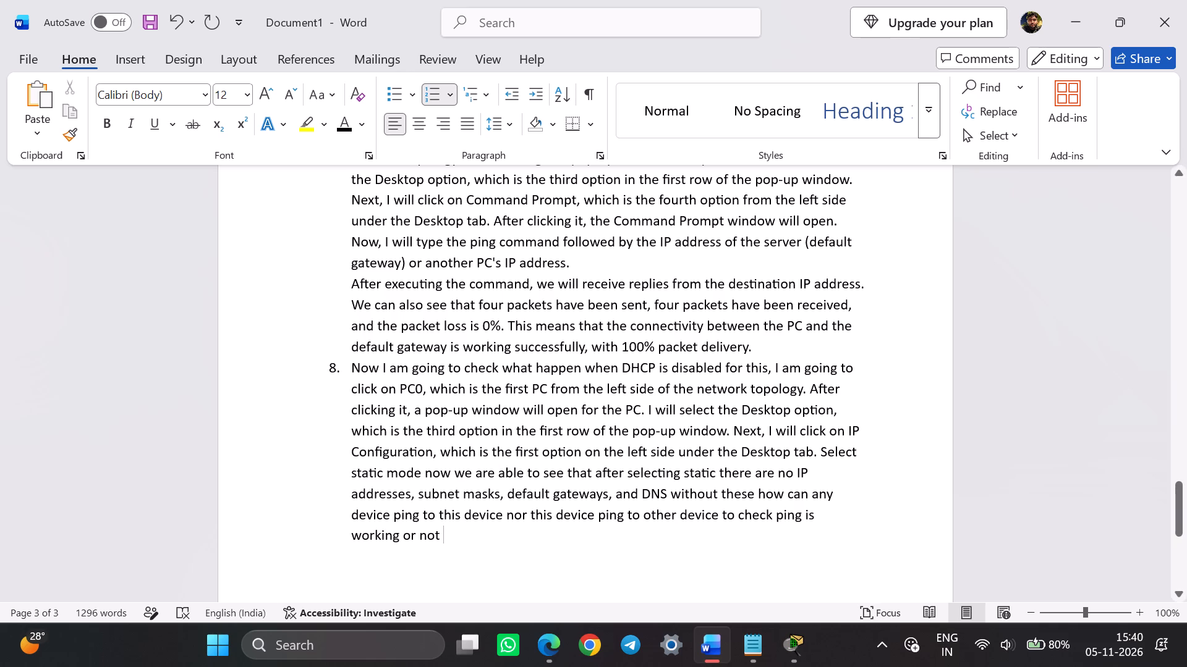
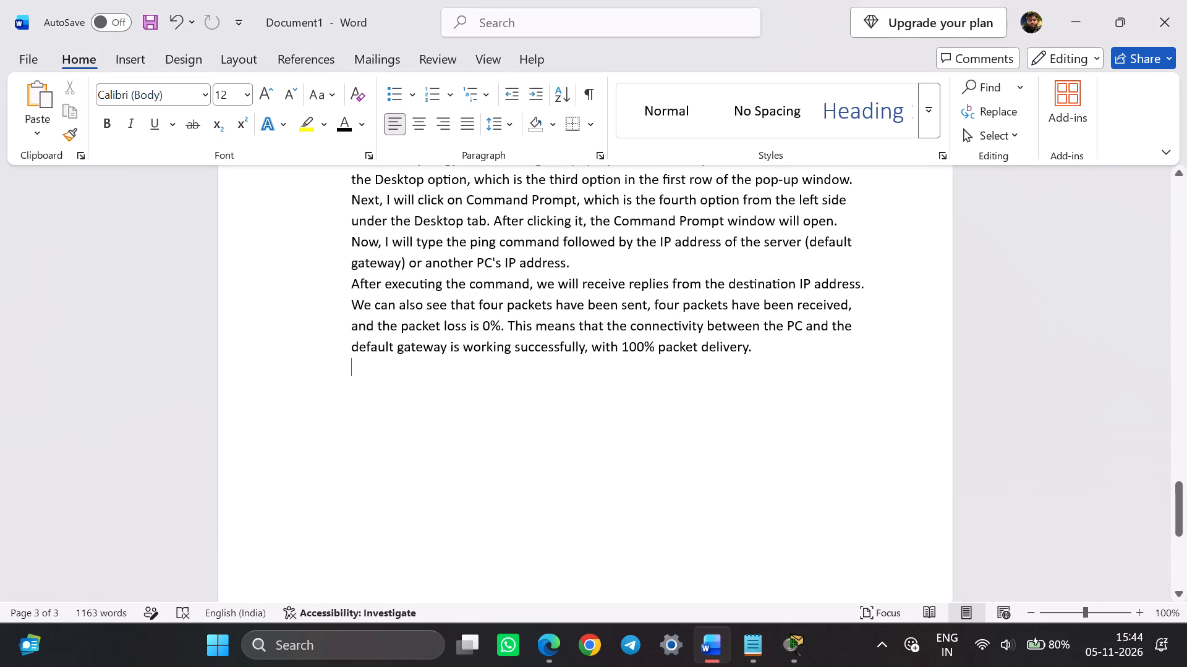
text(8.)
key(space)
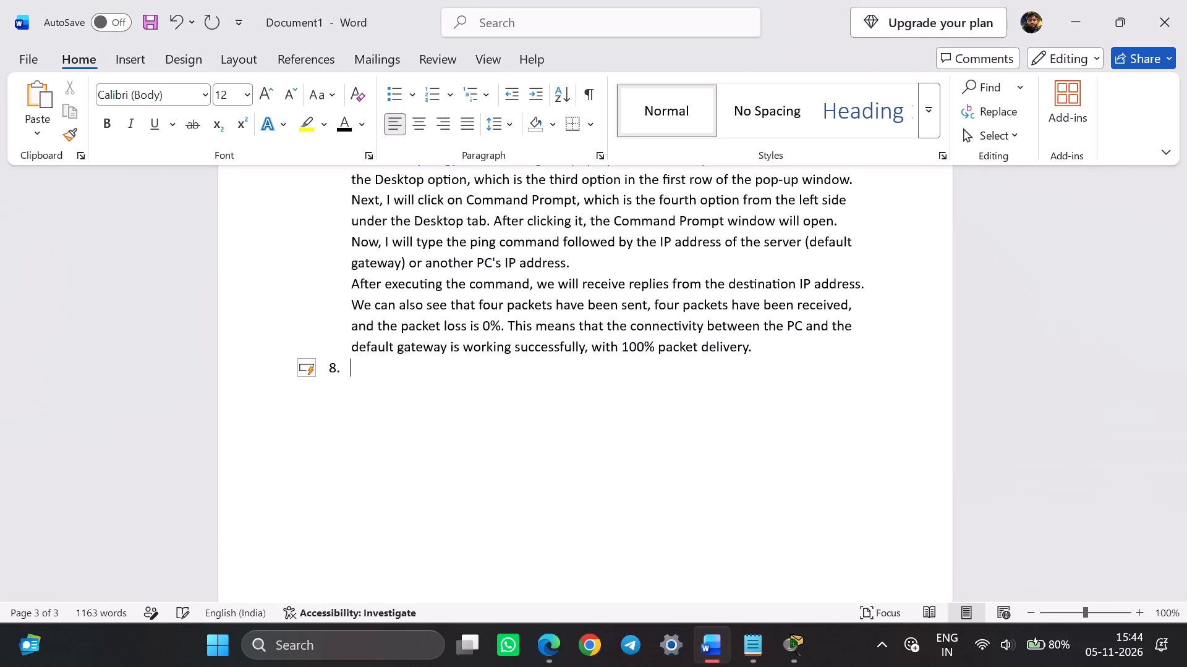
key(ctrl+v)
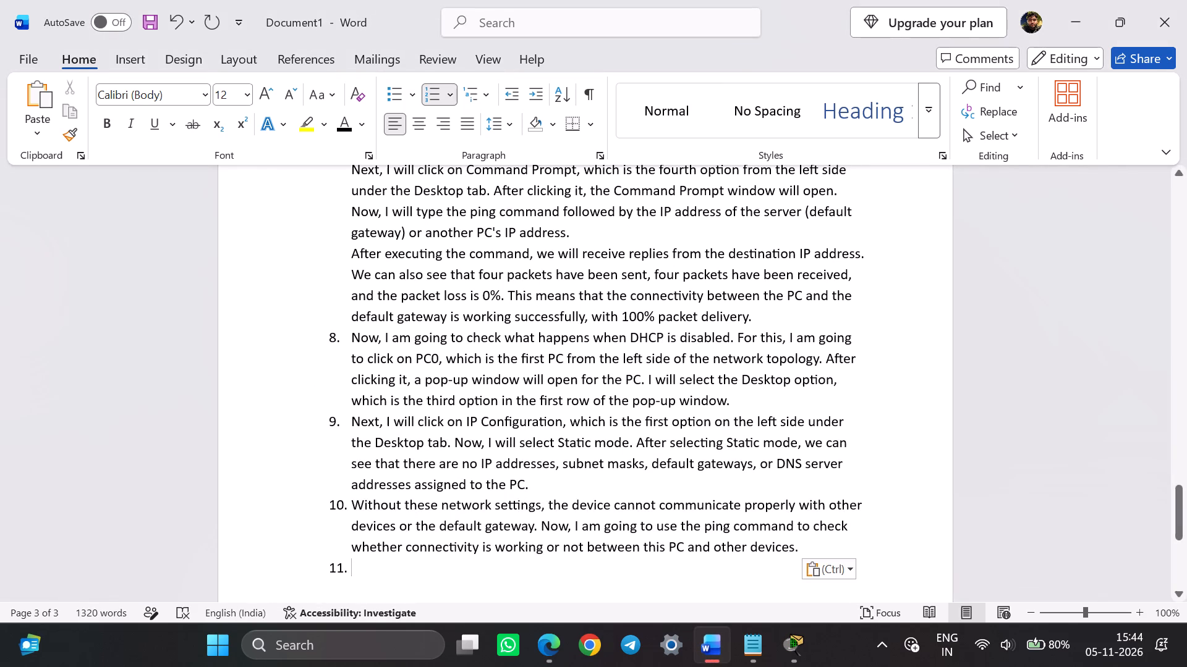
Remove the list numbers from the empty last line and the "Without these network settings" and "Next, I will click on IP Configuration" paragraphs.
key(BackSpace)
click(348, 507)
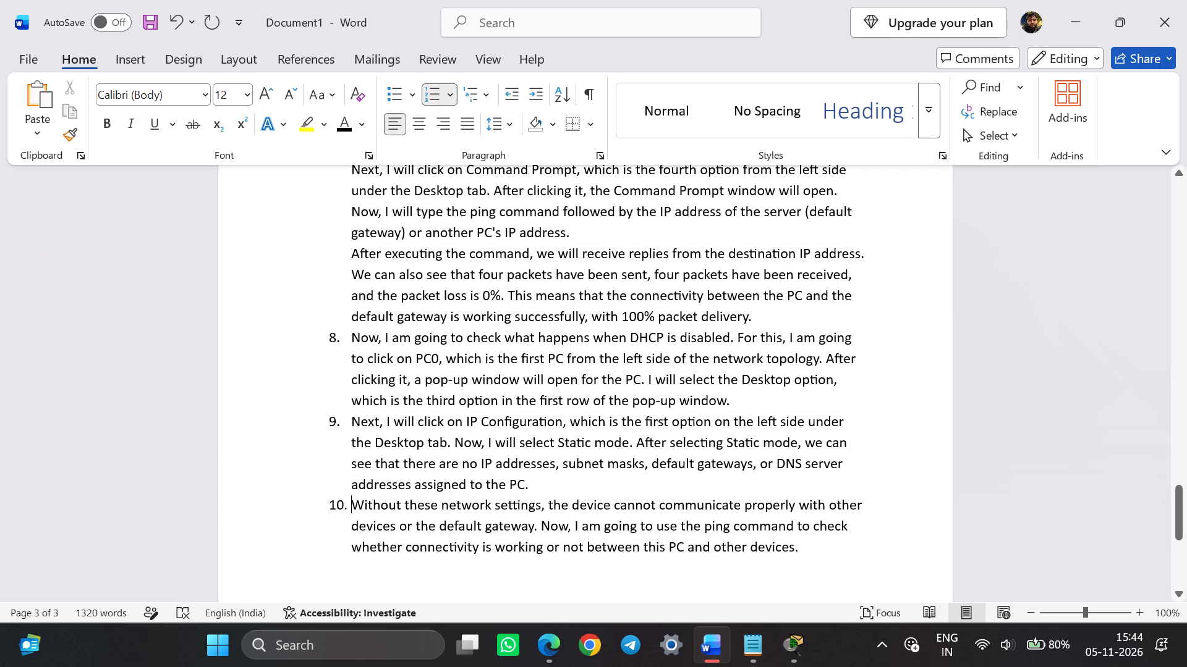
key(BackSpace)
click(347, 426)
key(BackSpace)
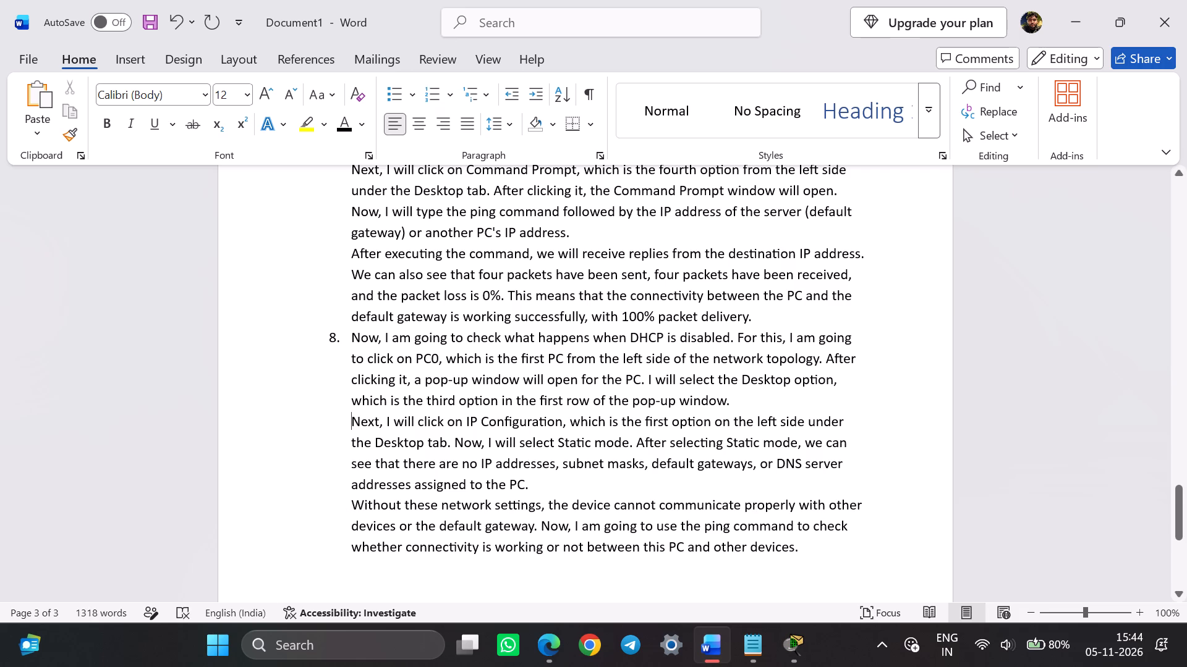
Insert a blank line between the "100% packet delivery" paragraph and item 8.
click(763, 316)
key(Return)
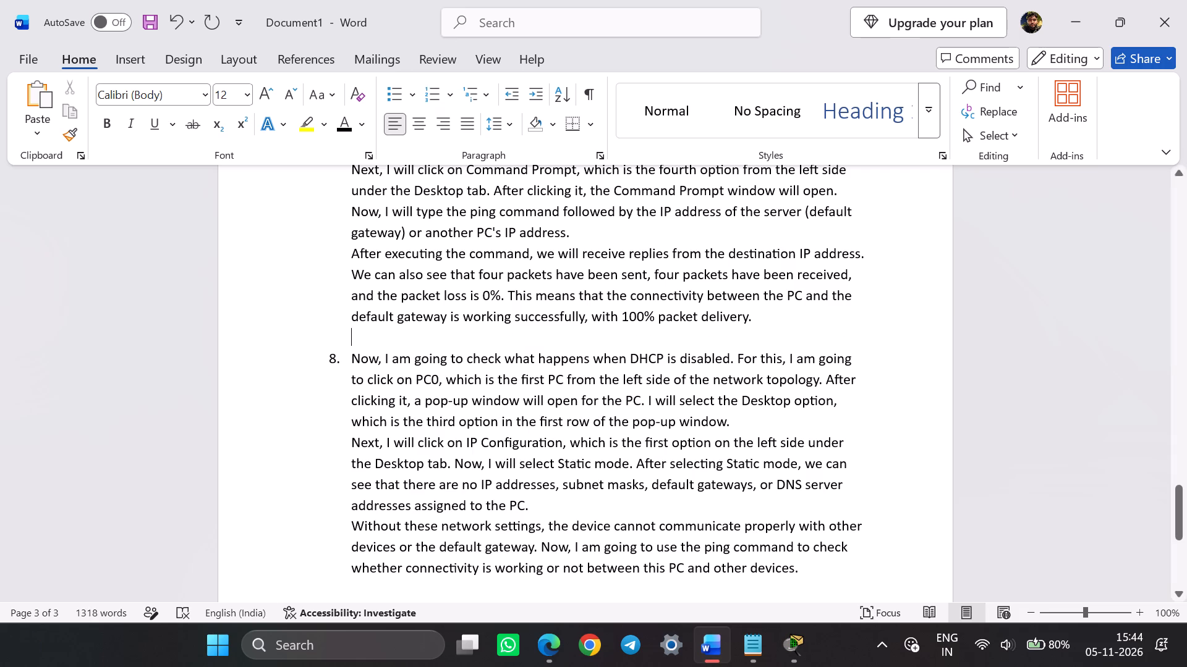
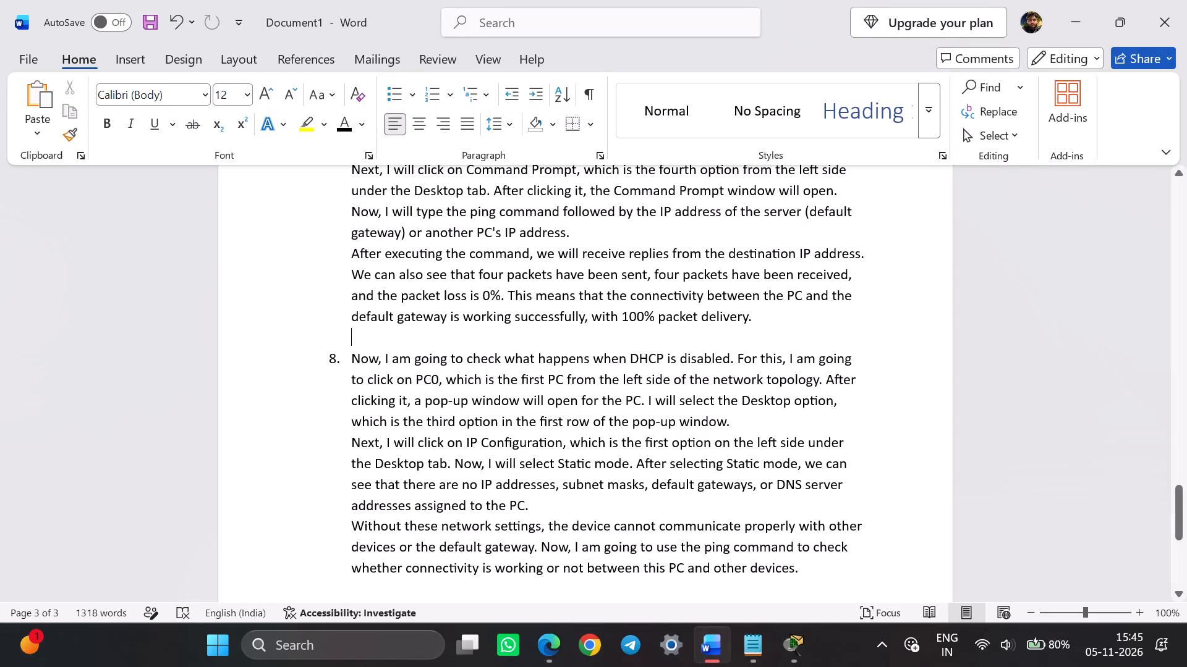
In item 8's last paragraph, replace the words "these network settings," with "DHCP," after "Without".
click(437, 532)
key(BackSpace)
key(BackSpace)
key(BackSpace)
key(BackSpace)
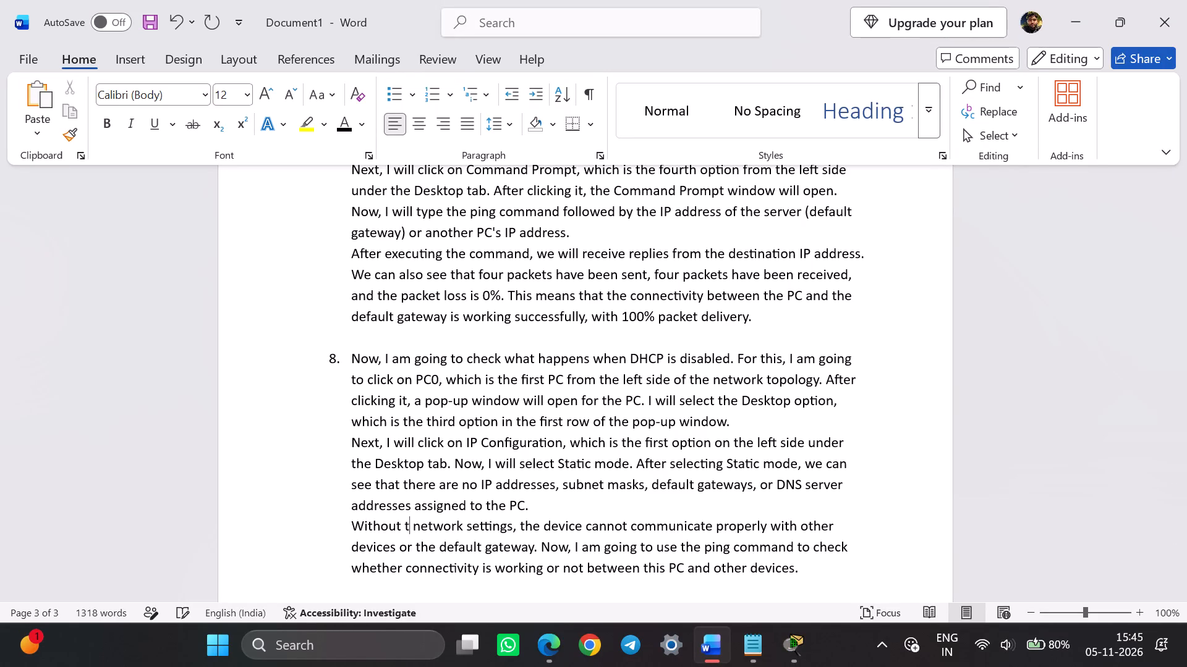
key(BackSpace)
text(DHCP)
key(space)
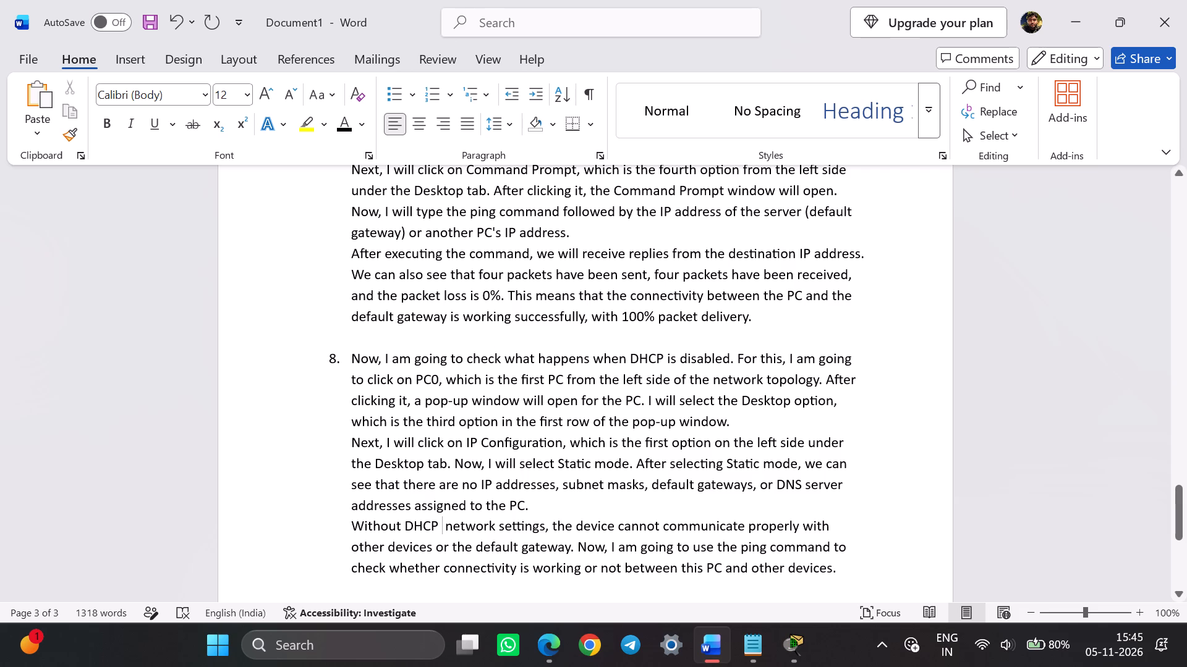
drag(500, 525, 466, 526)
drag(466, 526, 447, 528)
key(BackSpace)
key(BackSpace)
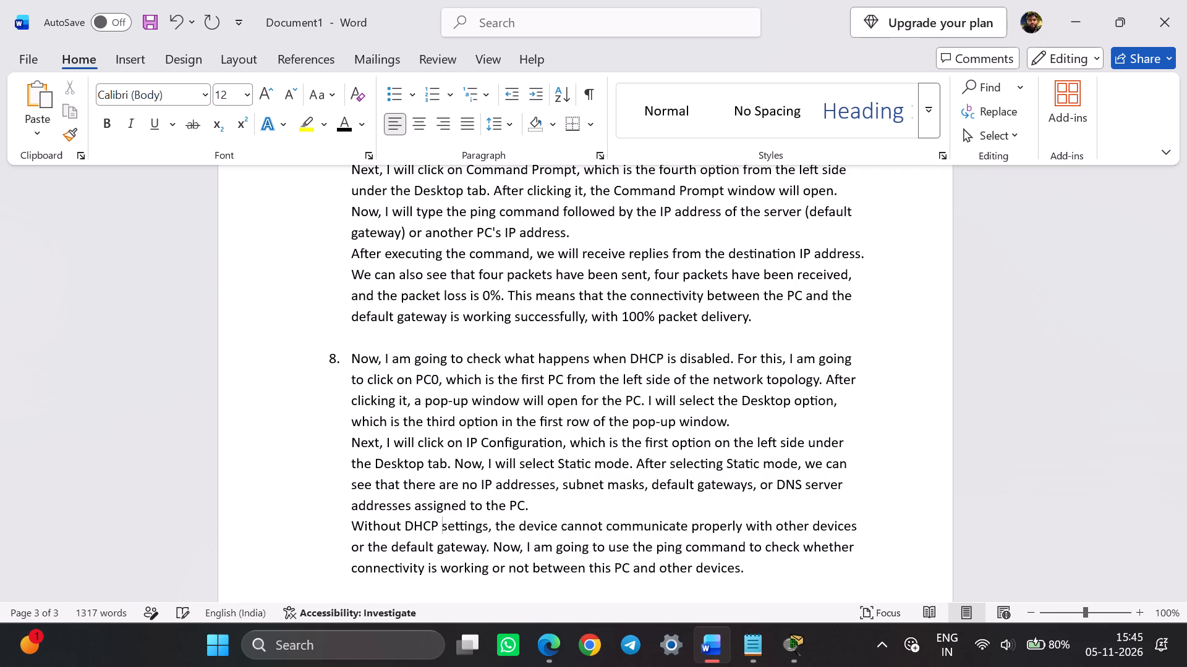
drag(490, 529, 445, 530)
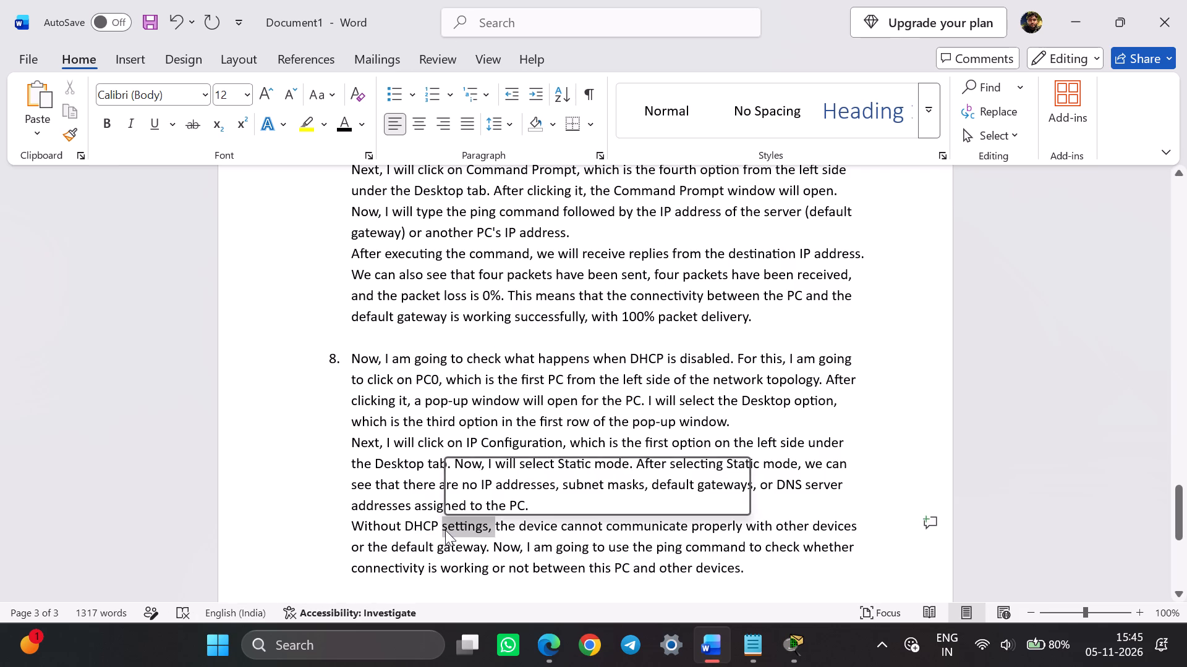
key(BackSpace)
key(BackSpace)
text(,)
key(space)
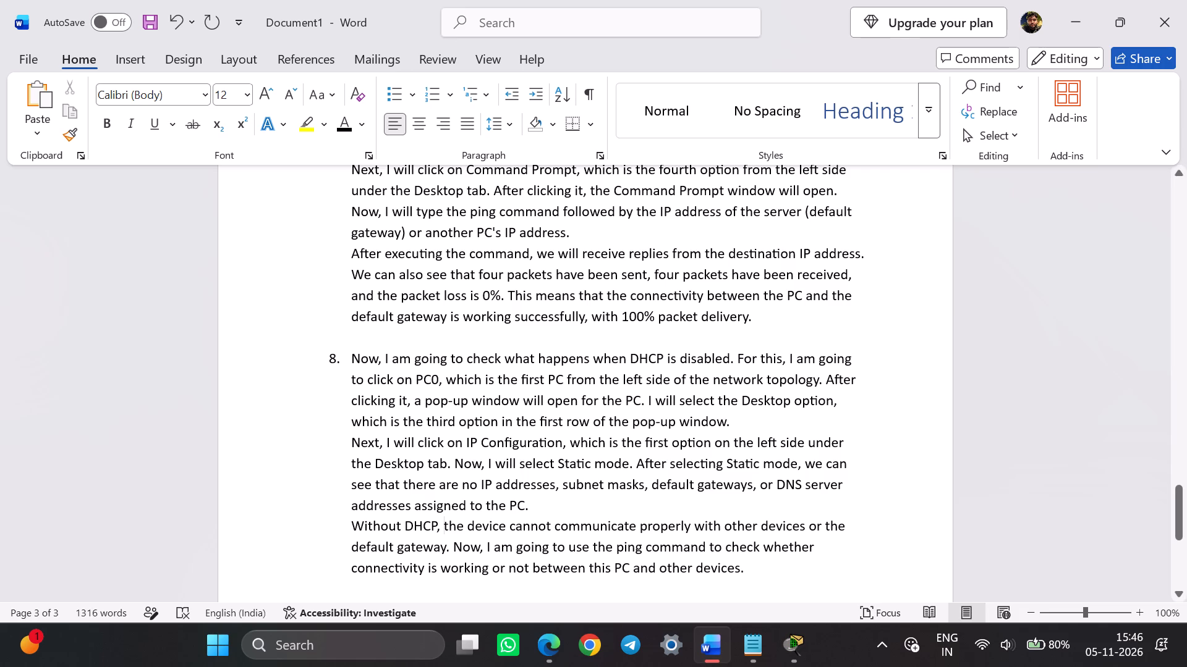
Delete item 8's closing sentence about using the ping command to check connectivity between this PC and other devices.
scroll(468, 542, down, 1)
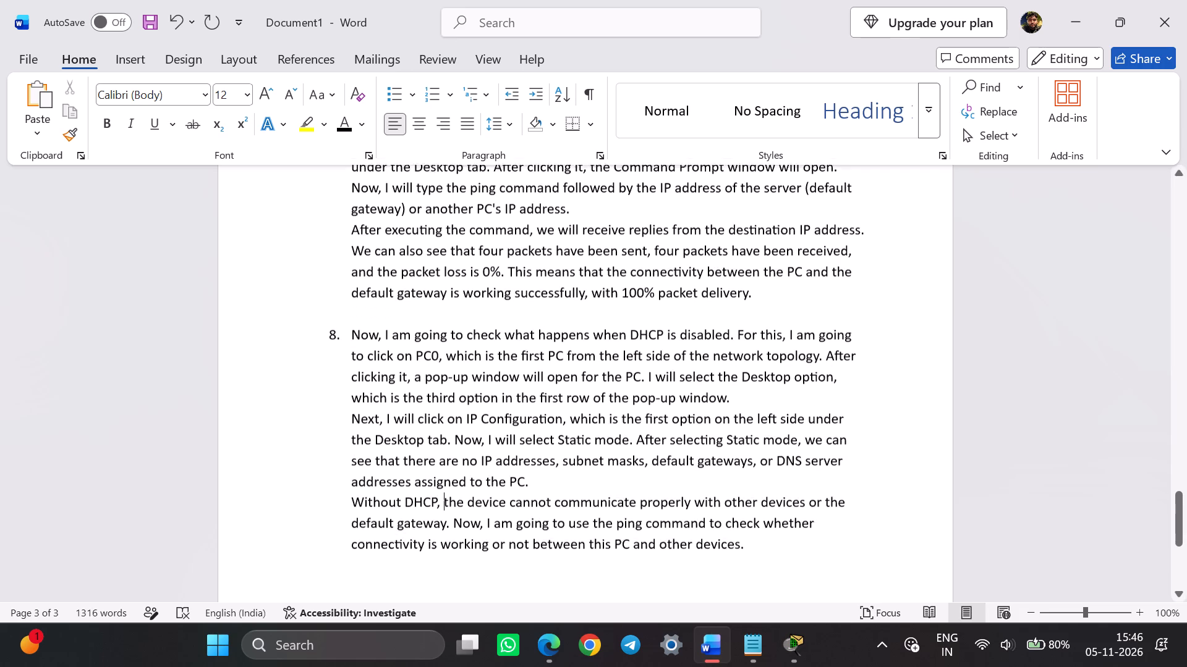
scroll(468, 542, down, 1)
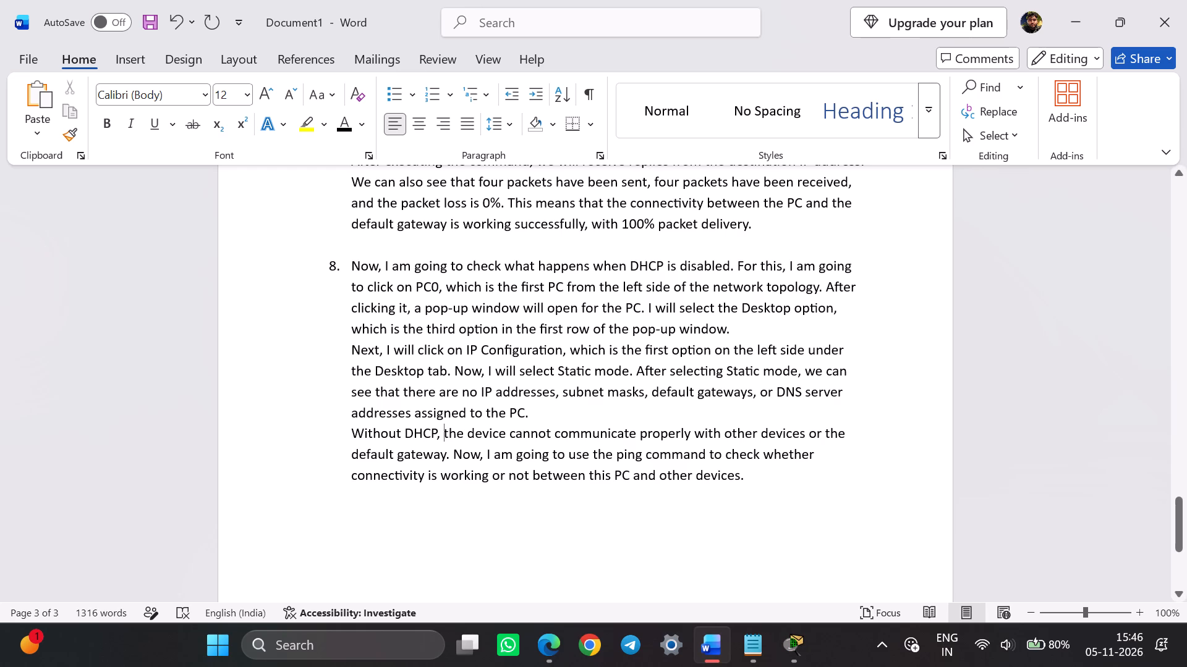
drag(452, 453, 686, 480)
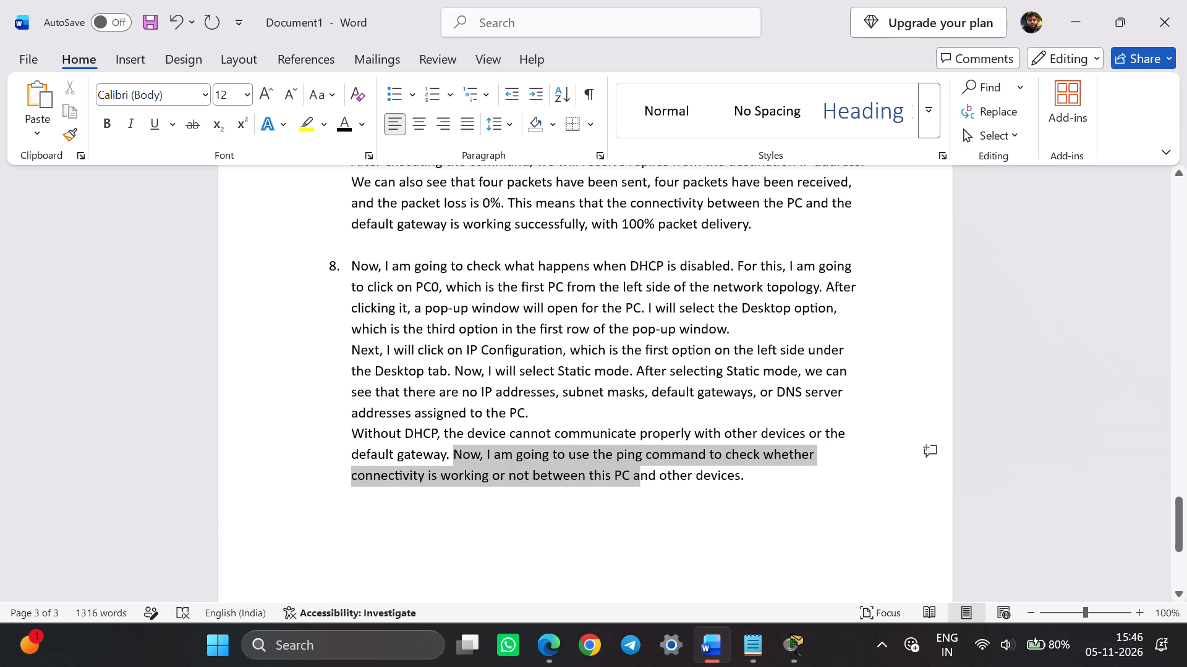
drag(686, 480, 747, 481)
key(BackSpace)
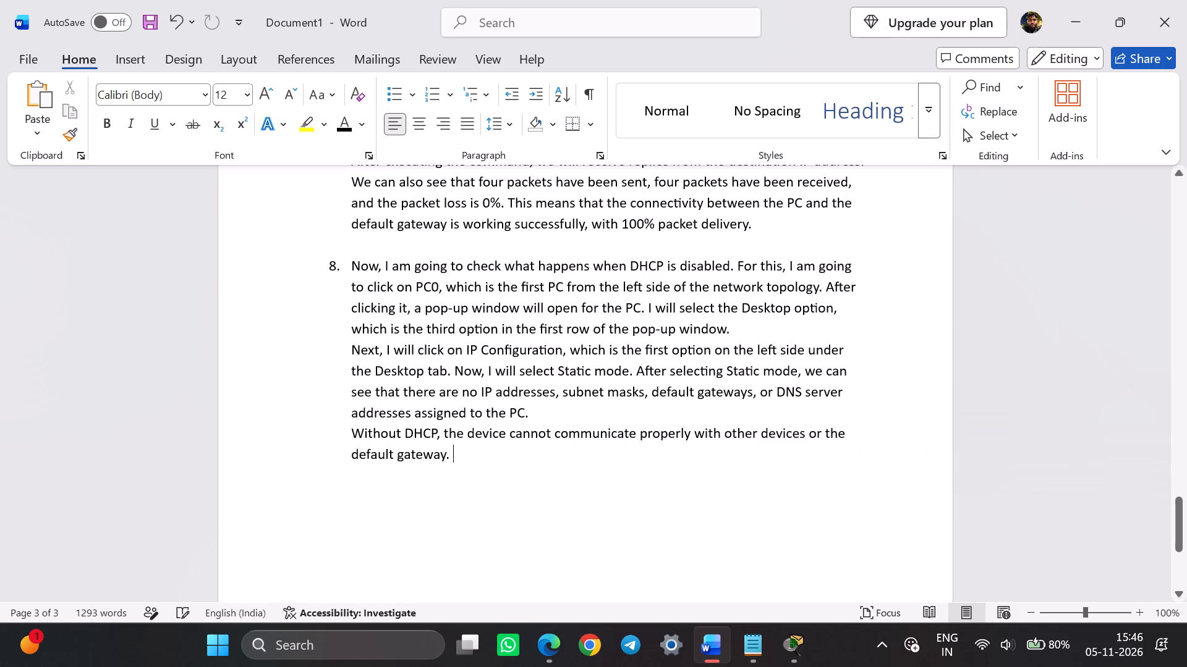
Add numbered item 9 below item 8, reading "Save the file and take screenshots of the configuration and test results.".
key(Return)
key(BackSpace)
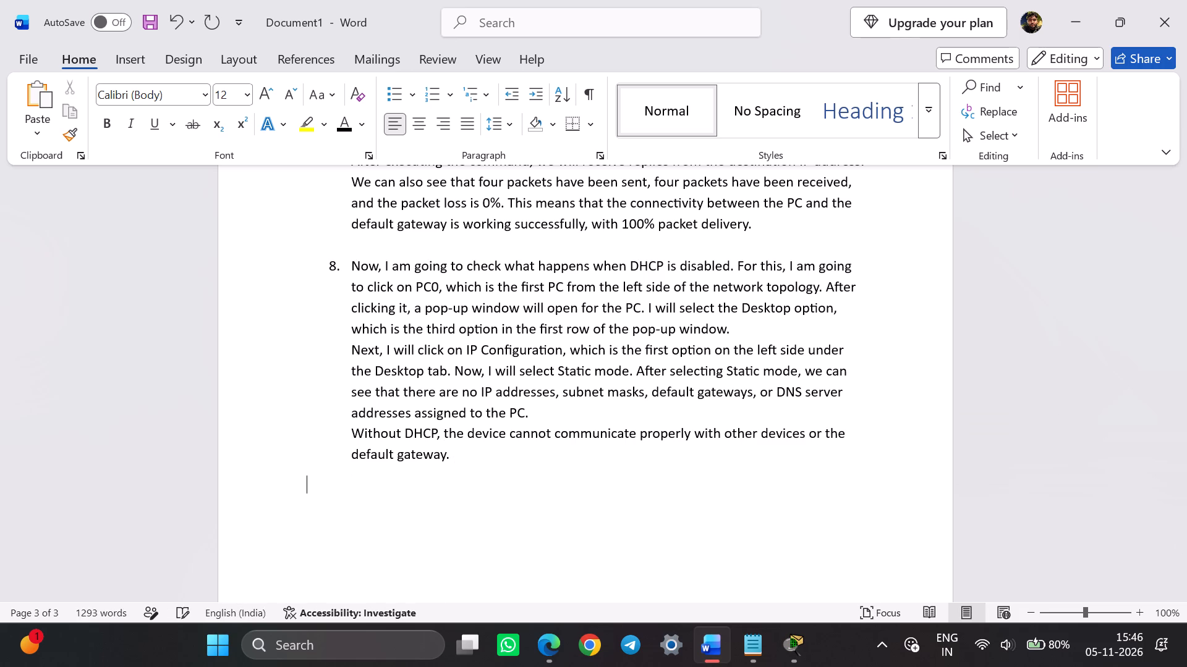
text(9.)
key(space)
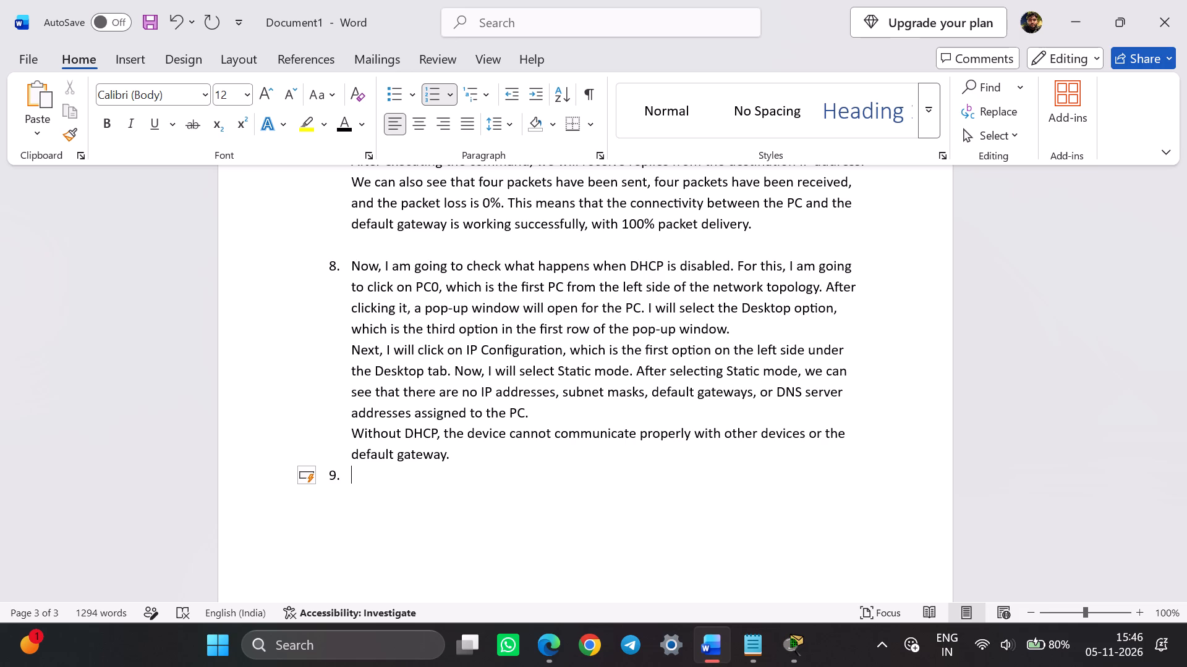
text(save)
key(space)
text(the)
key(space)
text(file and tas)
key(BackSpace)
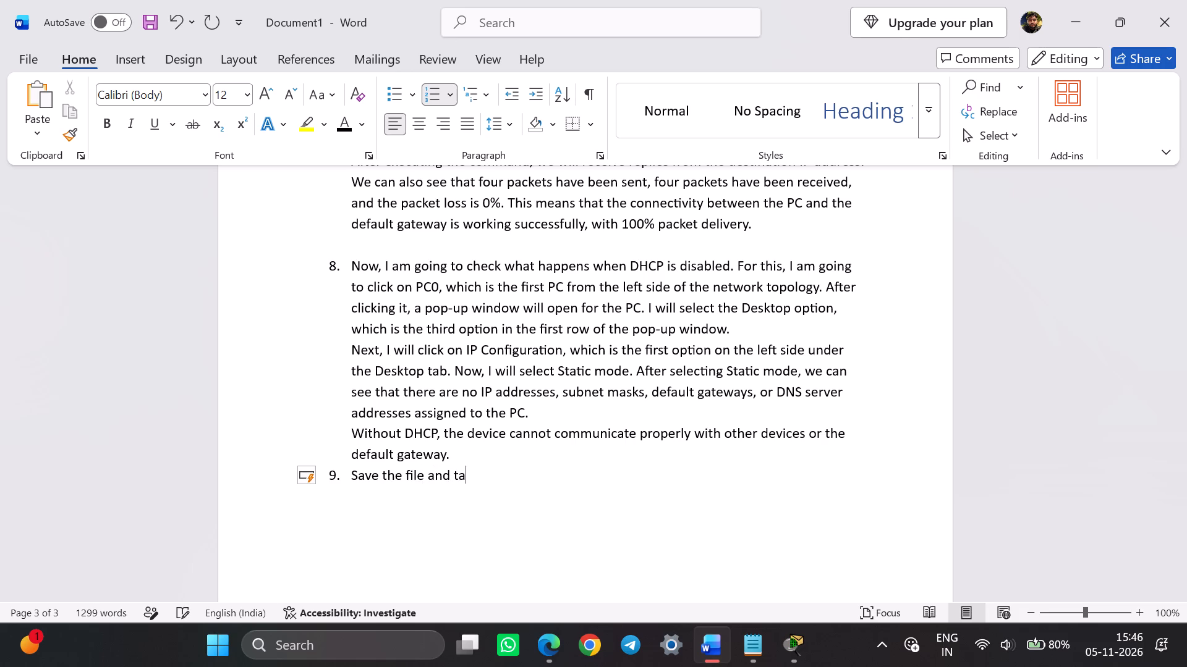
text(k screen)
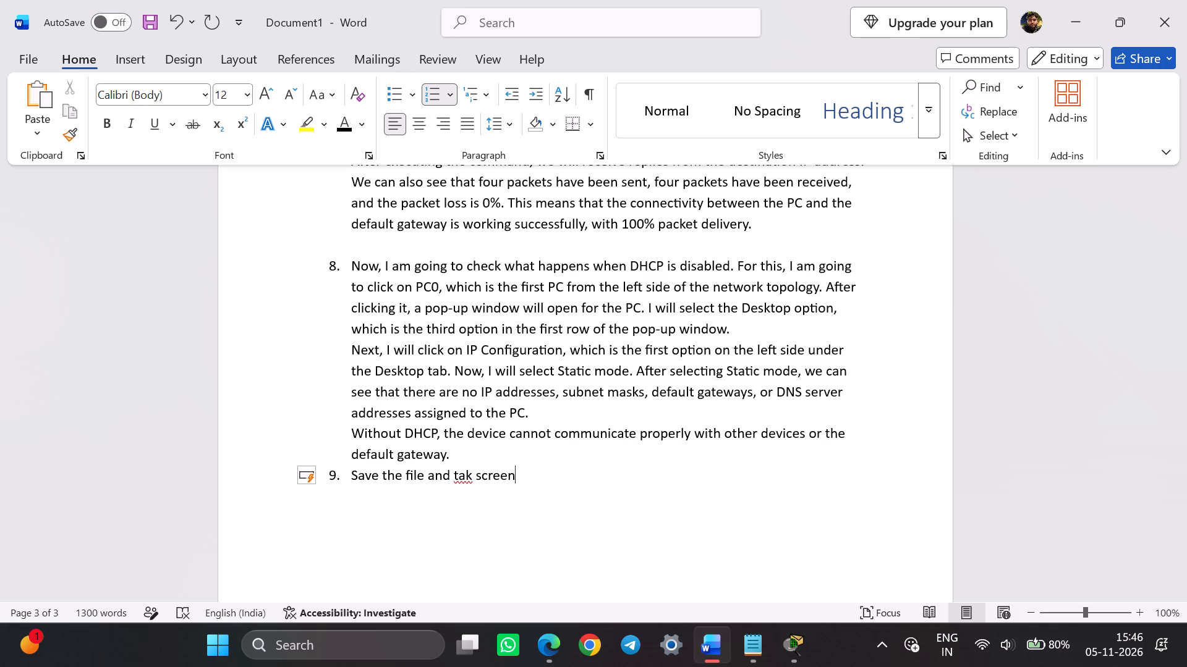
key(BackSpace)
key(BackSpace)
key(BackSpace)
key(BackSpace)
key(BackSpace)
key(BackSpace)
key(BackSpace)
key(BackSpace)
key(BackSpace)
key(BackSpace)
text(take)
key(space)
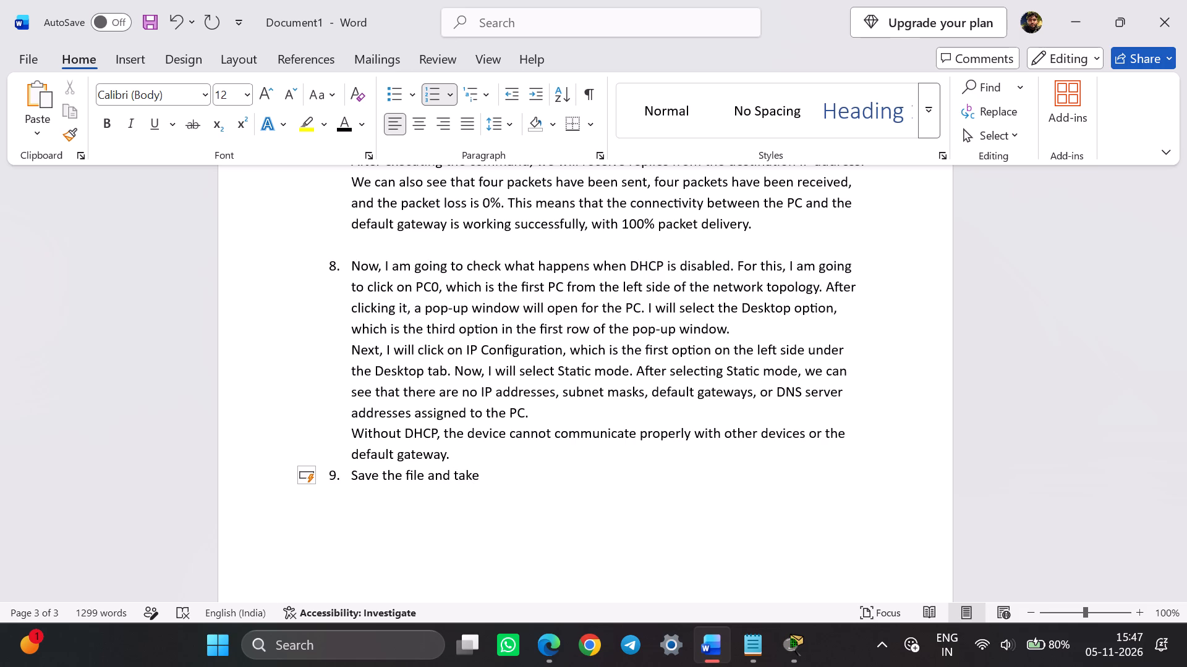
text(screen)
text(shots of the confi)
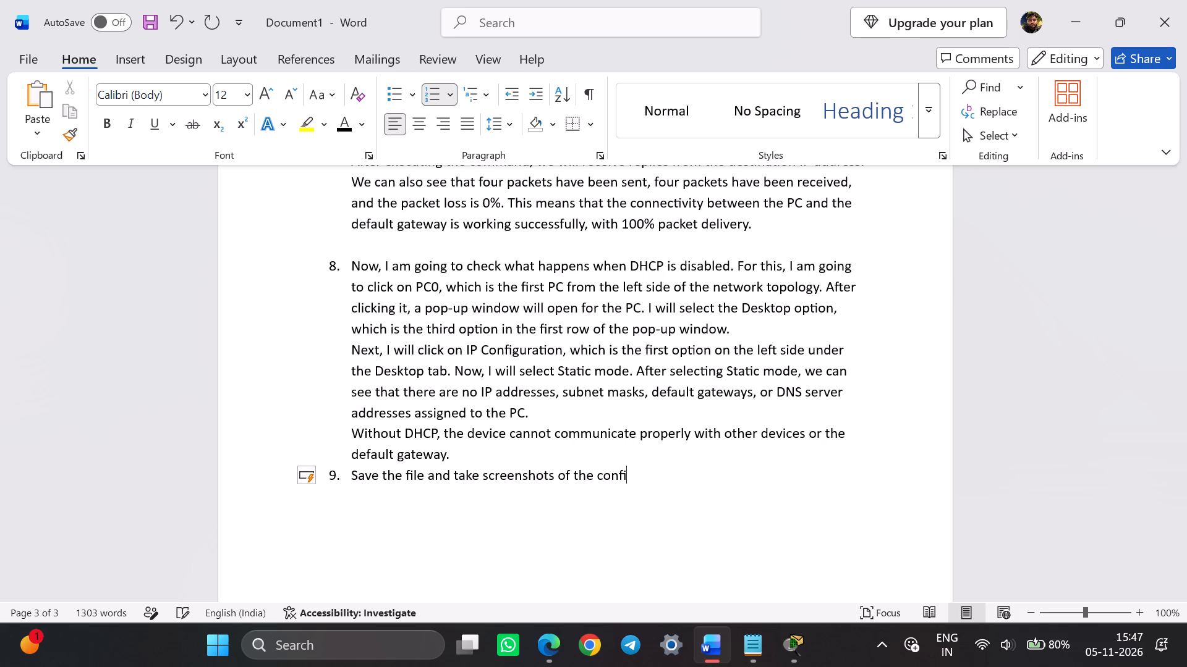
text(guration)
key(space)
text(and test results)
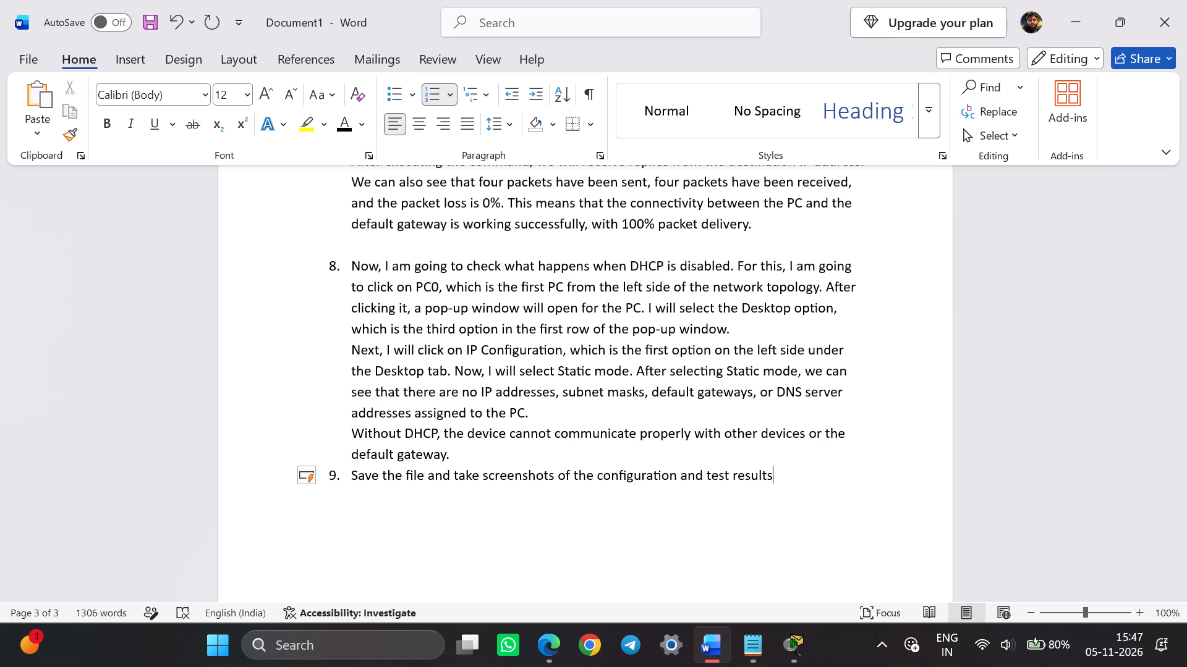
key(period)
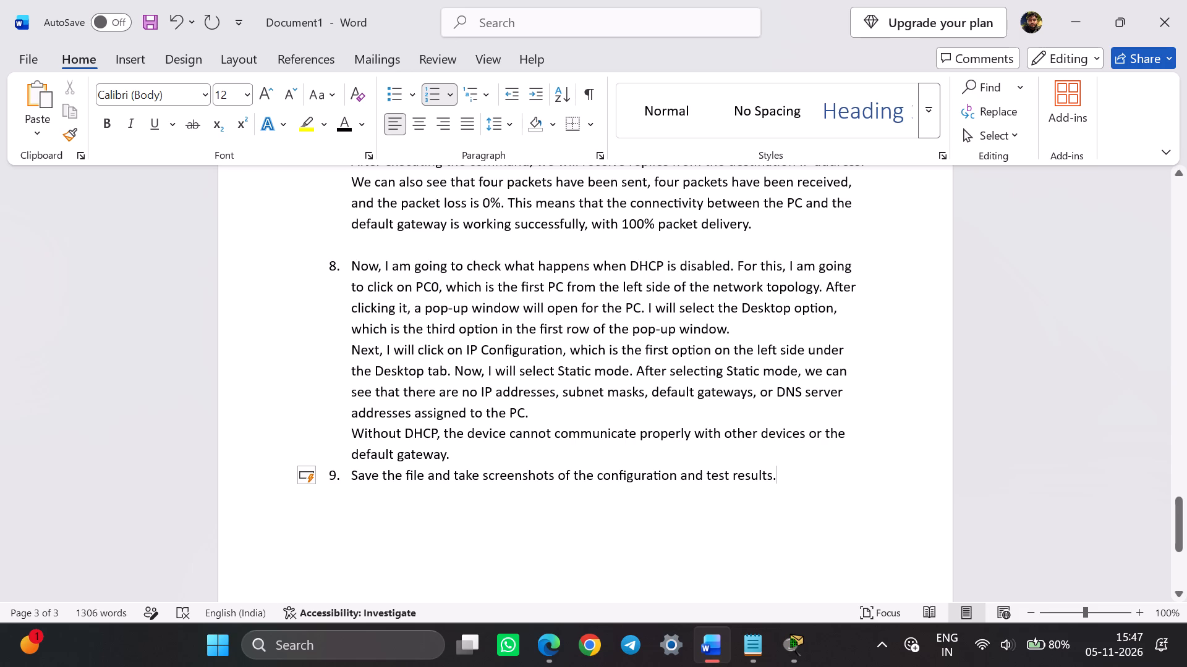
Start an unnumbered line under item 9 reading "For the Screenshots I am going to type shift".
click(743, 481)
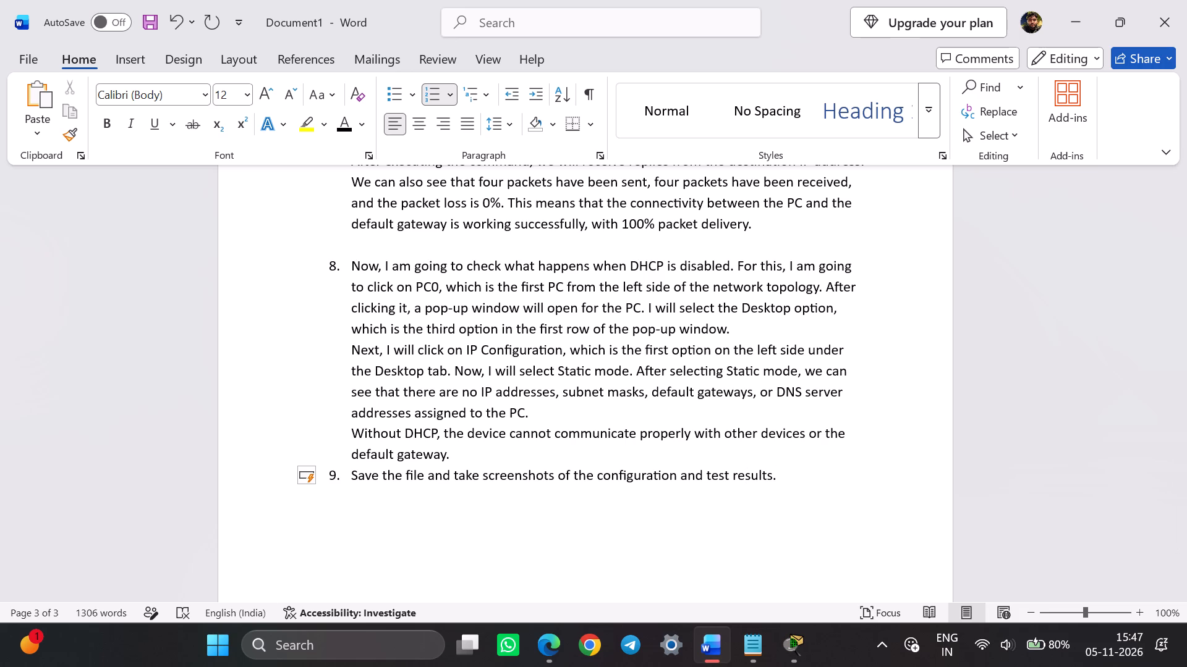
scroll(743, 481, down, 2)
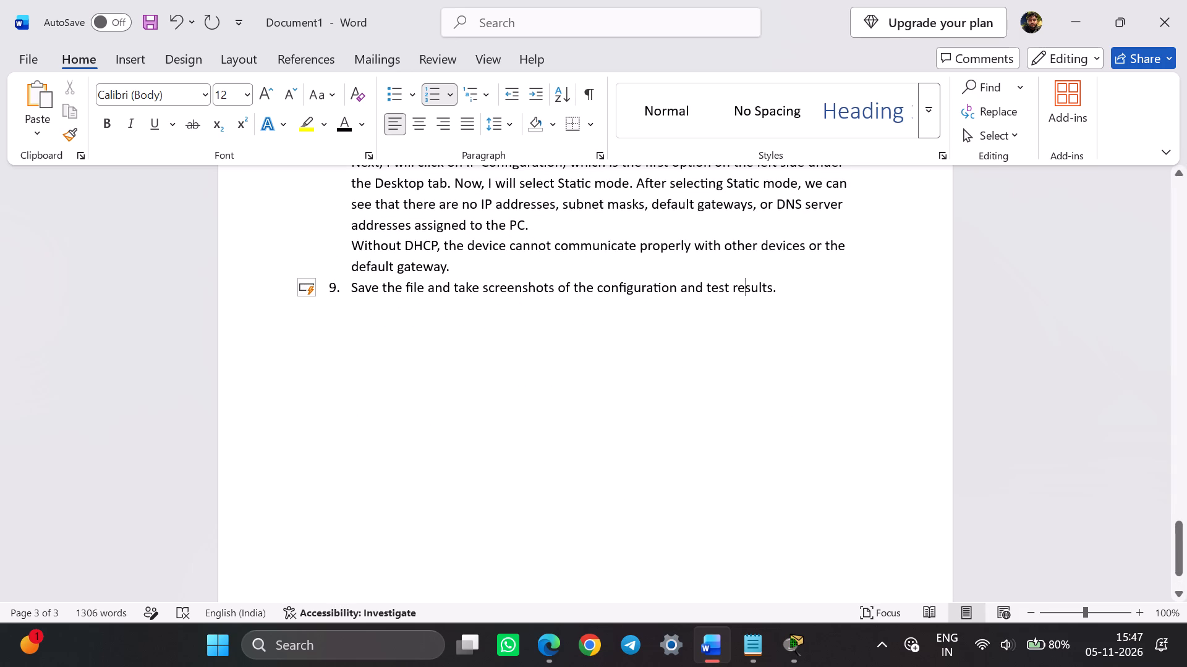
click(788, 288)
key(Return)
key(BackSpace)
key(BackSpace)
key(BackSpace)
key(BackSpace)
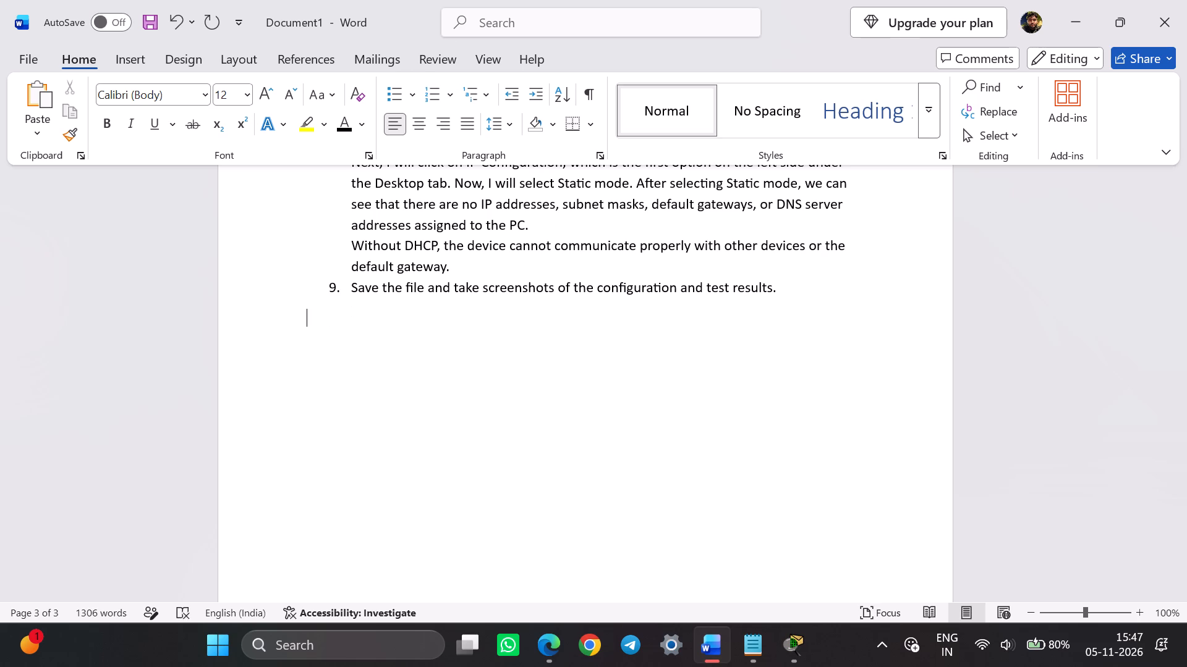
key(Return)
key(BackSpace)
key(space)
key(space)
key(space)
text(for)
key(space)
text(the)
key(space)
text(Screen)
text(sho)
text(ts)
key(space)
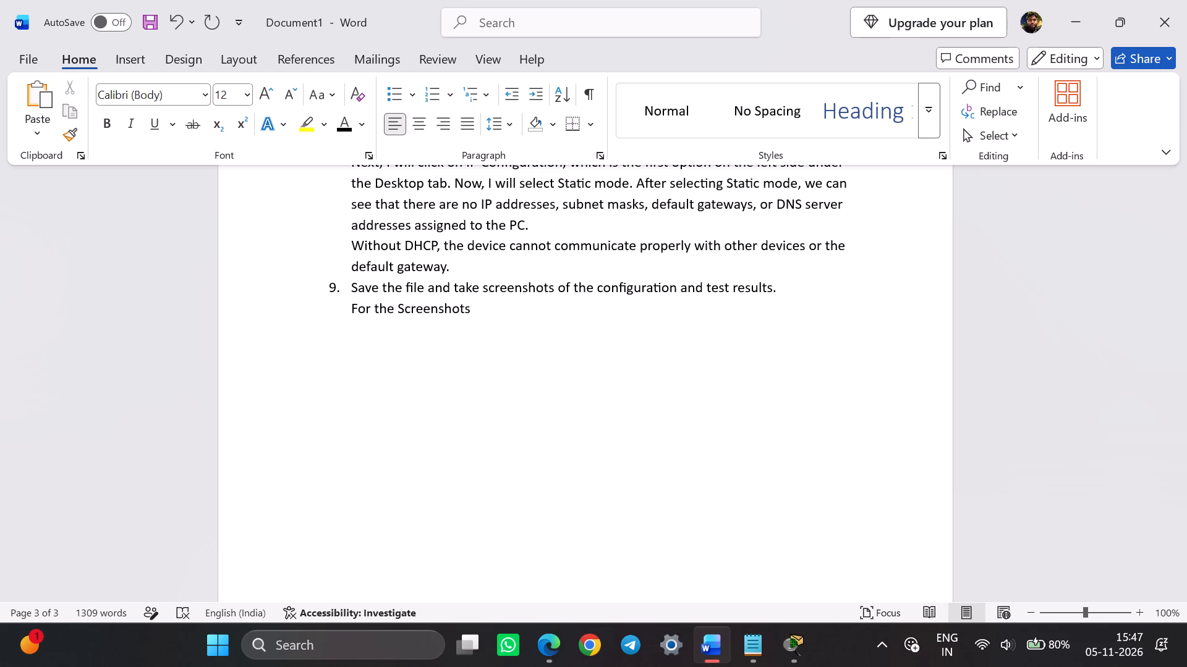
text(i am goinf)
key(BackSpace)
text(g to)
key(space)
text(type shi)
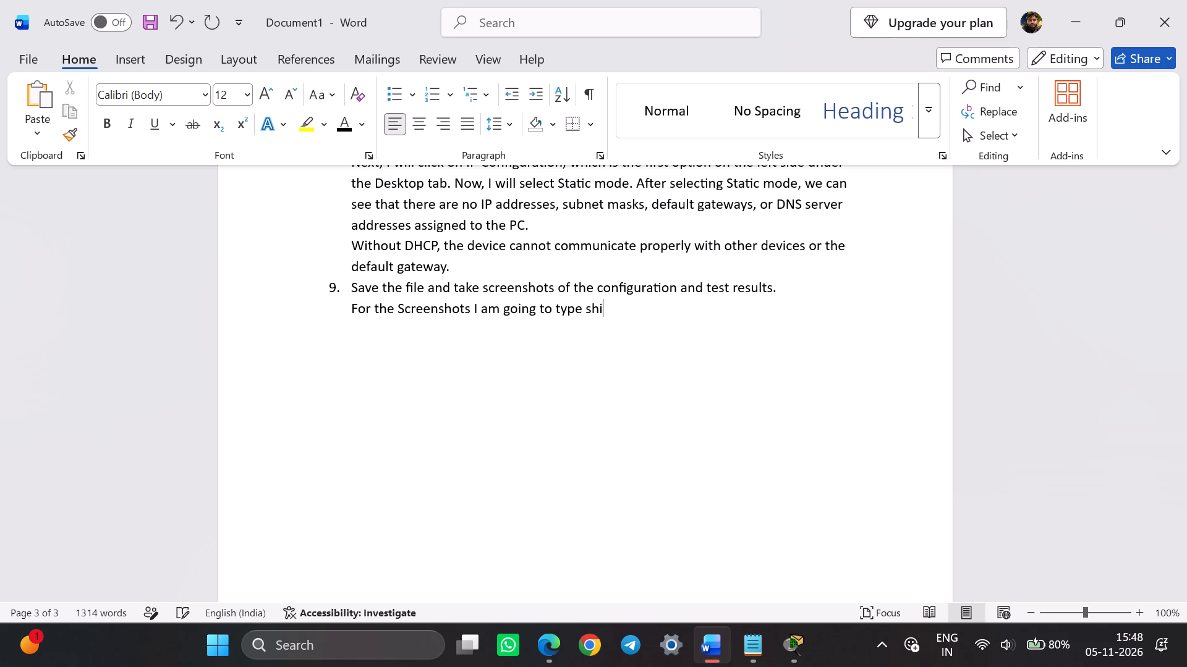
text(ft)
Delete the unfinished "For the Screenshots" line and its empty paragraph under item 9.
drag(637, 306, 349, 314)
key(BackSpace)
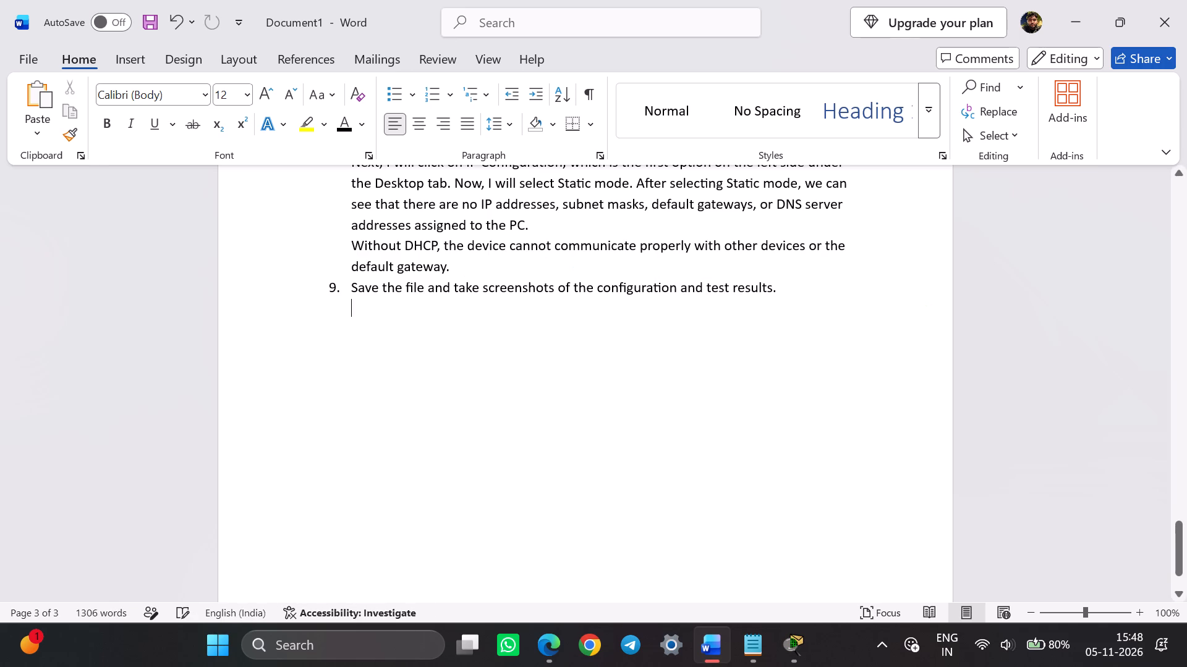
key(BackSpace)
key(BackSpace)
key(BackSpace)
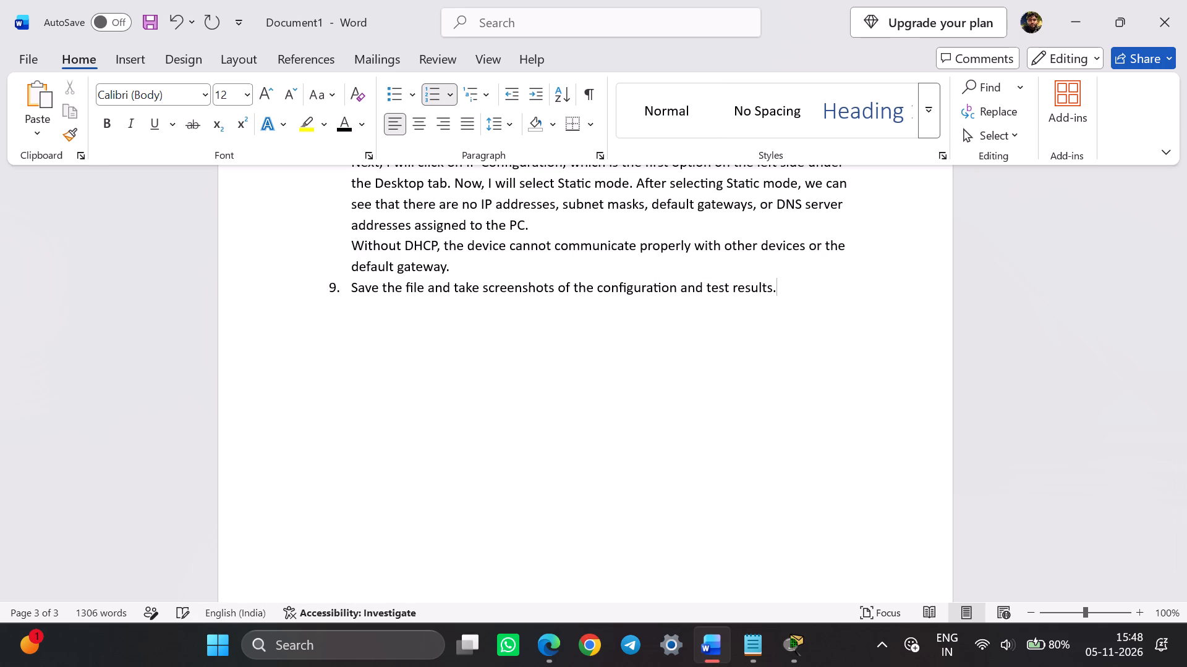
Save the guide as a PDF named Task ktn12650 in the local Downloads folder.
key(ctrl+s)
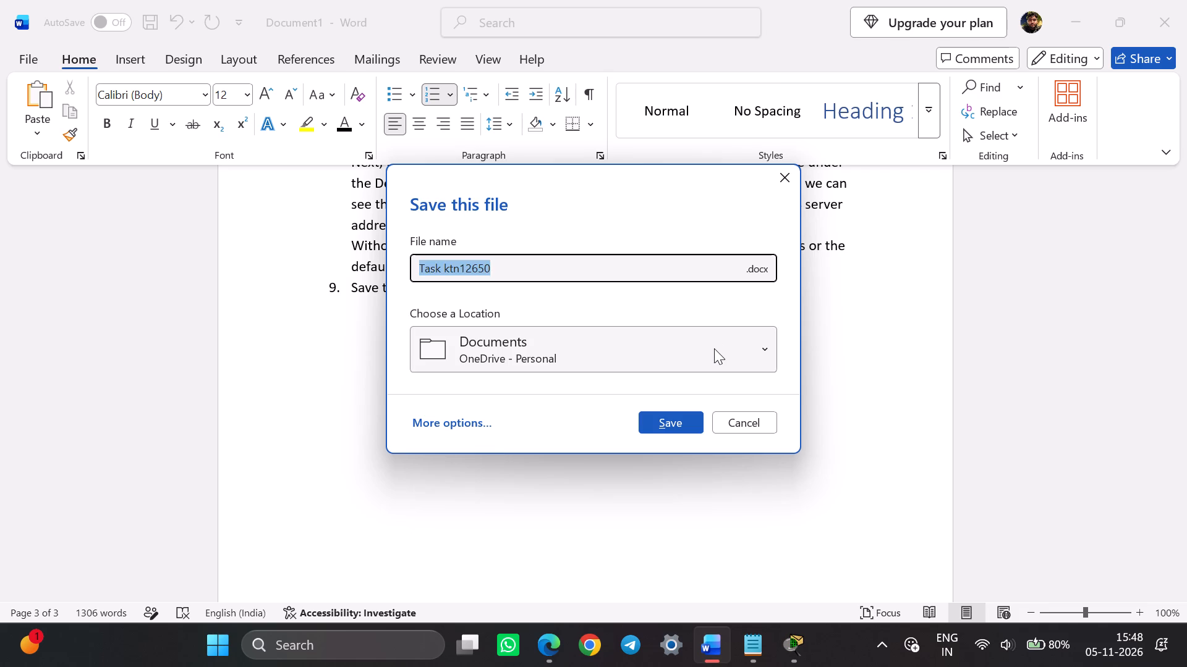
click(714, 348)
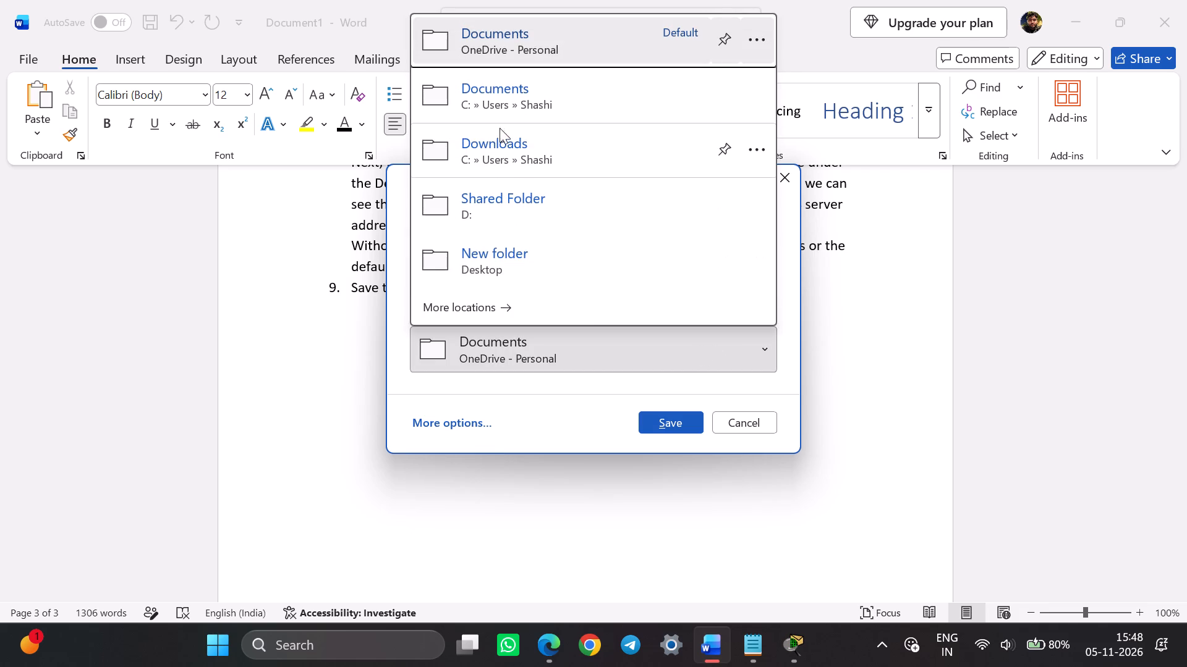
click(500, 140)
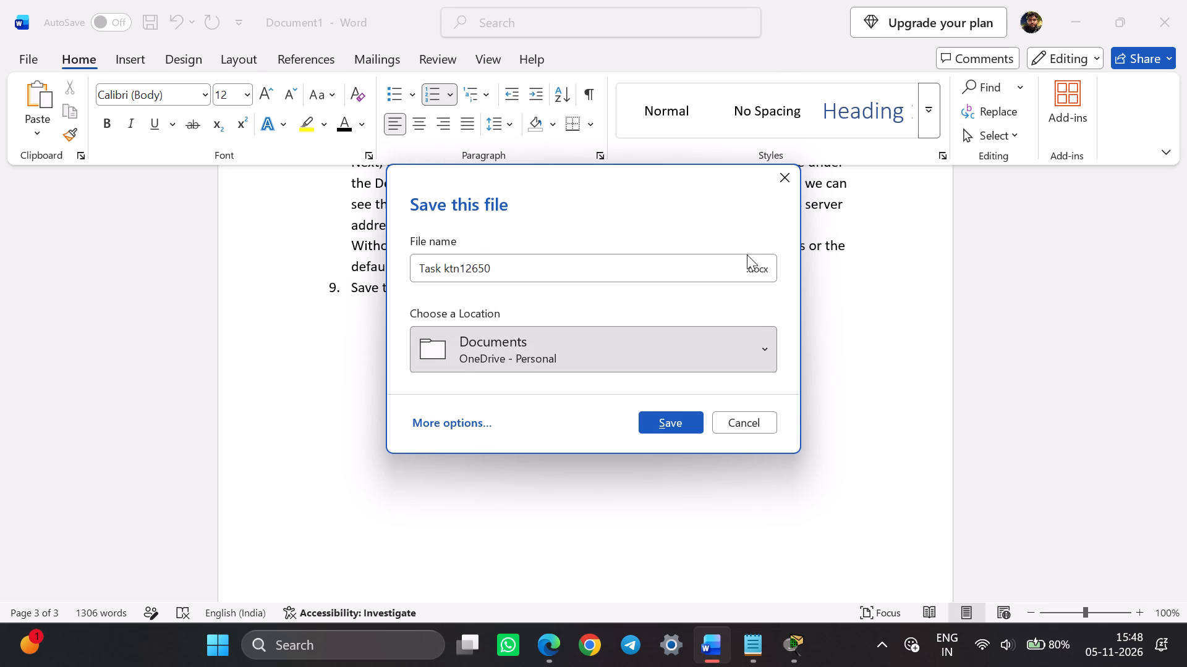
click(755, 266)
click(789, 432)
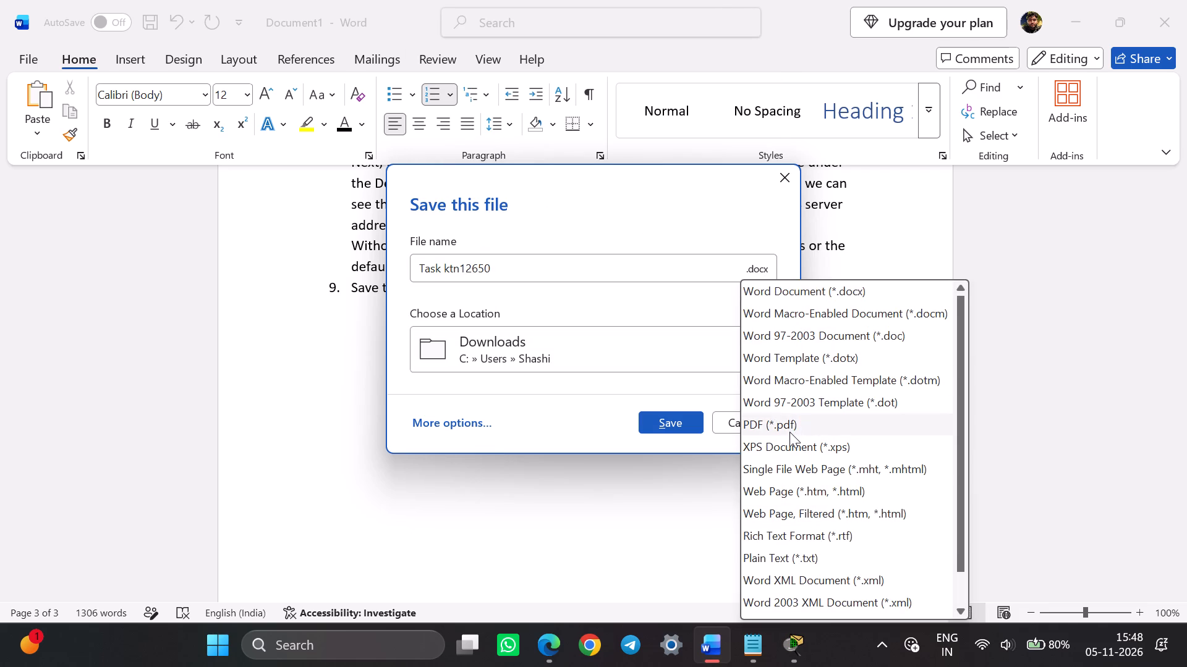
click(678, 422)
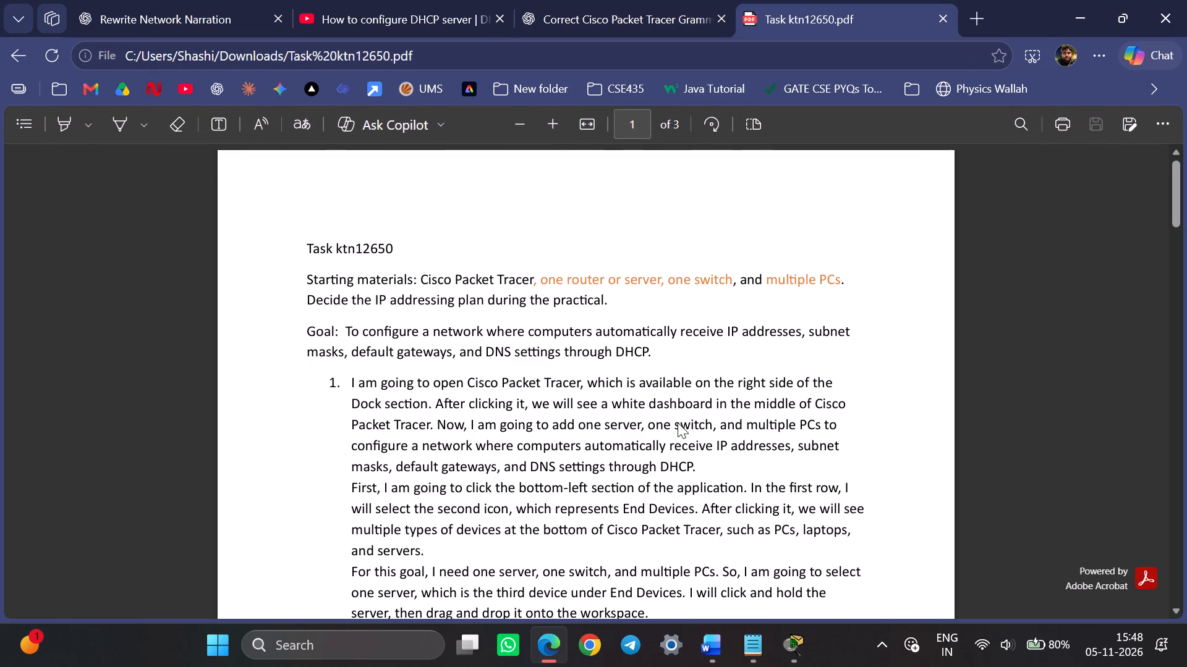
Look through the exported PDF in the browser down to item 9 and close it.
scroll(678, 422, down, 17)
scroll(678, 422, down, 4)
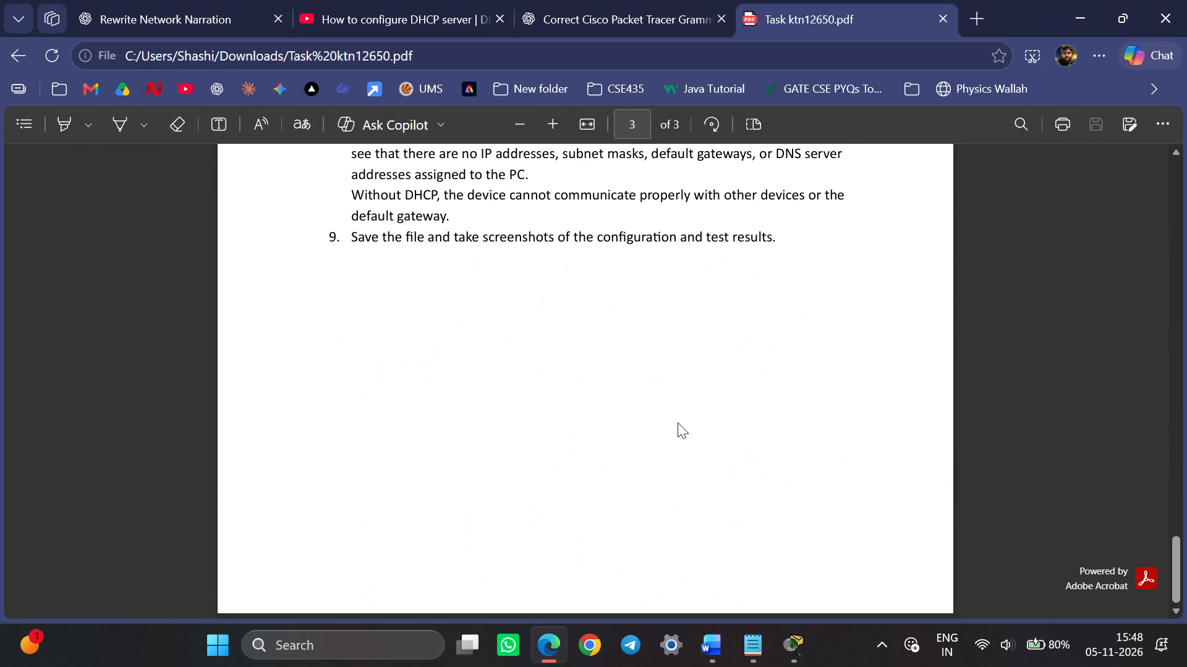
click(941, 19)
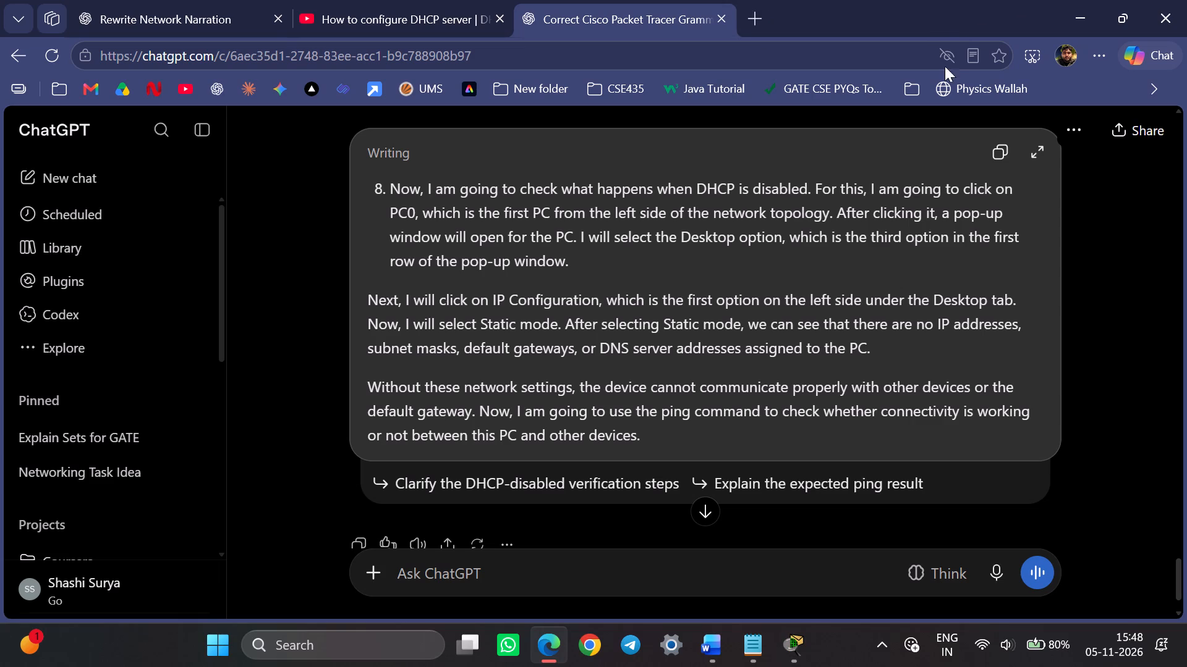
click(721, 660)
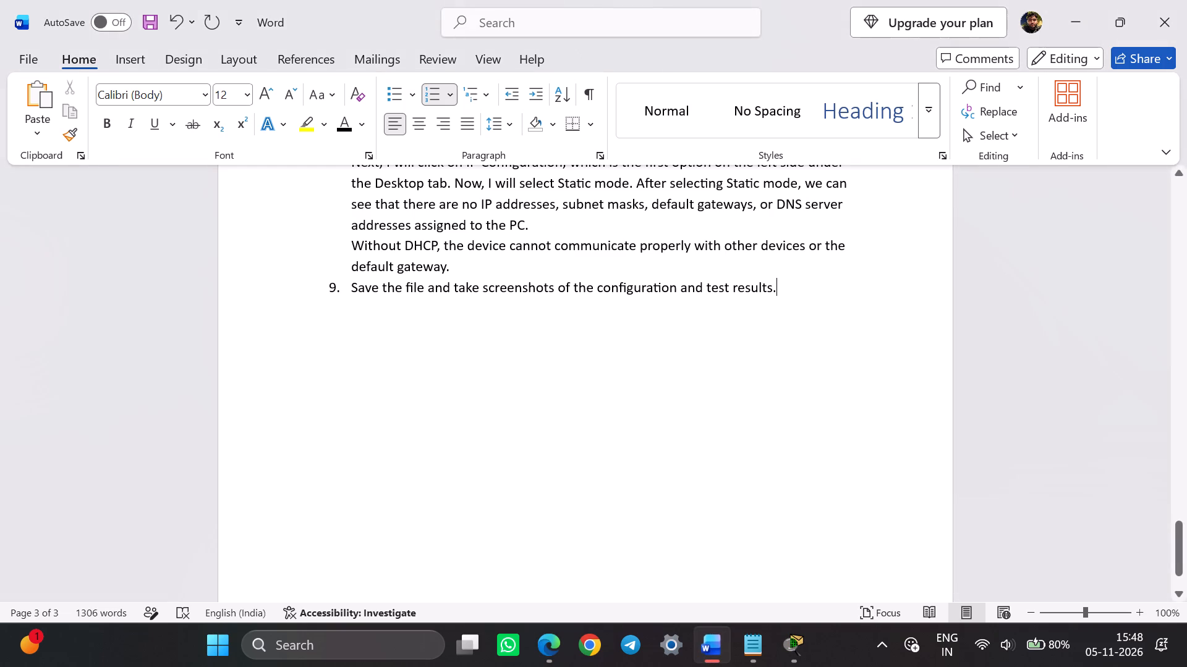
key(ctrl+s)
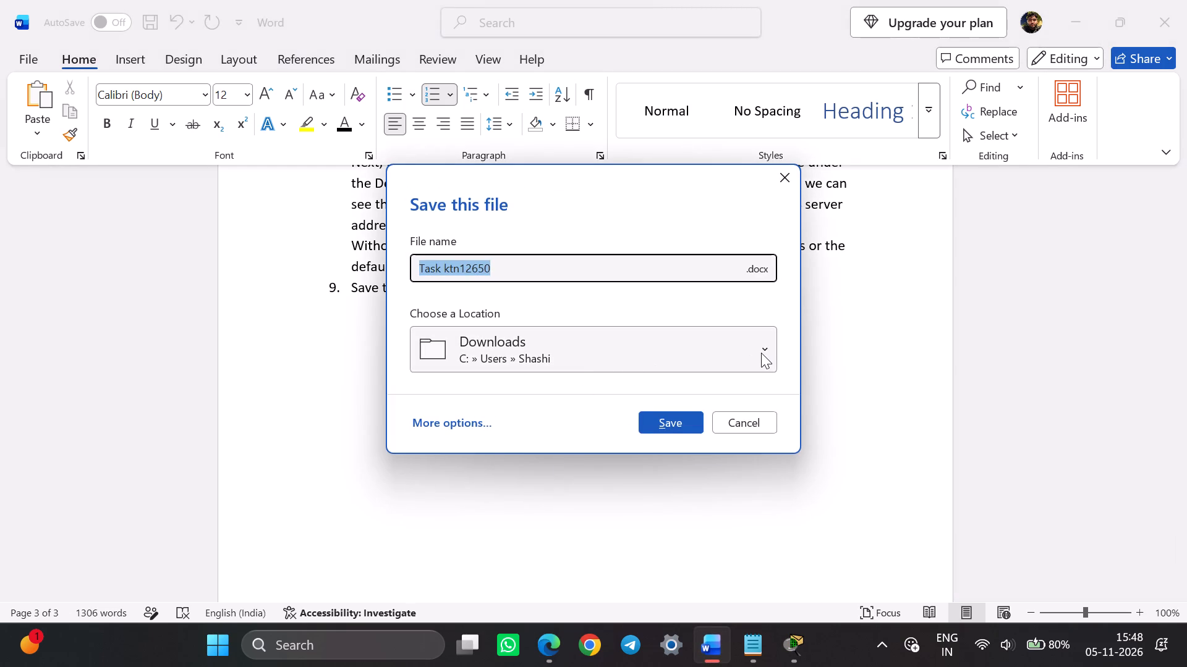